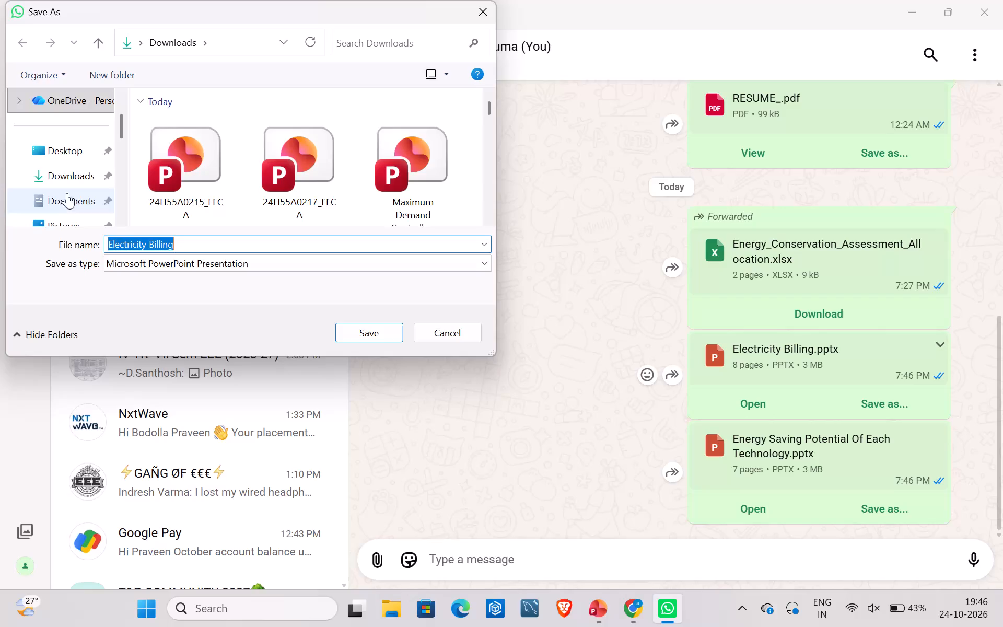
Look through the Downloads folder for a place to save the Electricity Billing presentation.
click(73, 180)
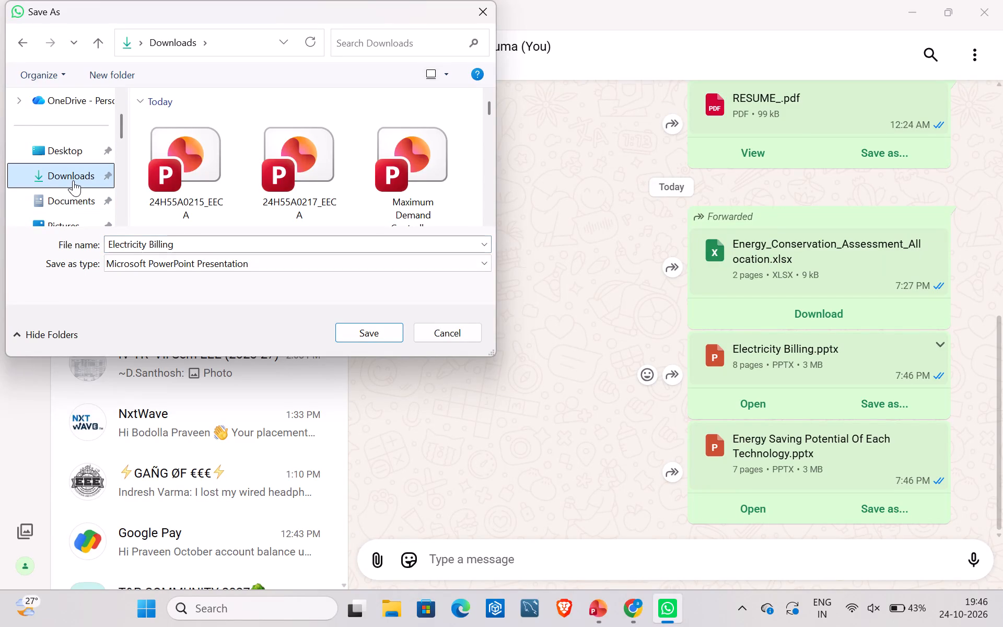
scroll(73, 180, down, 1)
scroll(73, 180, up, 1)
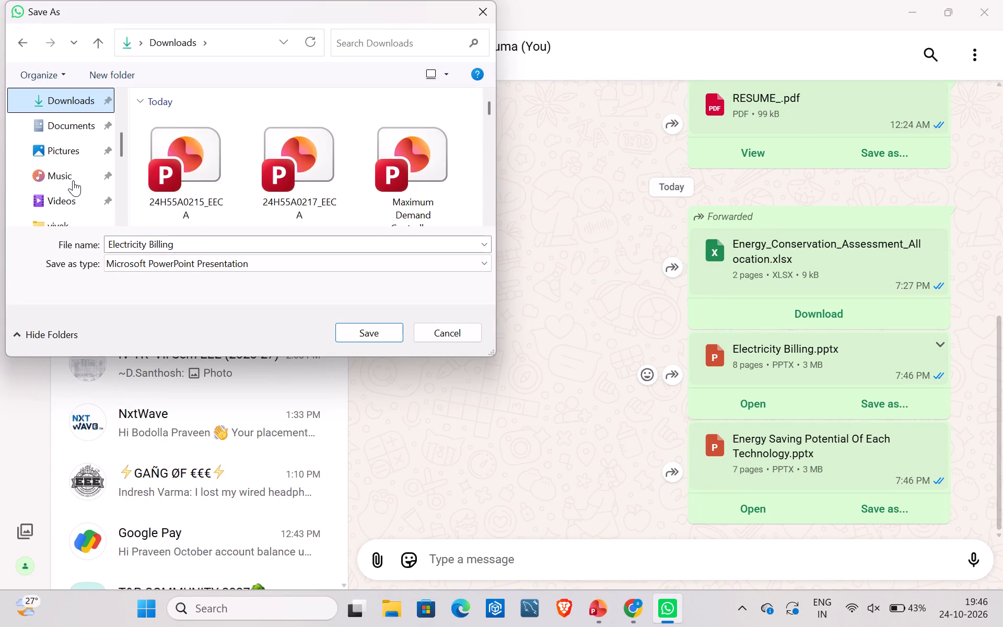
scroll(73, 180, up, 1)
click(76, 173)
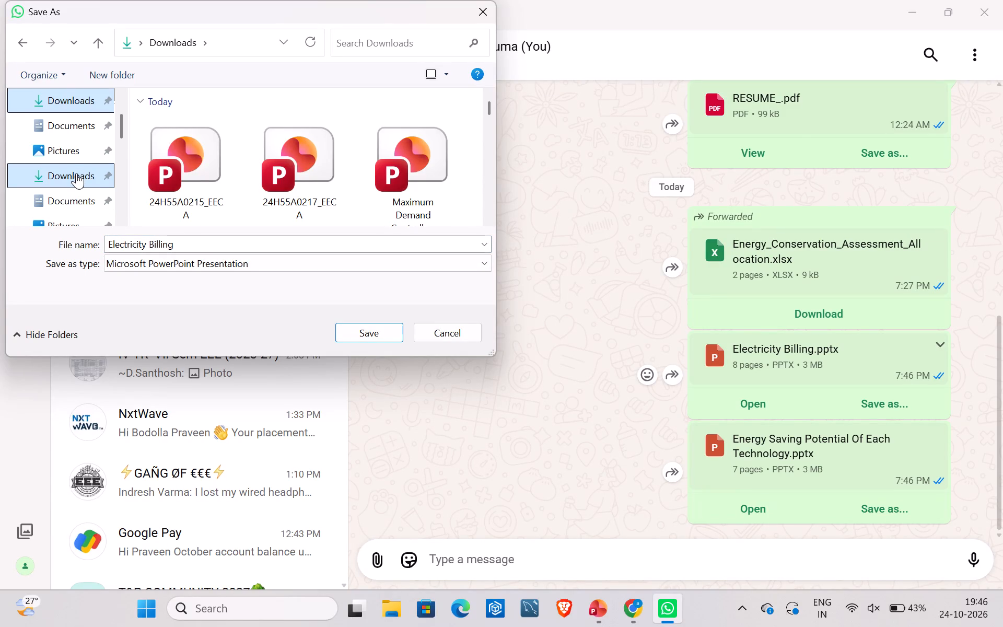
scroll(237, 173, down, 1)
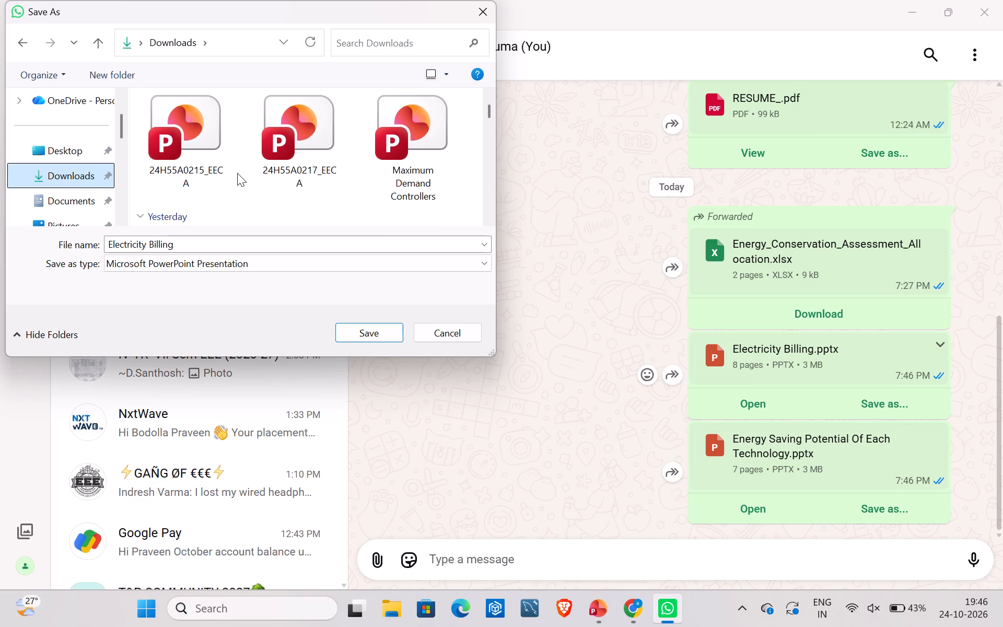
scroll(237, 173, down, 2)
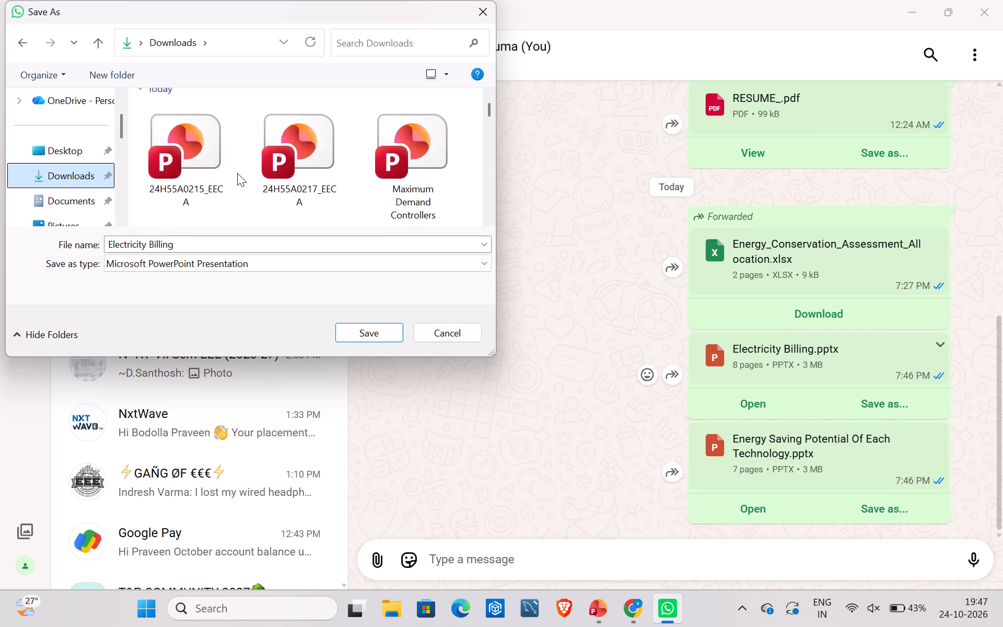
scroll(237, 173, down, 2)
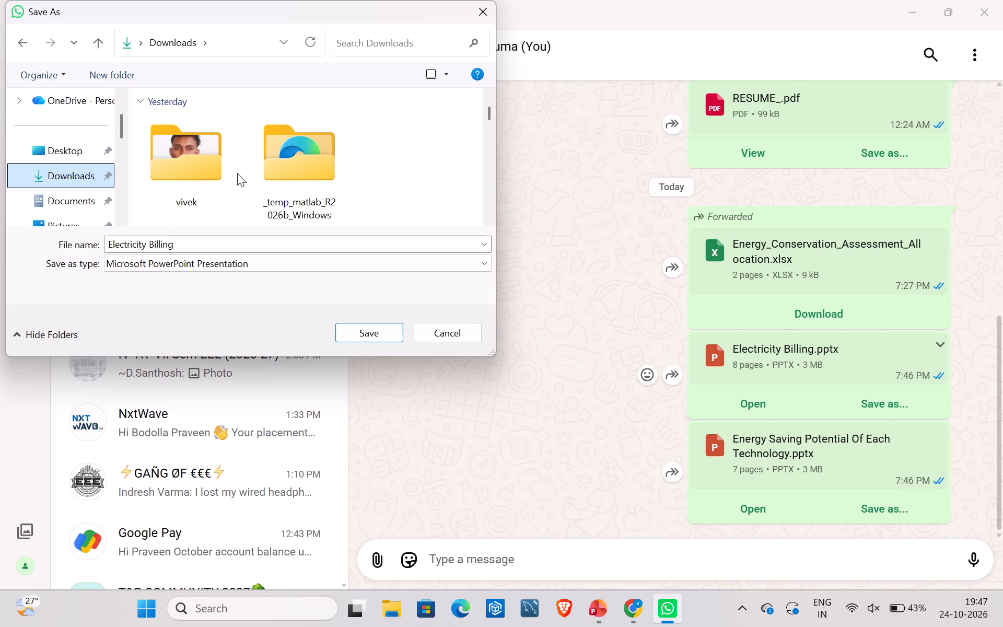
scroll(237, 173, down, 1)
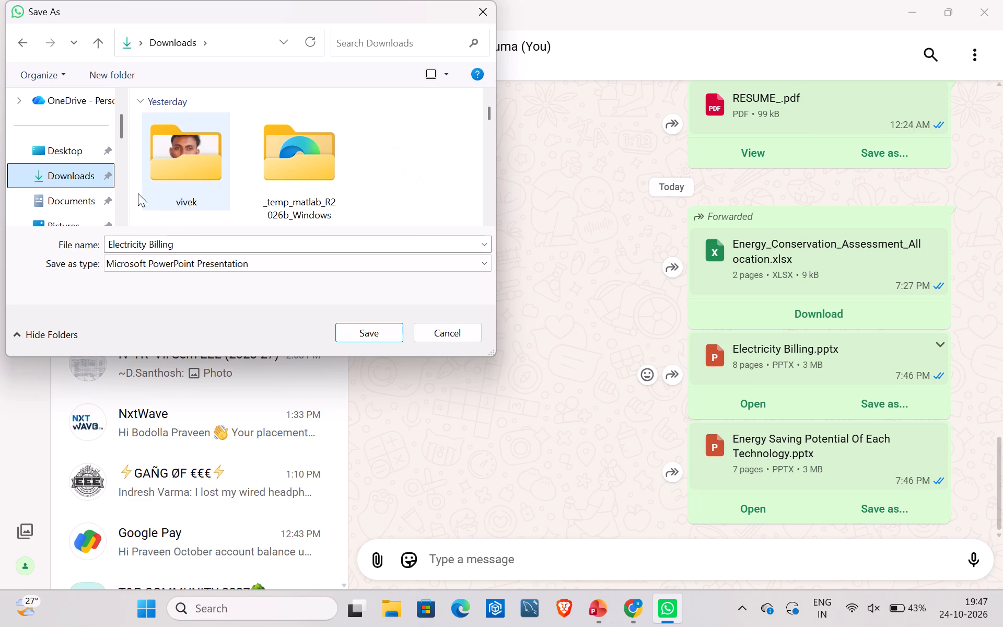
Switch the save location for the Electricity Billing presentation to the Documents folder.
click(91, 202)
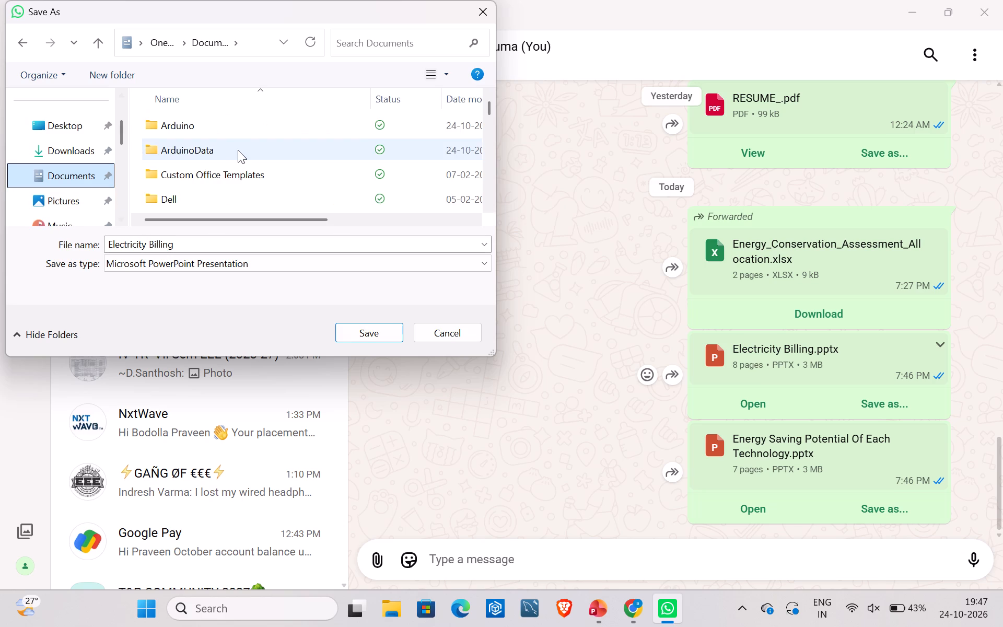
Choose the vivek folder in Downloads as the save location for the Electricity Billing presentation.
scroll(241, 148, down, 3)
scroll(241, 148, up, 3)
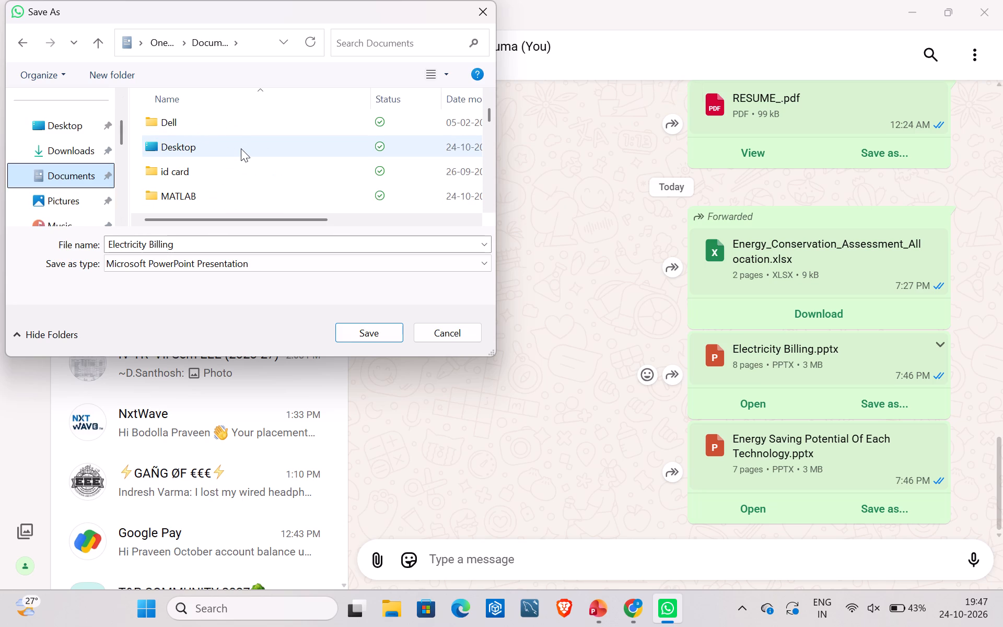
scroll(241, 148, up, 1)
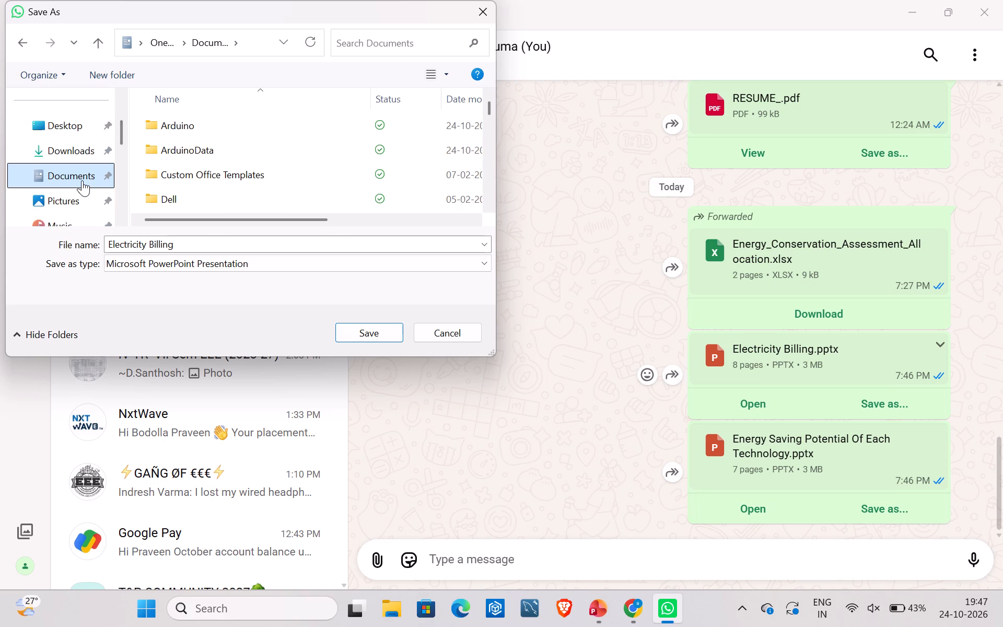
scroll(82, 180, down, 1)
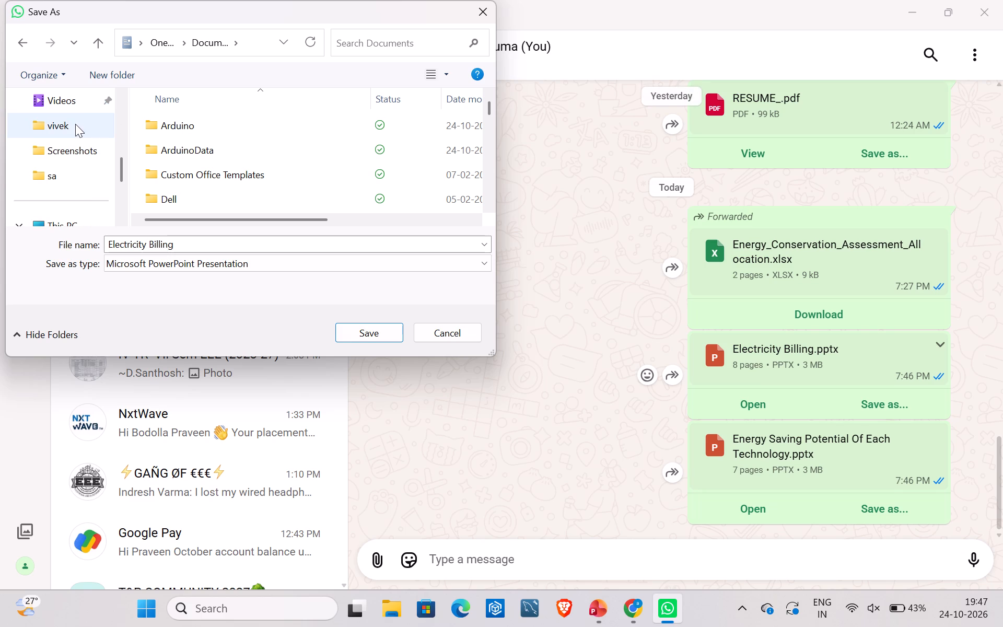
double_click(76, 125)
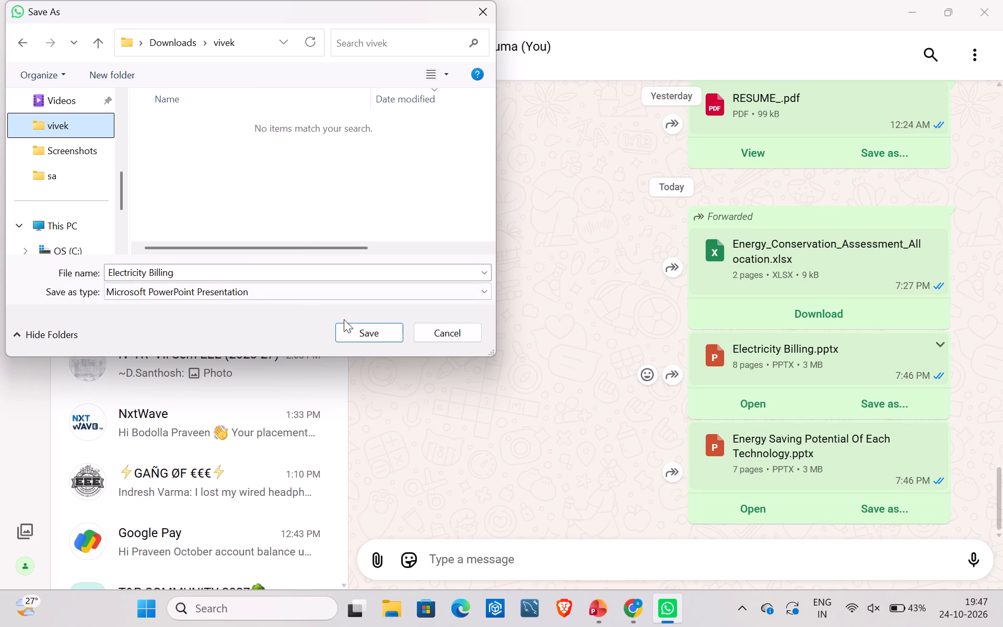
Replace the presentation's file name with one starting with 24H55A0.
click(197, 269)
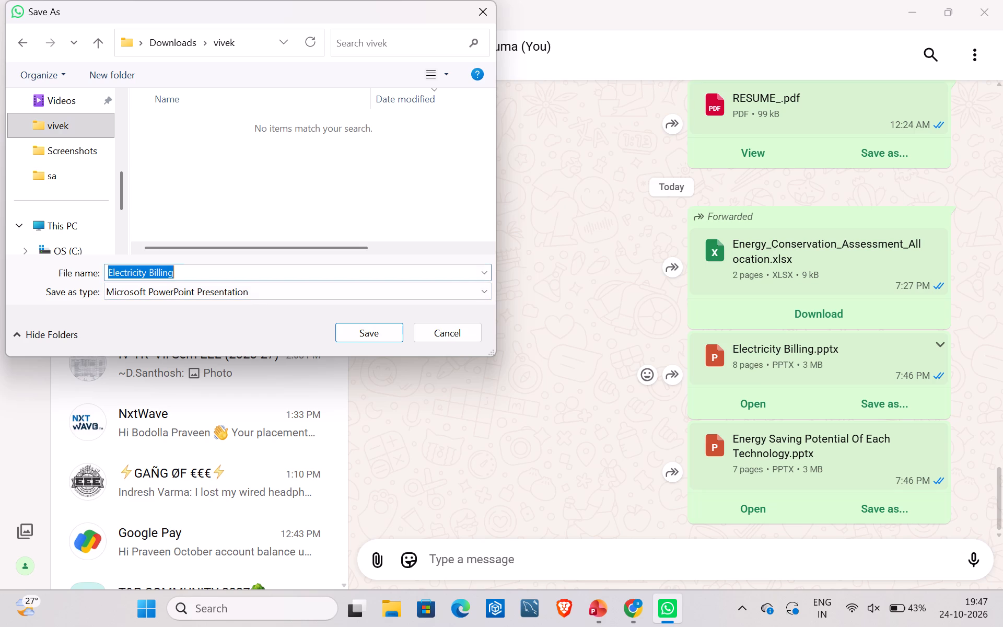
key(BackSpace)
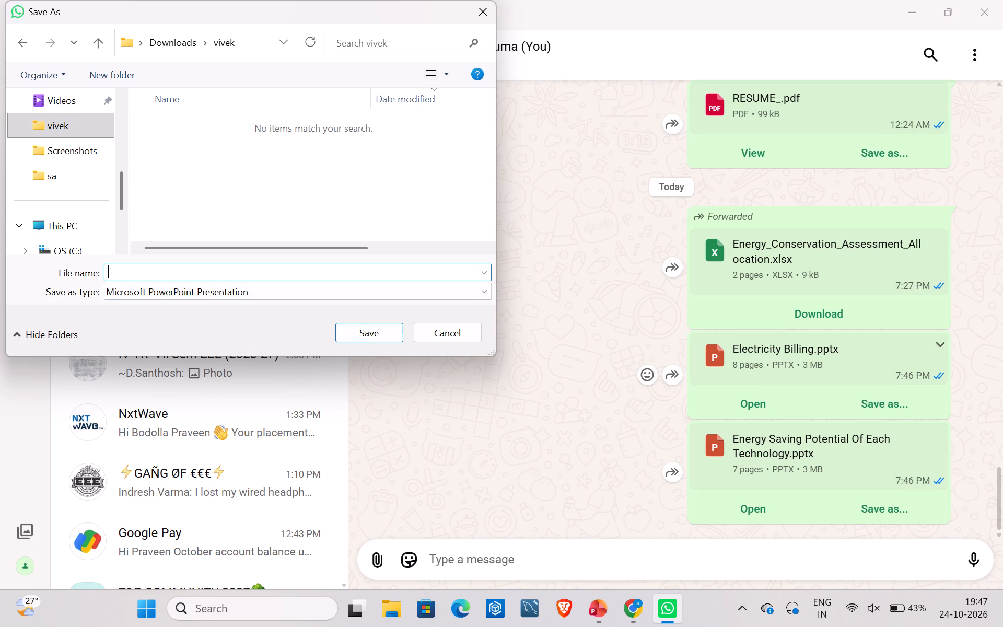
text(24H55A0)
Complete the student roll number in the Electricity Billing presentation's file name and append _EECA.
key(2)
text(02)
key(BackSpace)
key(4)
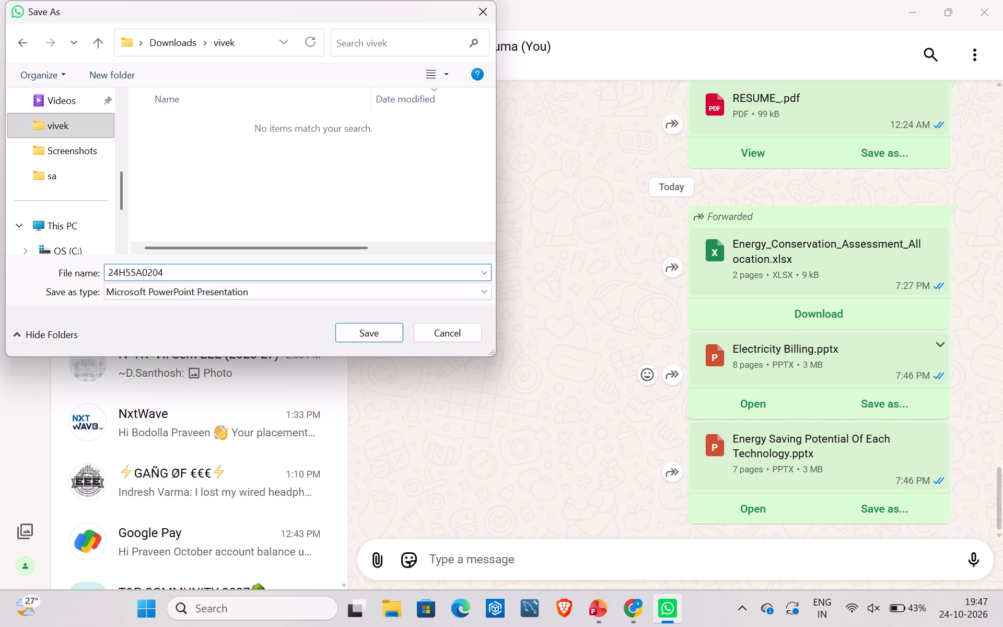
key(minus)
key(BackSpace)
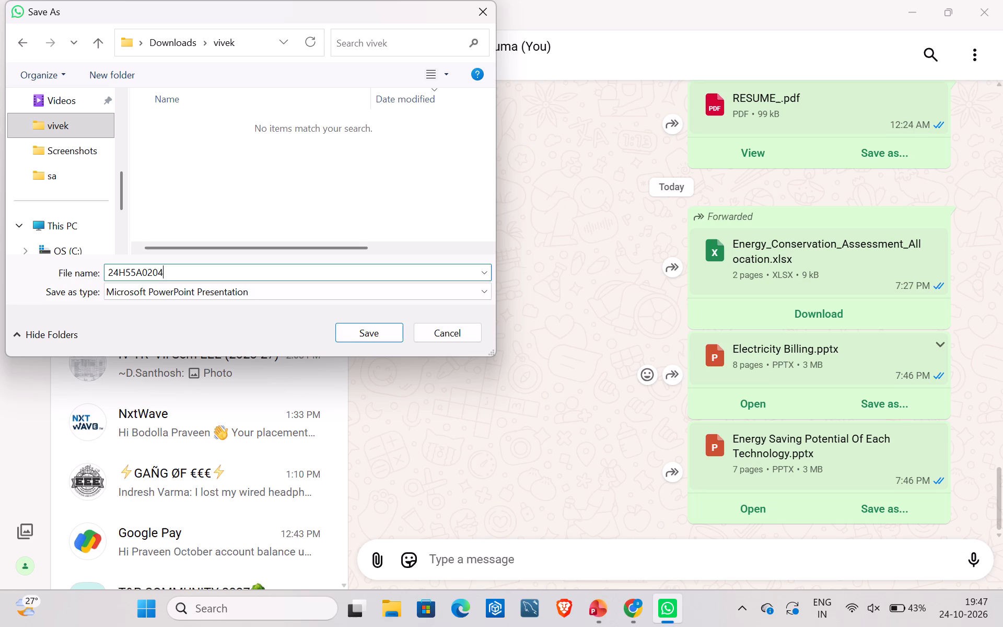
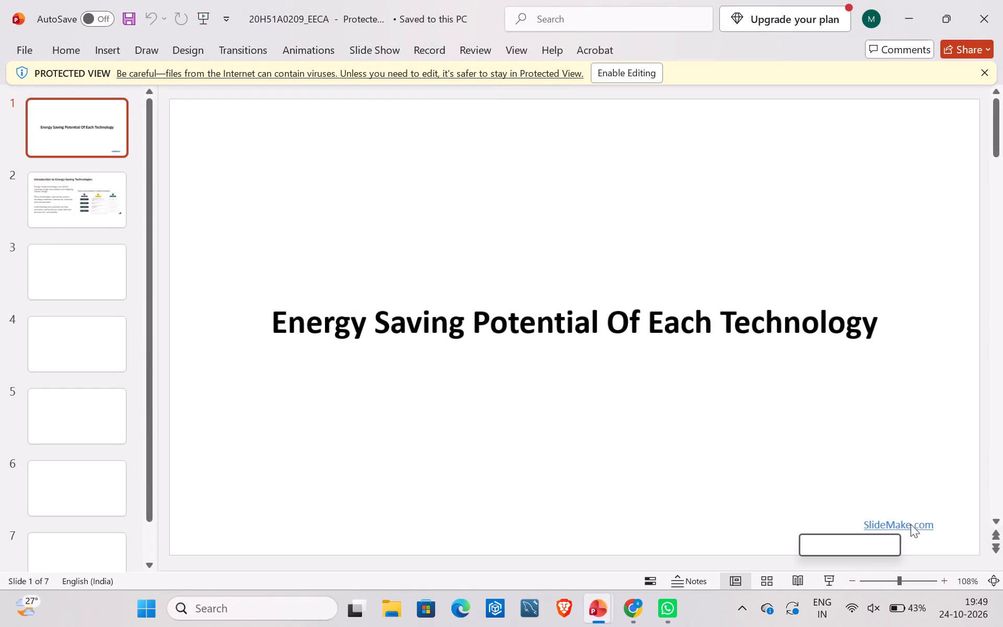
click(644, 76)
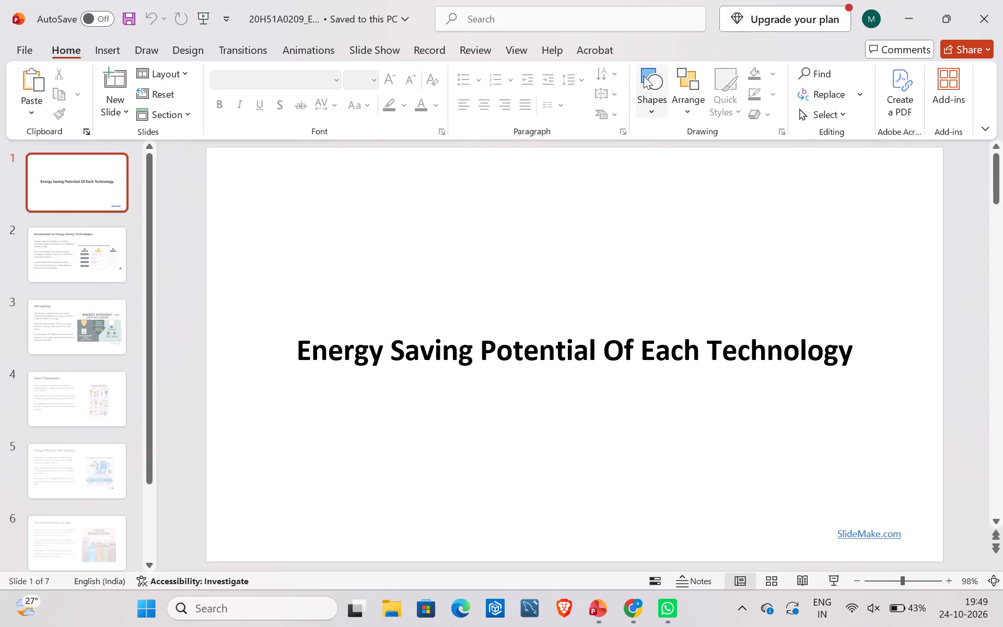
Place the text cursor in the SlideMake.com text box on the title slide.
click(855, 535)
click(904, 538)
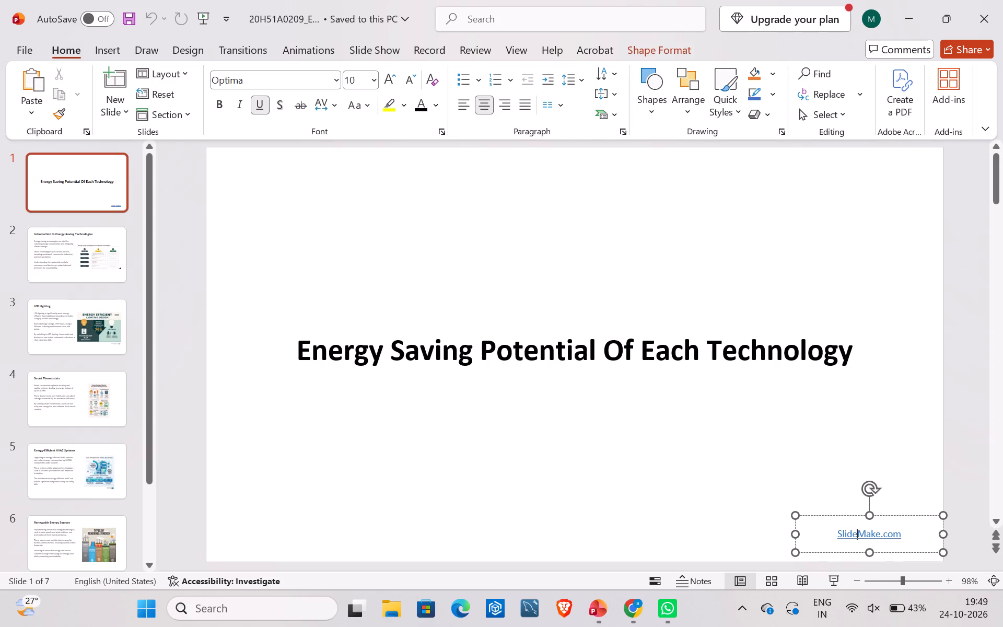
Replace the SlideMake.com link text on the title slide with the first word of the student's name in capitals.
click(900, 532)
key(BackSpace)
key(BackSpace)
key(BackSpace)
key(BackSpace)
key(BackSpace)
key(BackSpace)
key(BackSpace)
key(BackSpace)
key(BackSpace)
key(BackSpace)
key(BackSpace)
key(BackSpace)
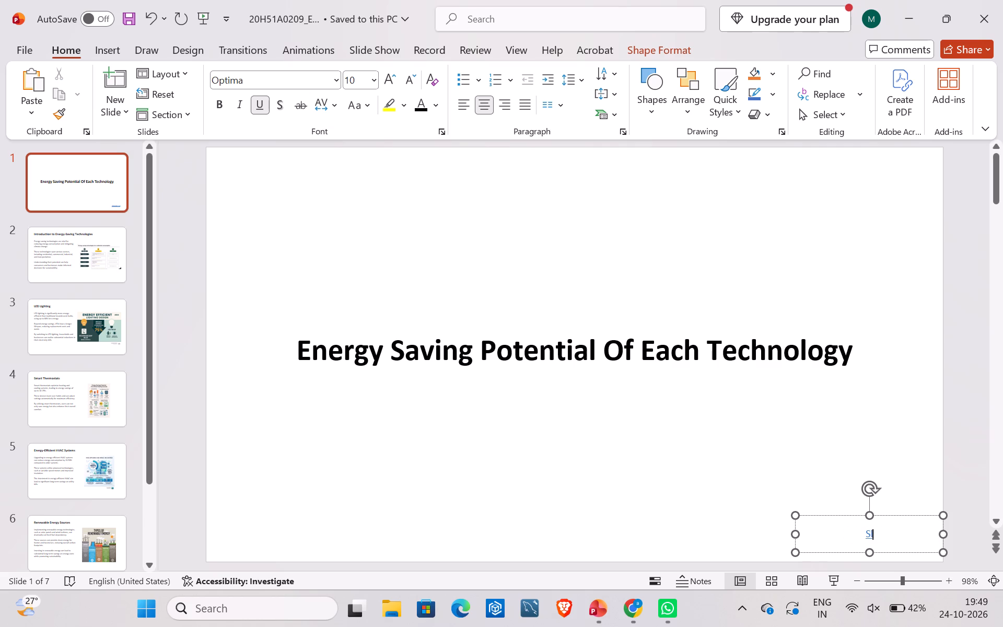
key(BackSpace)
key(BackSpace)
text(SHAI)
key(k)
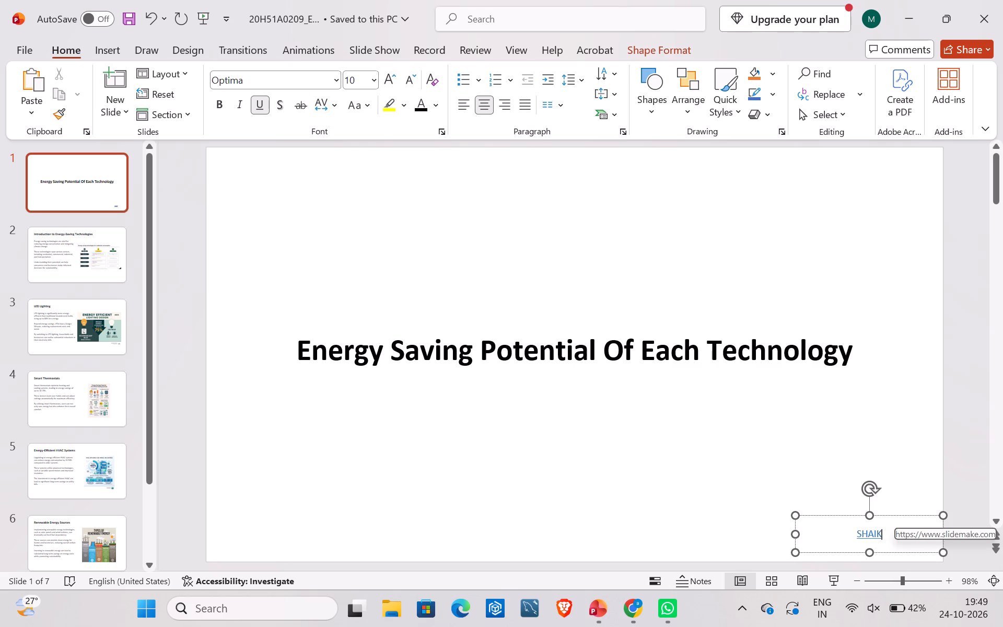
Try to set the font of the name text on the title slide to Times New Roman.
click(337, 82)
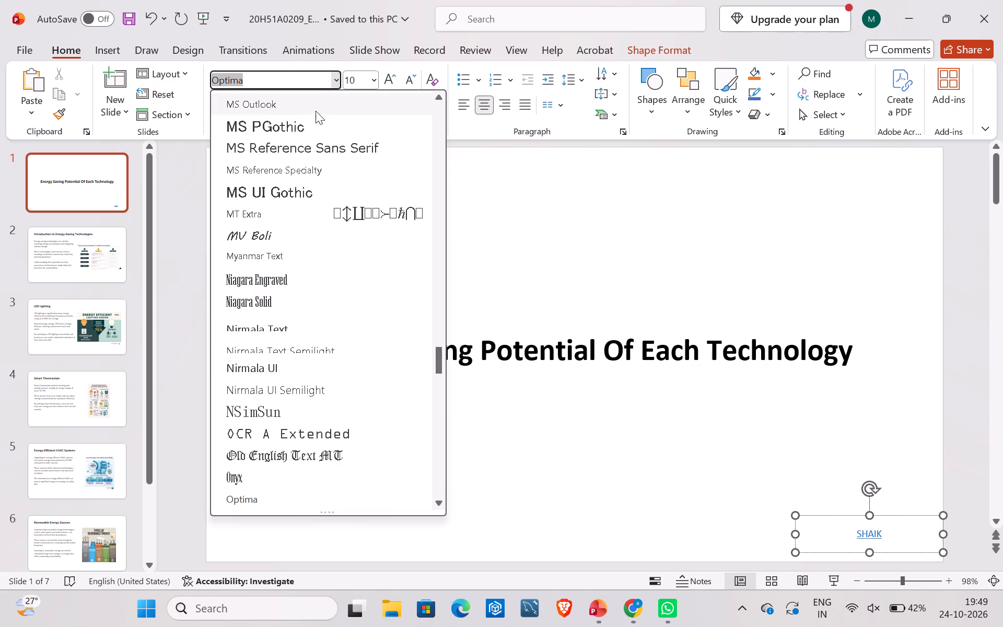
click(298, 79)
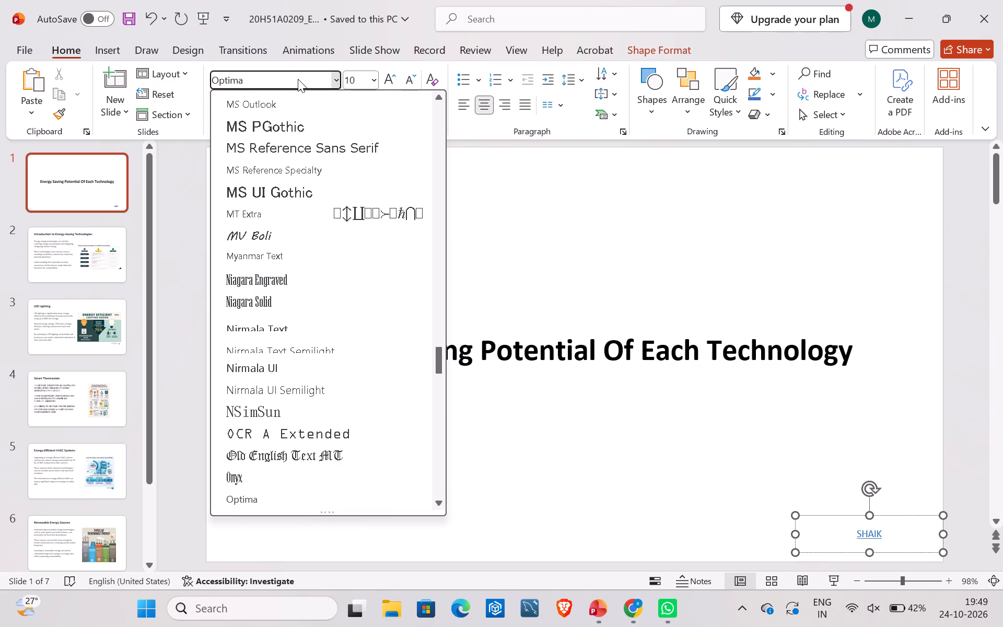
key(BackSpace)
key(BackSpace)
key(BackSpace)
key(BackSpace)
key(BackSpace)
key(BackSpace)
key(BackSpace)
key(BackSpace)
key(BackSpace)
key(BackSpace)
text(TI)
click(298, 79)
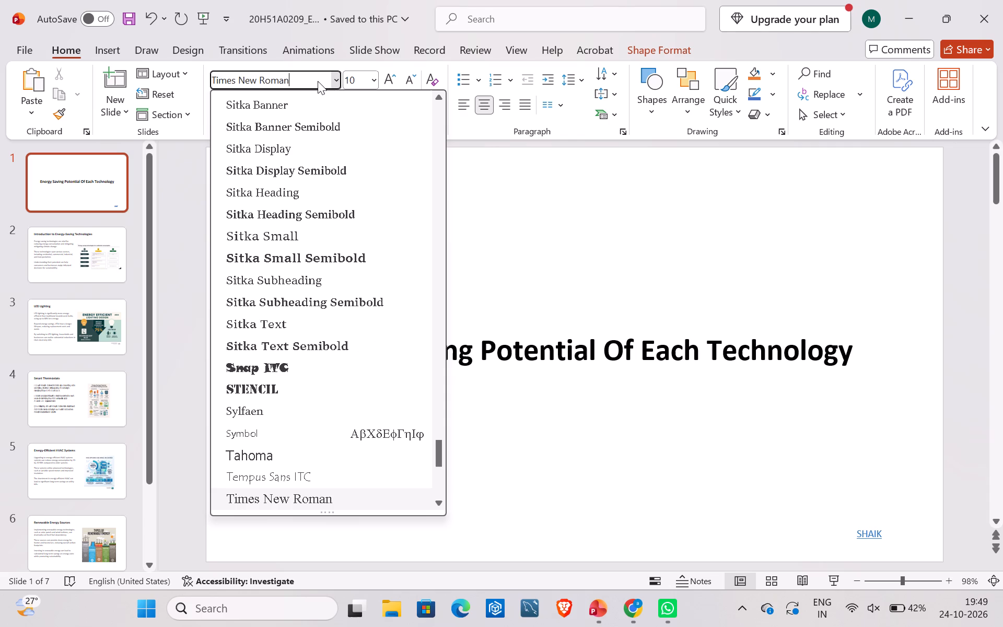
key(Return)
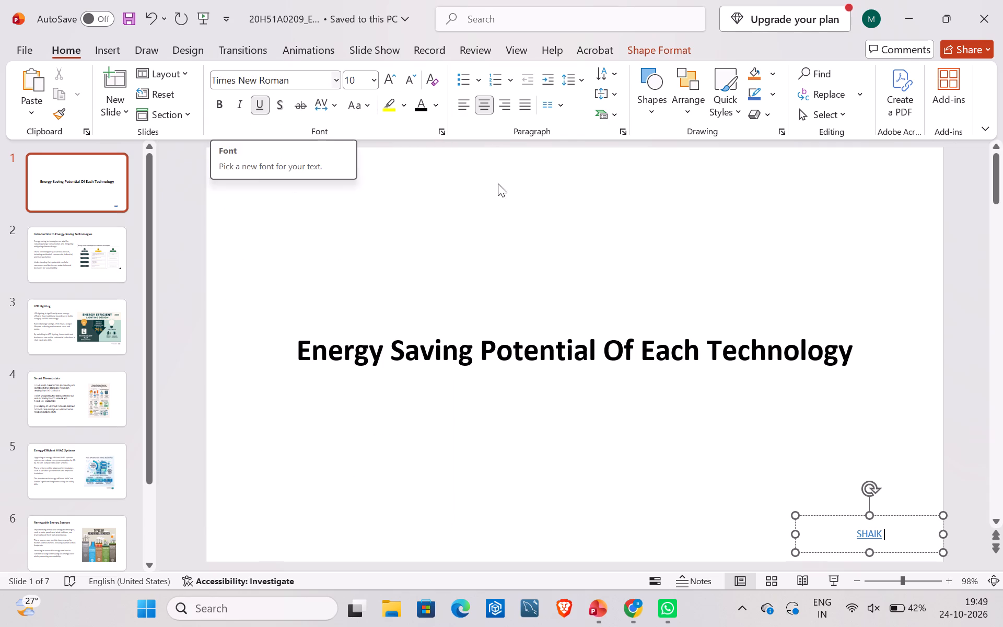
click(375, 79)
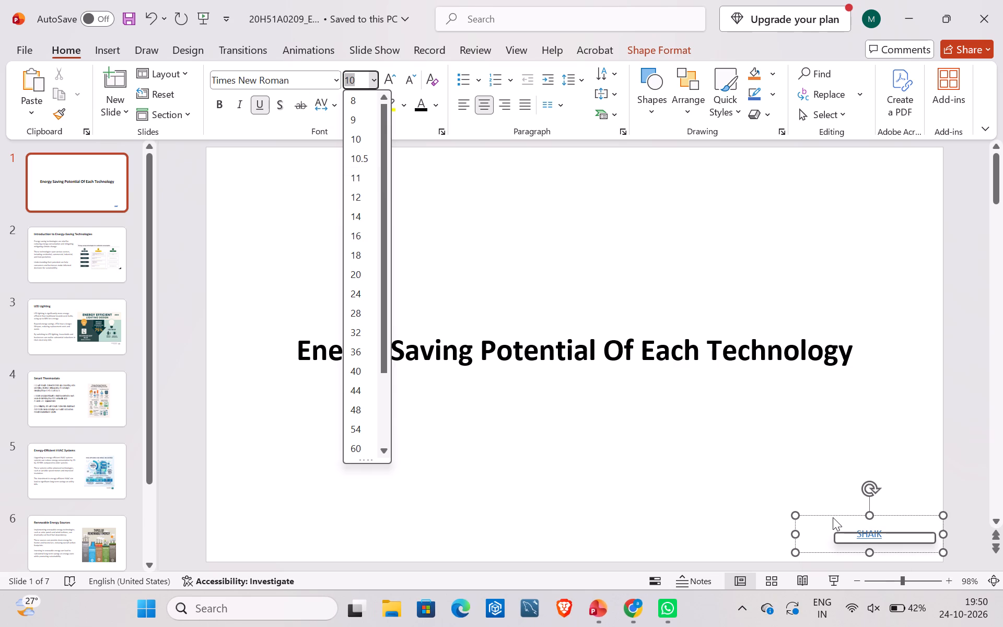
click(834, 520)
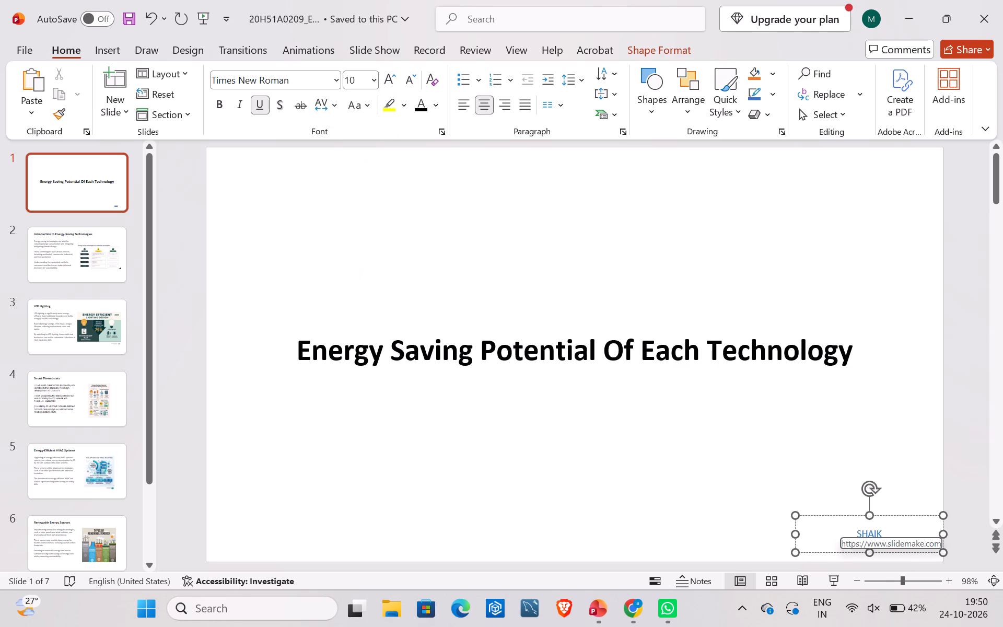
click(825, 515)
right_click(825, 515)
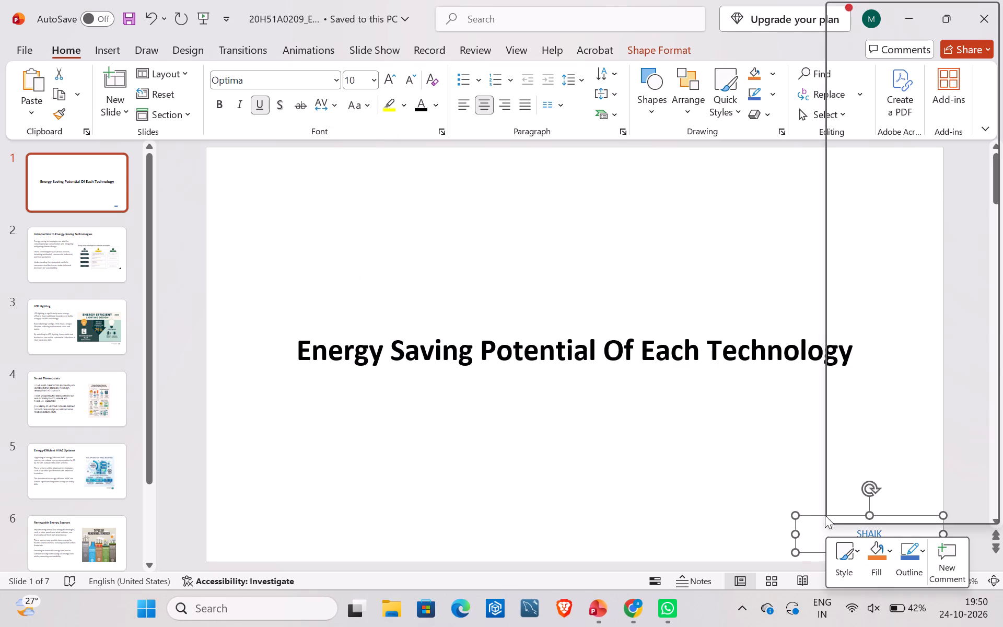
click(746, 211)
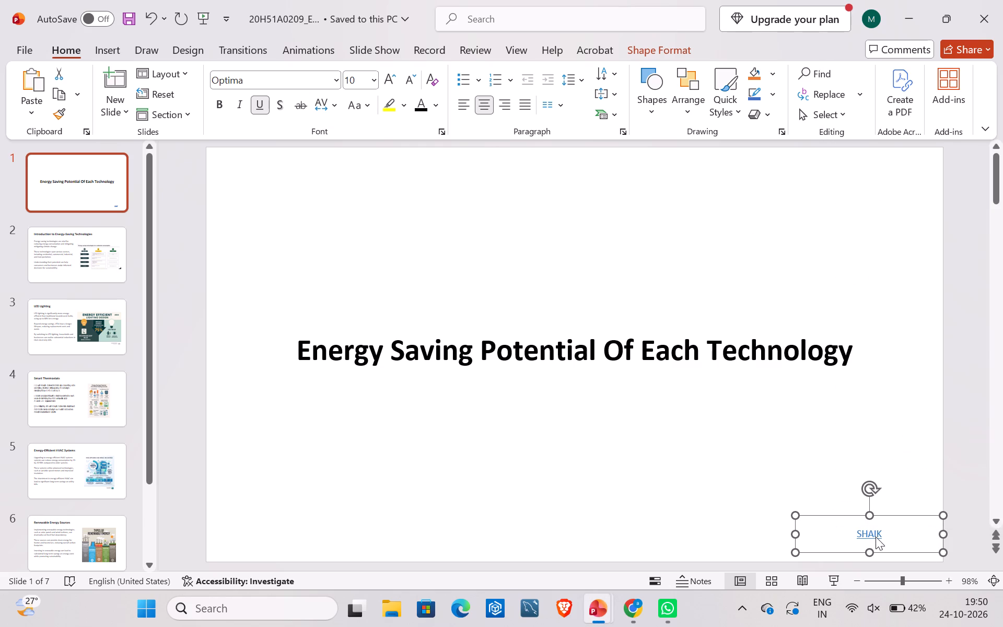
Add the second word of the student's name in capitals after the first word in the title slide's small text box.
click(865, 531)
key(Right)
key(Right)
key(Right)
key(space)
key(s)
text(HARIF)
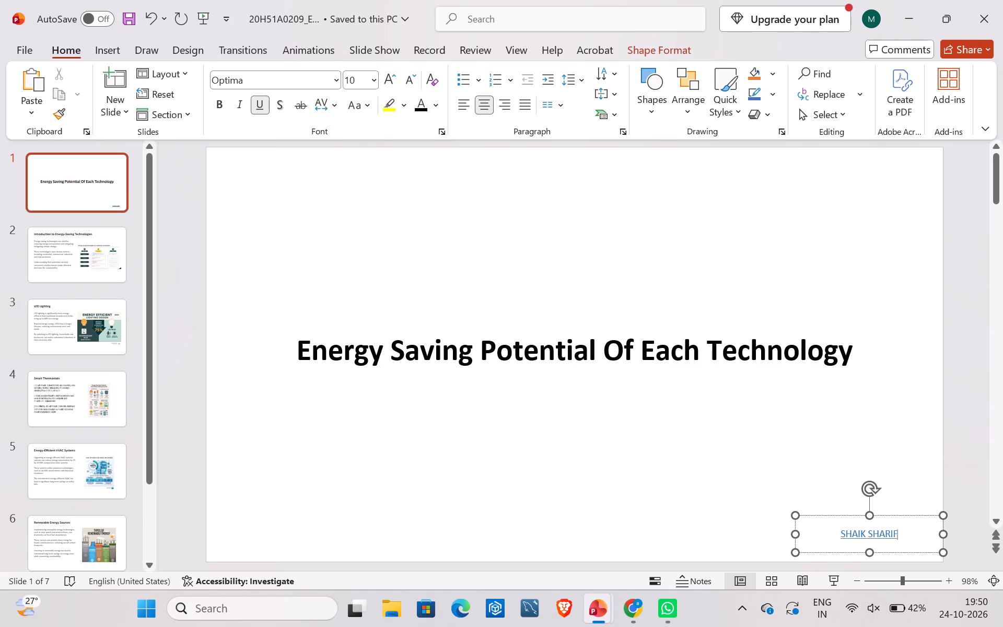
Enter the student's roll number on a new line below the name.
click(879, 531)
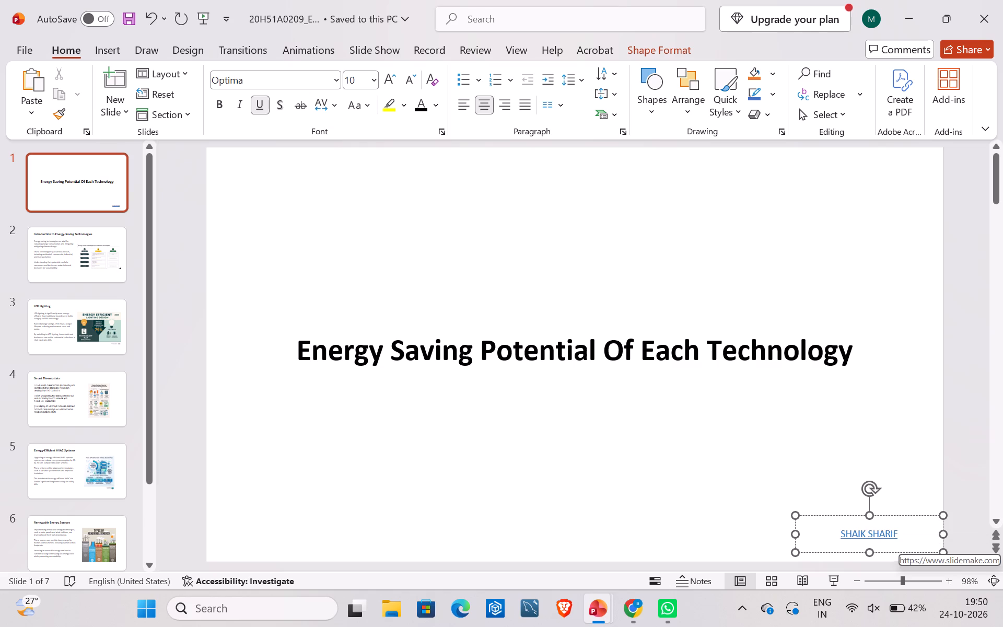
click(897, 533)
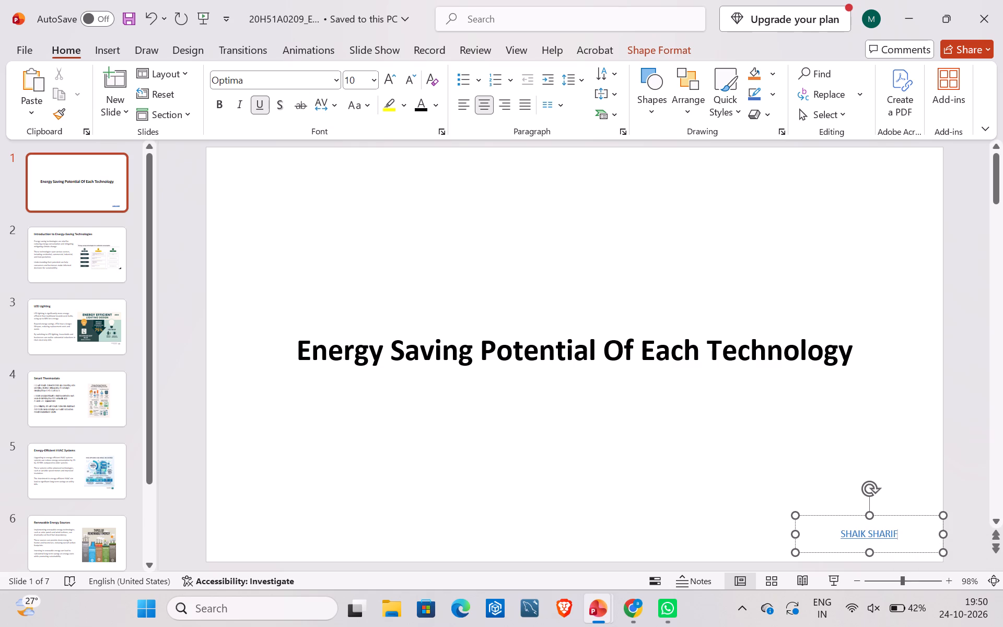
key(Return)
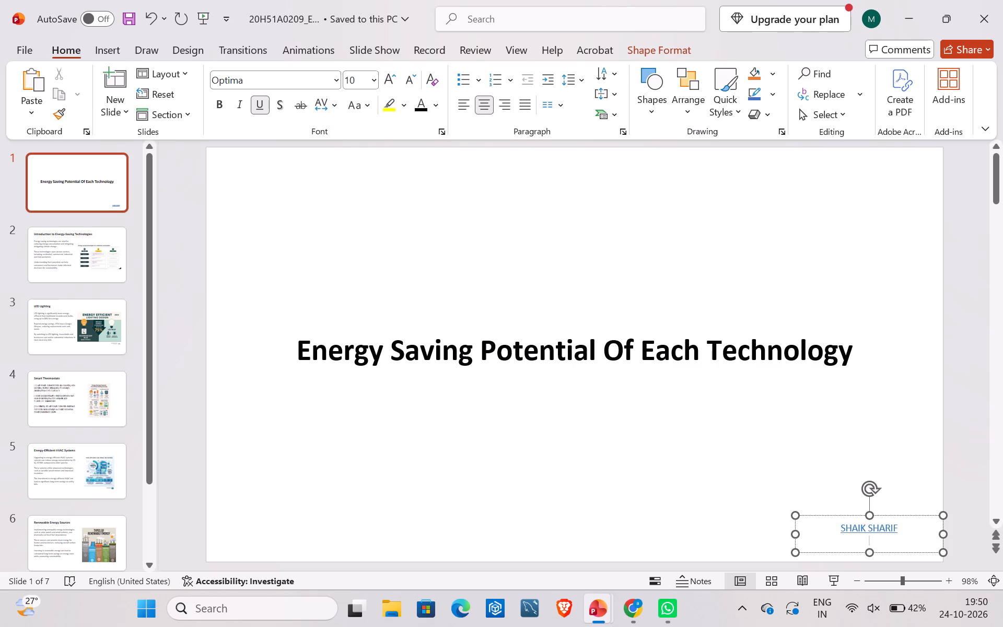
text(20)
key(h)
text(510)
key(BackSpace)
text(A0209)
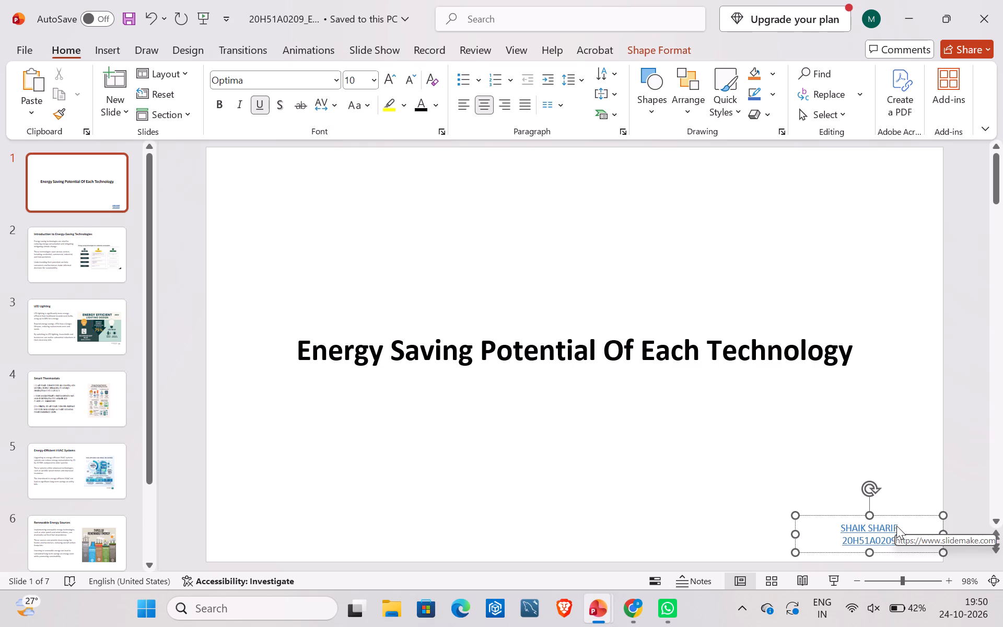
Remove the underline from both the name and roll number lines on the title slide.
double_click(883, 527)
double_click(883, 527)
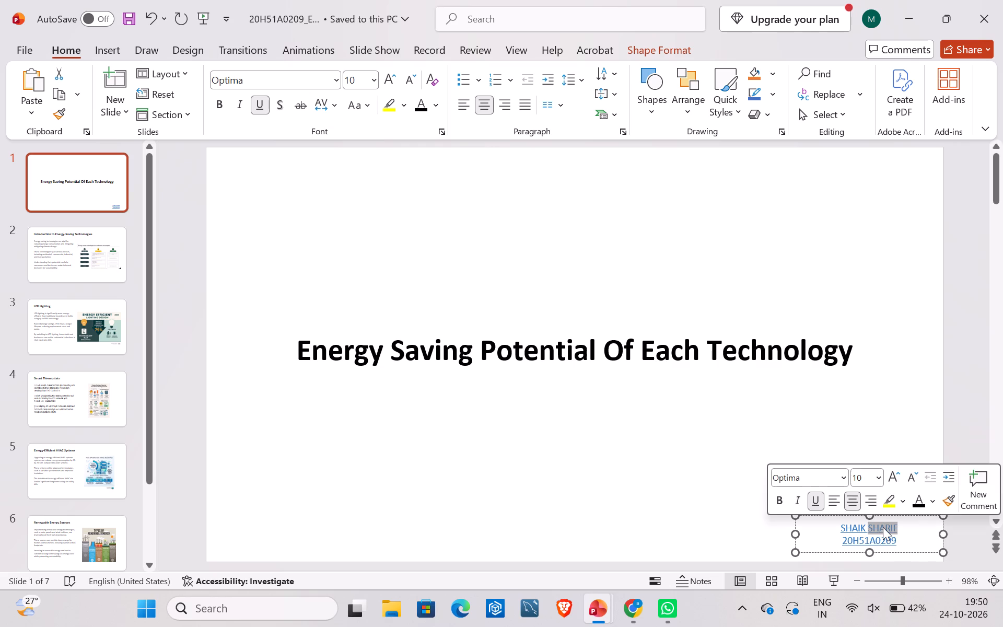
triple_click(883, 527)
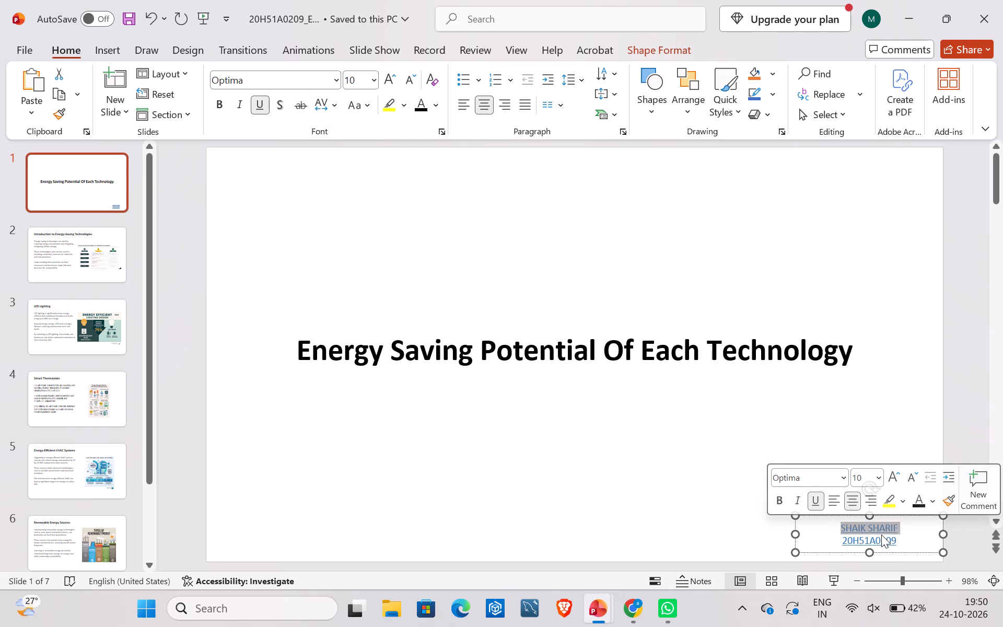
drag(895, 539, 842, 521)
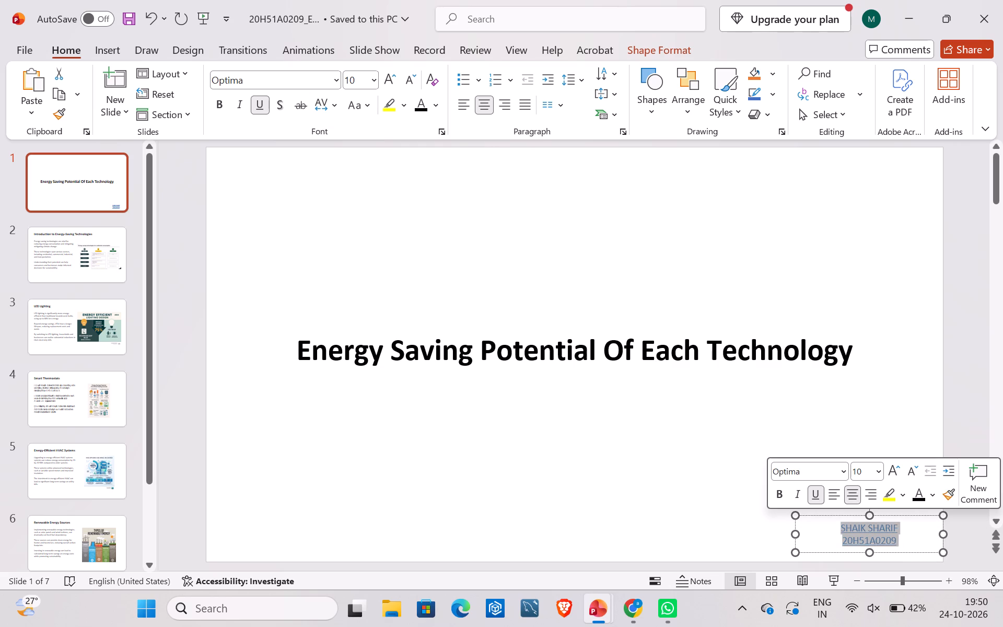
click(819, 493)
Set the font colour of the name and roll number to the darkest shade of the light grey theme colour.
click(932, 497)
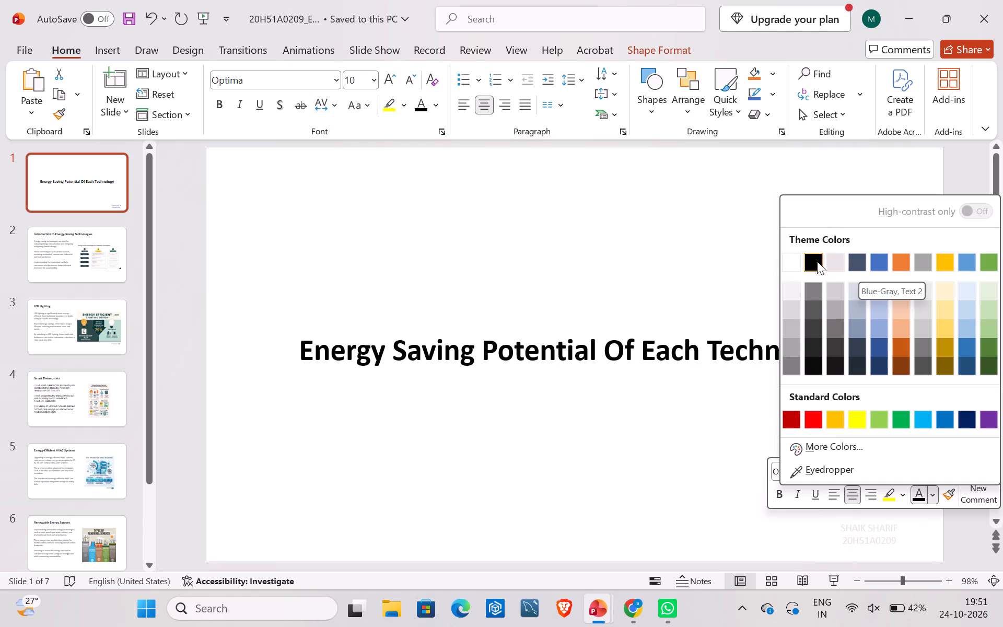
click(833, 366)
click(713, 456)
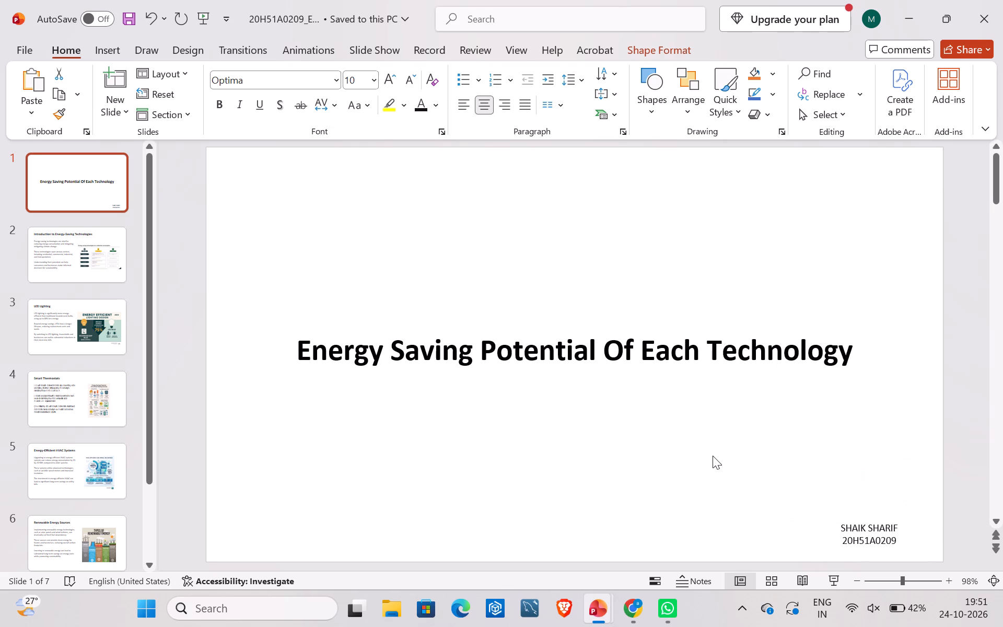
Move the name and roll number text box slightly up and inward from the title slide's lower corner.
click(907, 522)
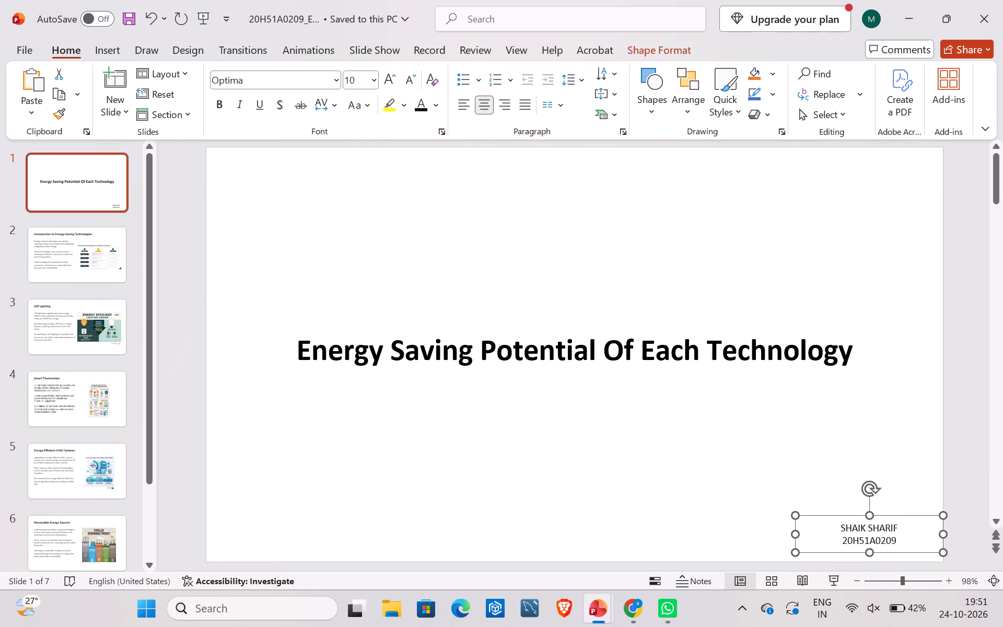
drag(907, 522, 901, 507)
drag(900, 515, 892, 498)
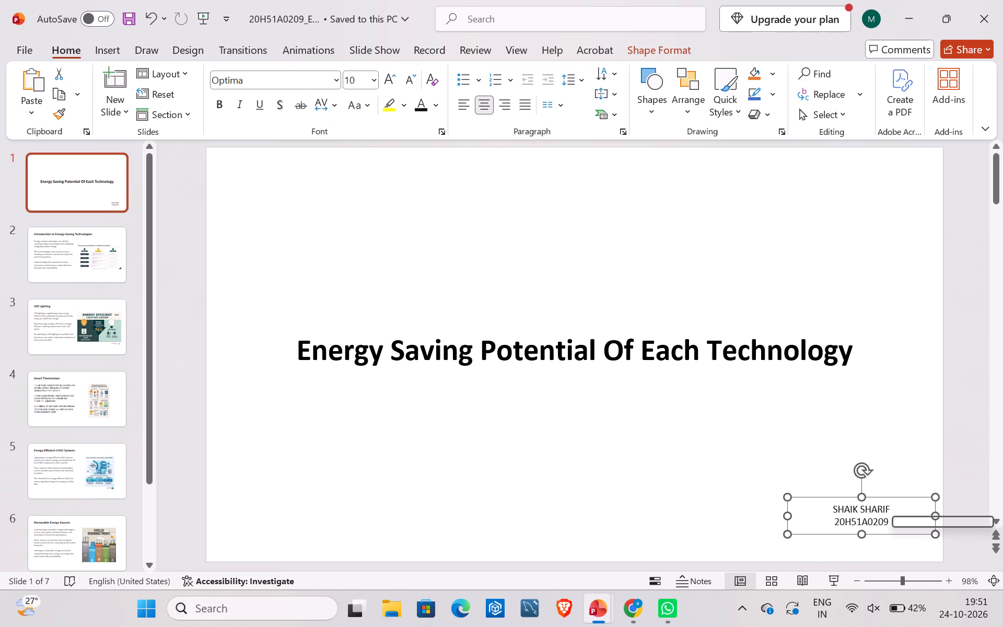
Set the font size of the name and roll number on the title slide to 18.
triple_click(879, 515)
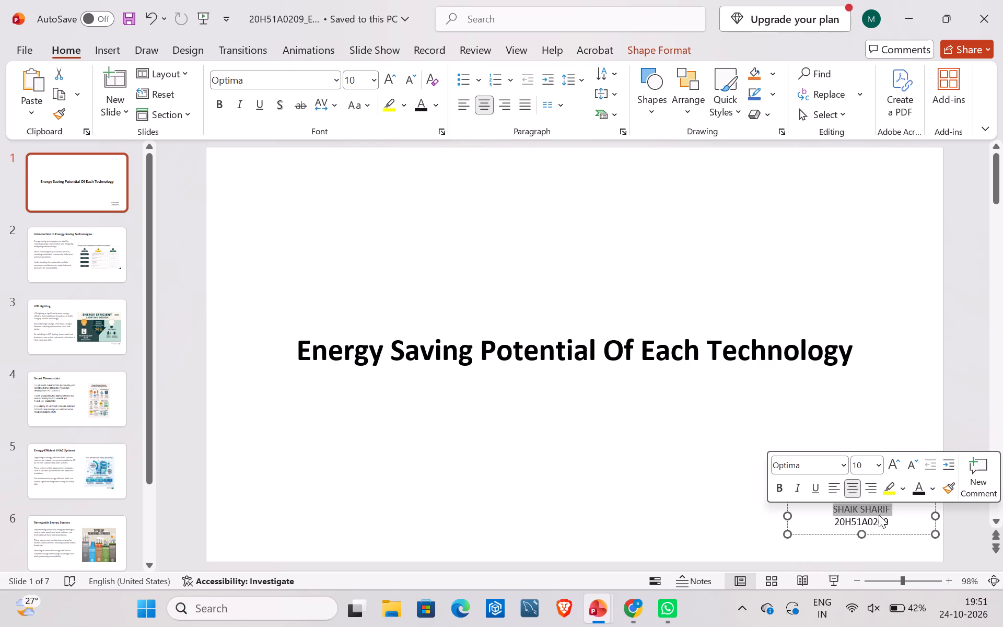
click(890, 522)
drag(890, 522, 839, 509)
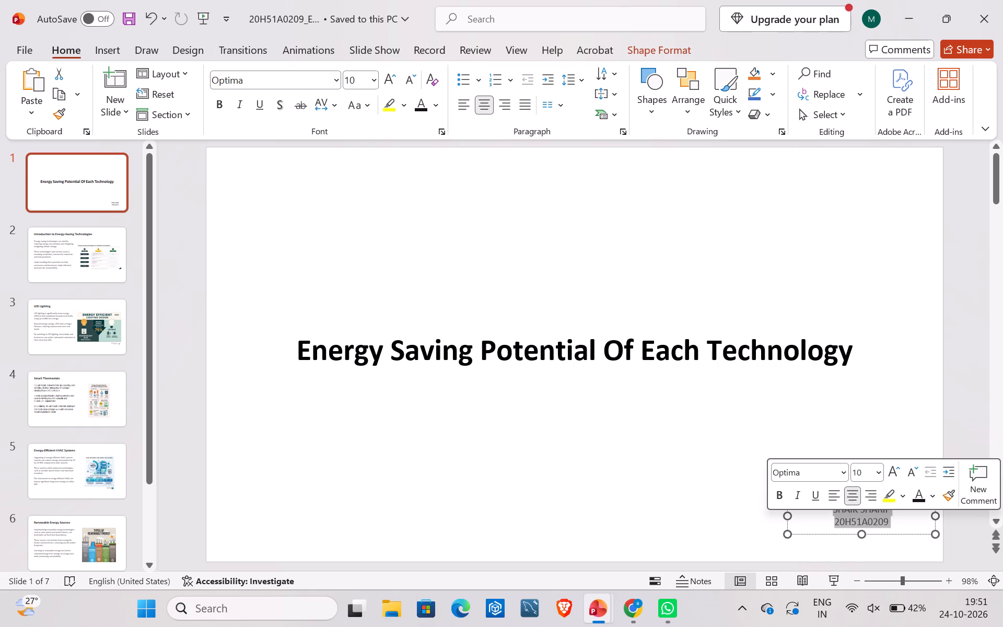
drag(839, 509, 827, 507)
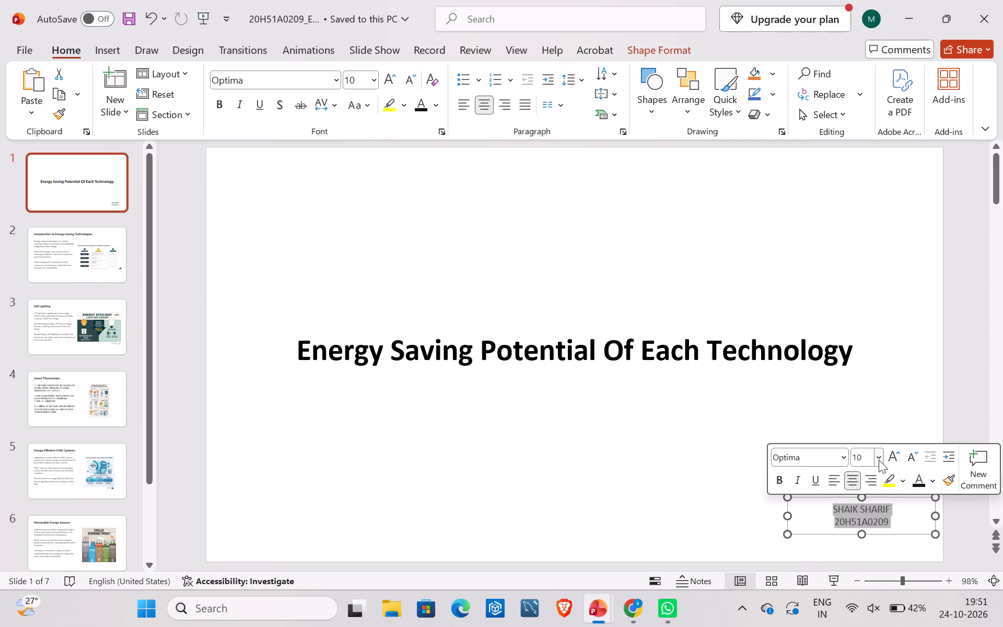
click(879, 460)
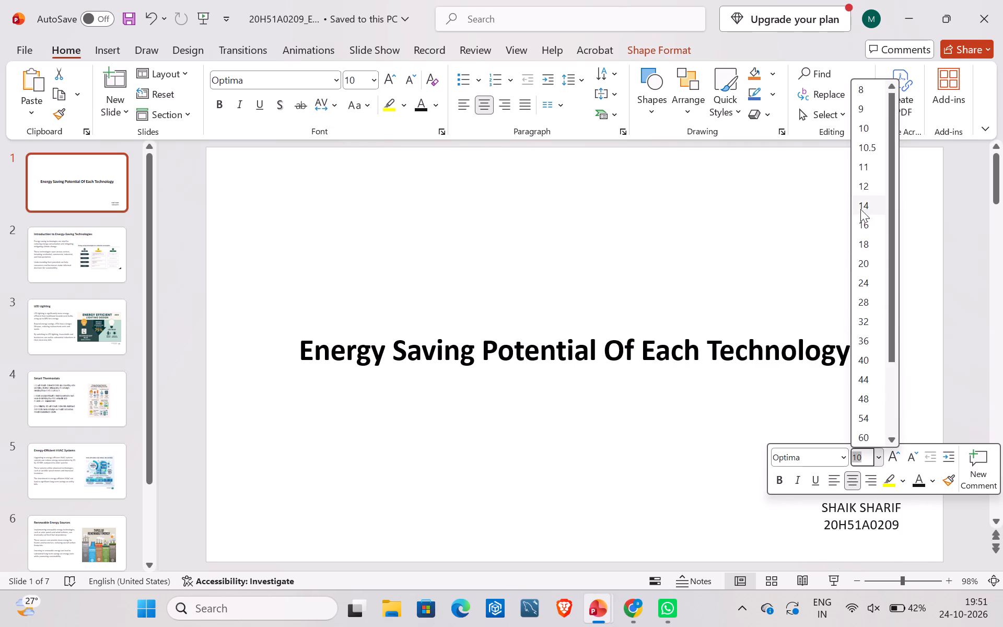
click(866, 239)
click(761, 262)
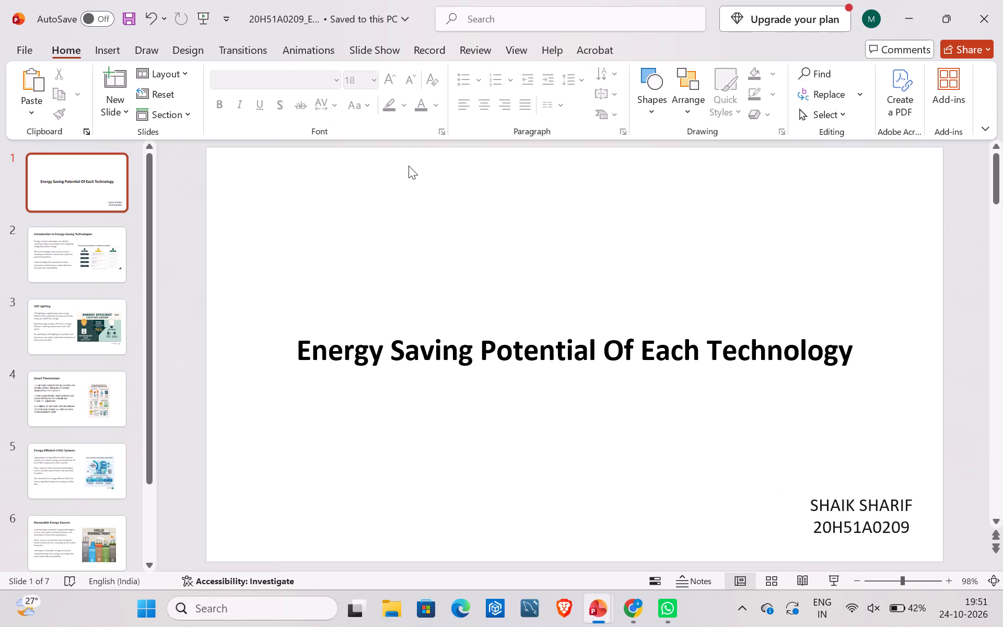
Apply the Ion theme to the whole presentation.
click(112, 51)
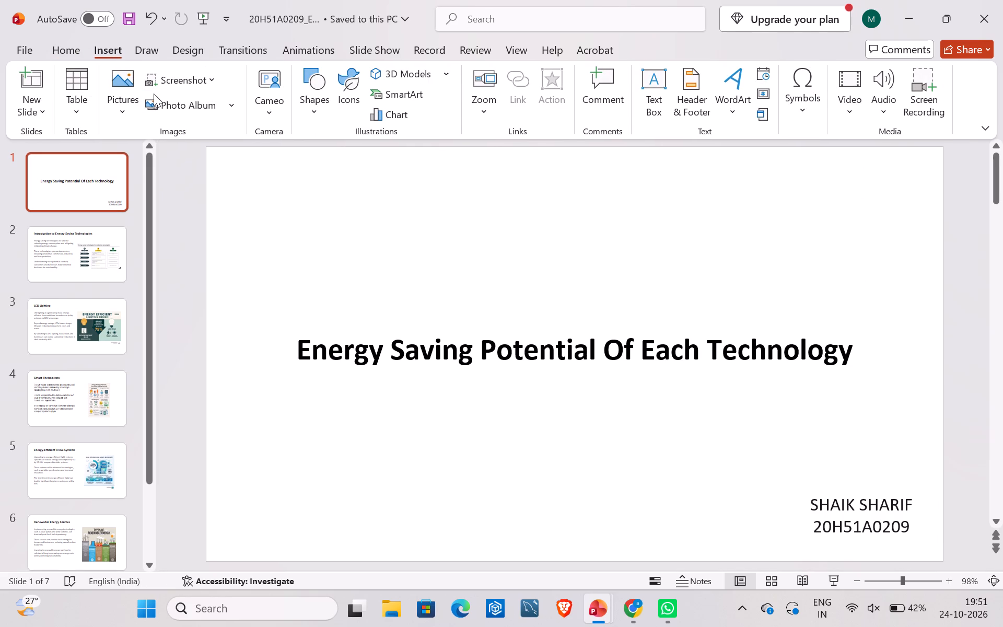
click(202, 45)
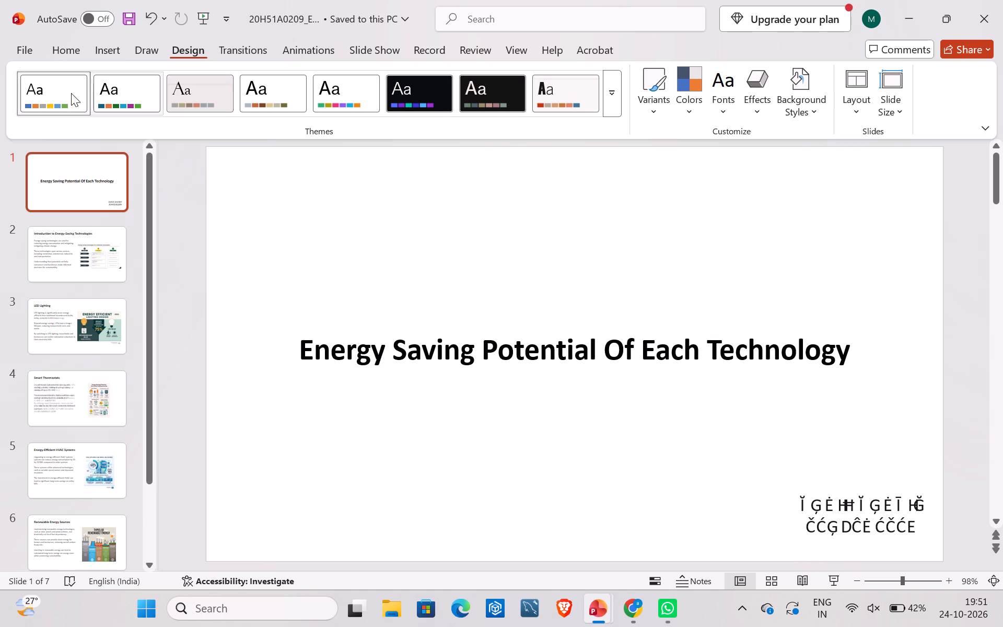
click(612, 97)
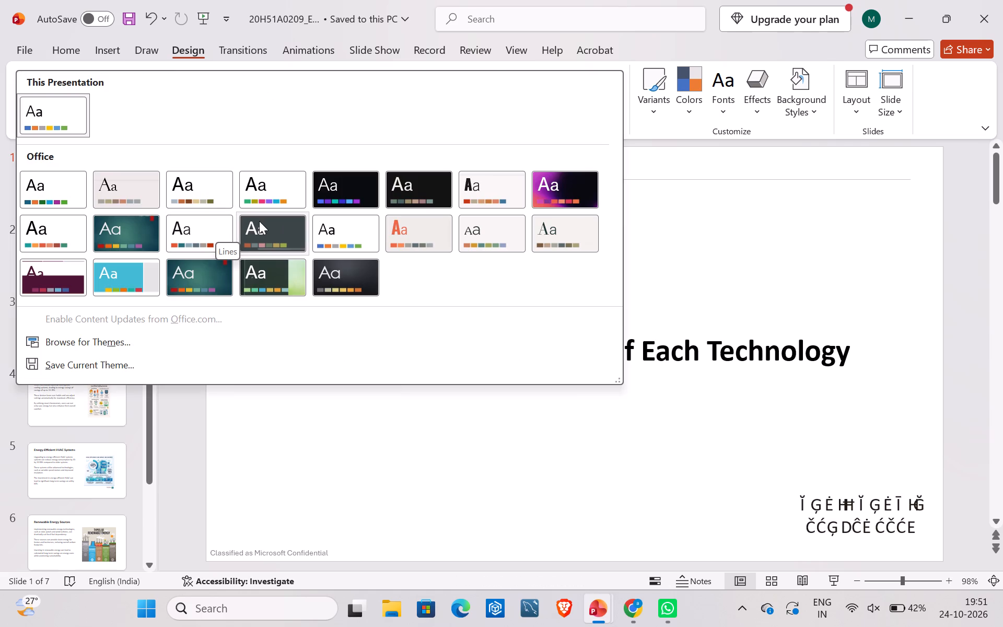
scroll(323, 207, down, 1)
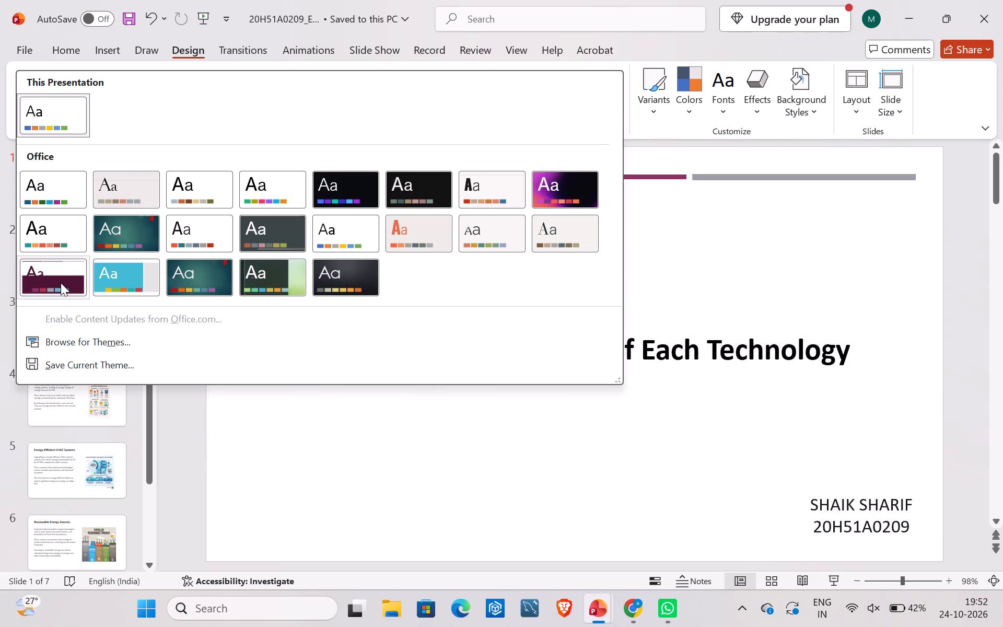
click(196, 274)
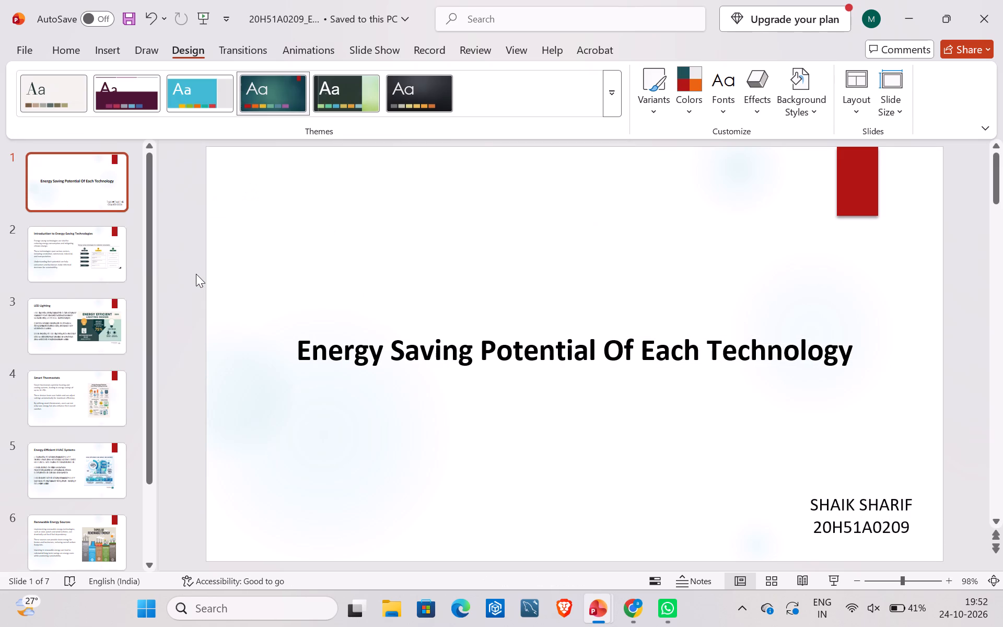
Delete the last body paragraph on slide 7, Energy Management Systems, which runs past the slide's lower edge.
click(90, 272)
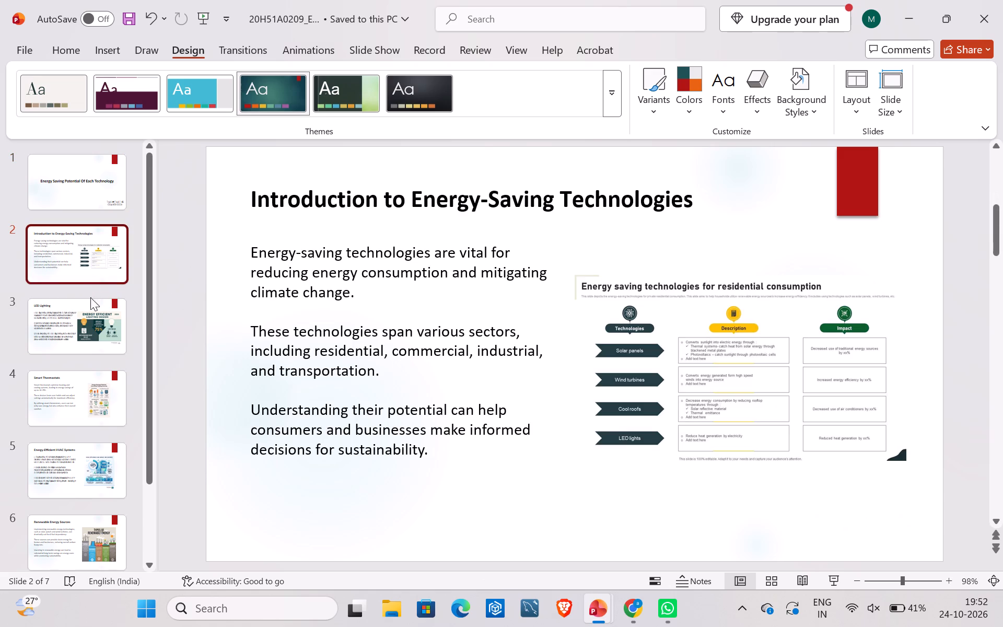
click(87, 311)
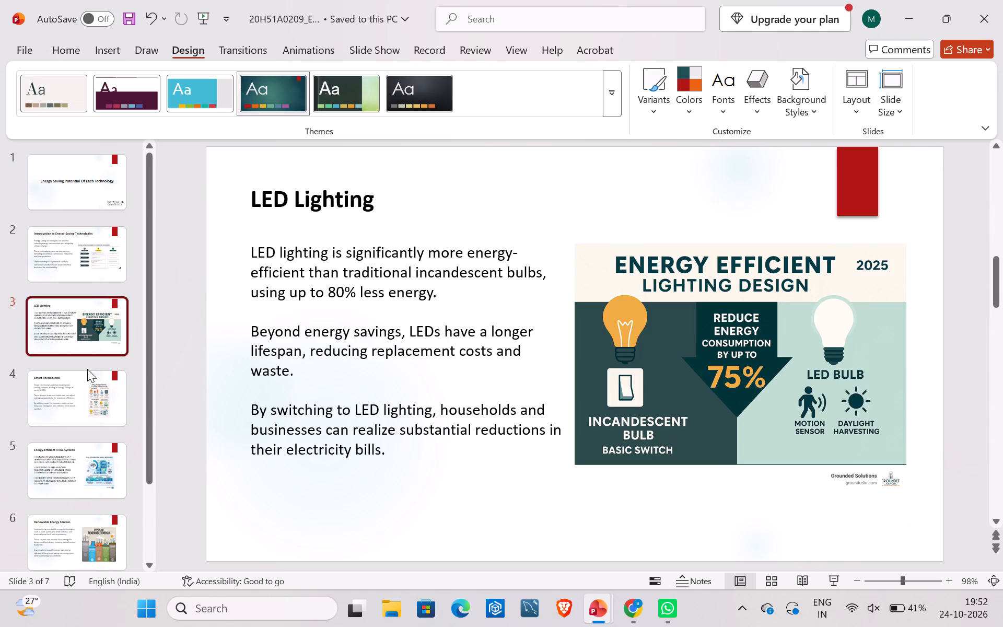
scroll(94, 402, down, 12)
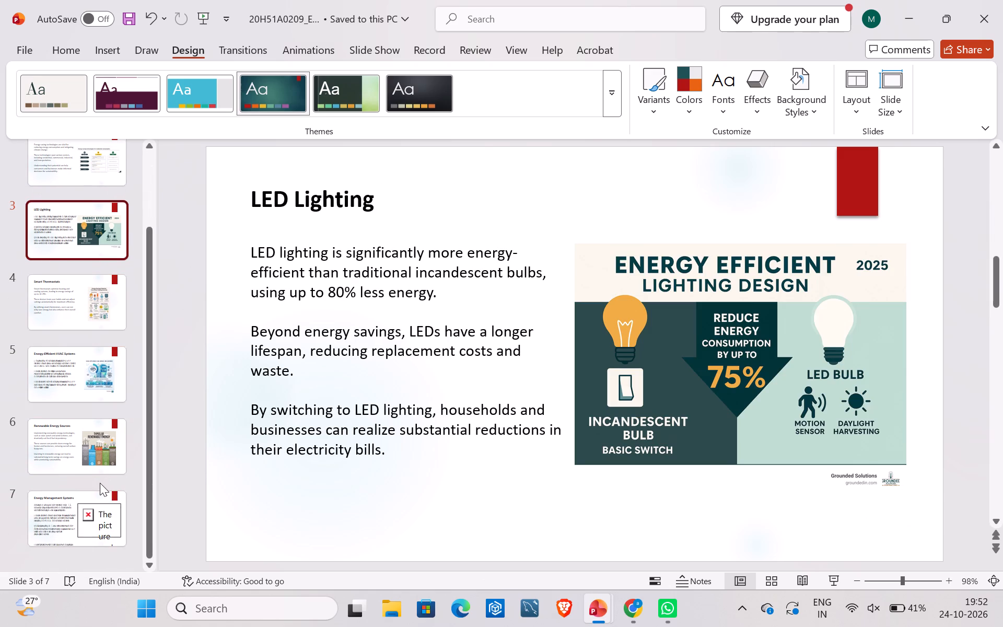
click(87, 503)
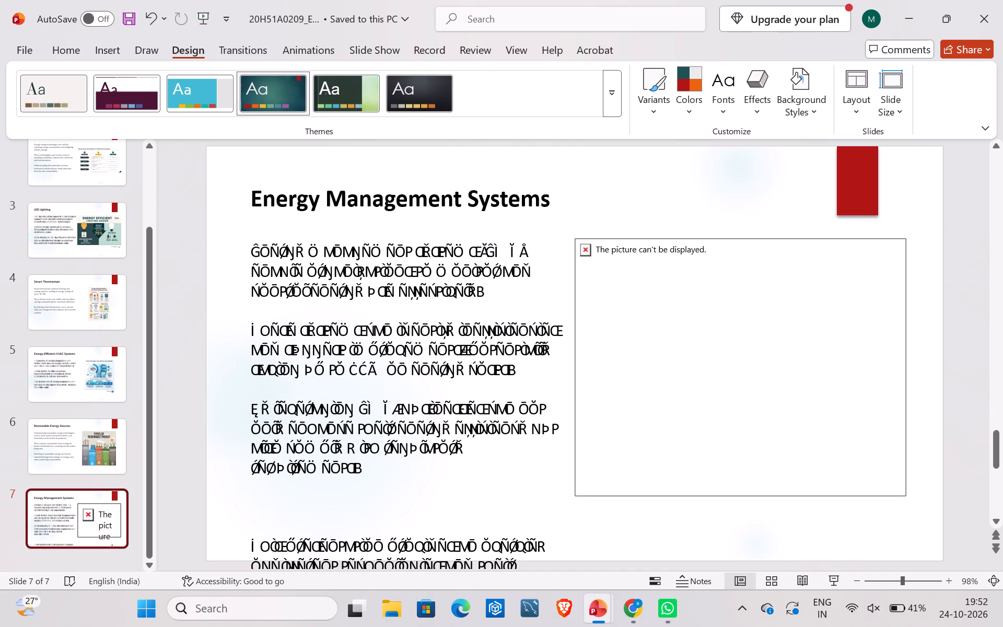
scroll(418, 352, down, 2)
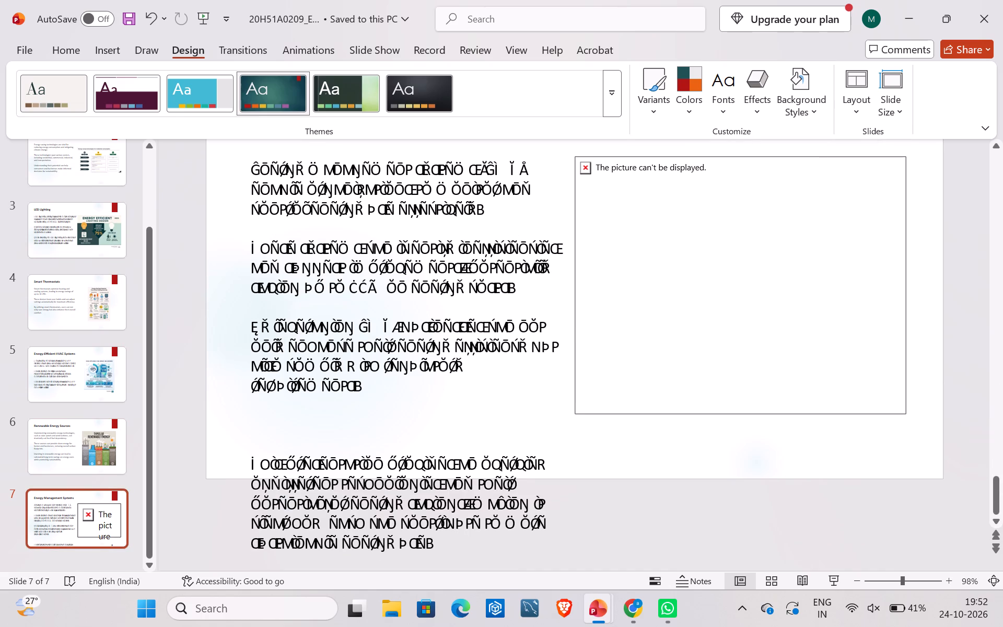
drag(437, 540, 262, 445)
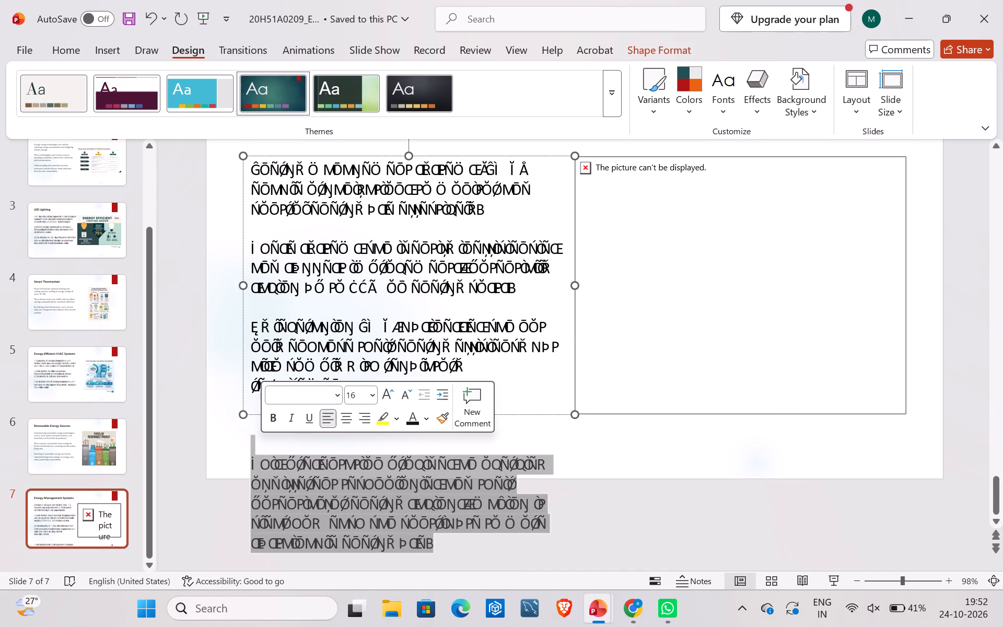
key(BackSpace)
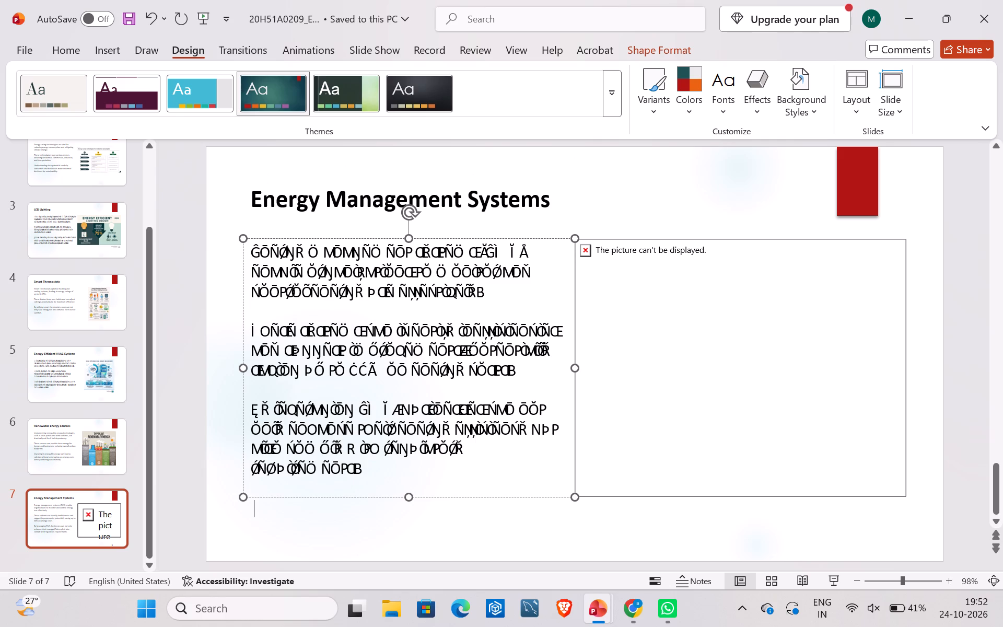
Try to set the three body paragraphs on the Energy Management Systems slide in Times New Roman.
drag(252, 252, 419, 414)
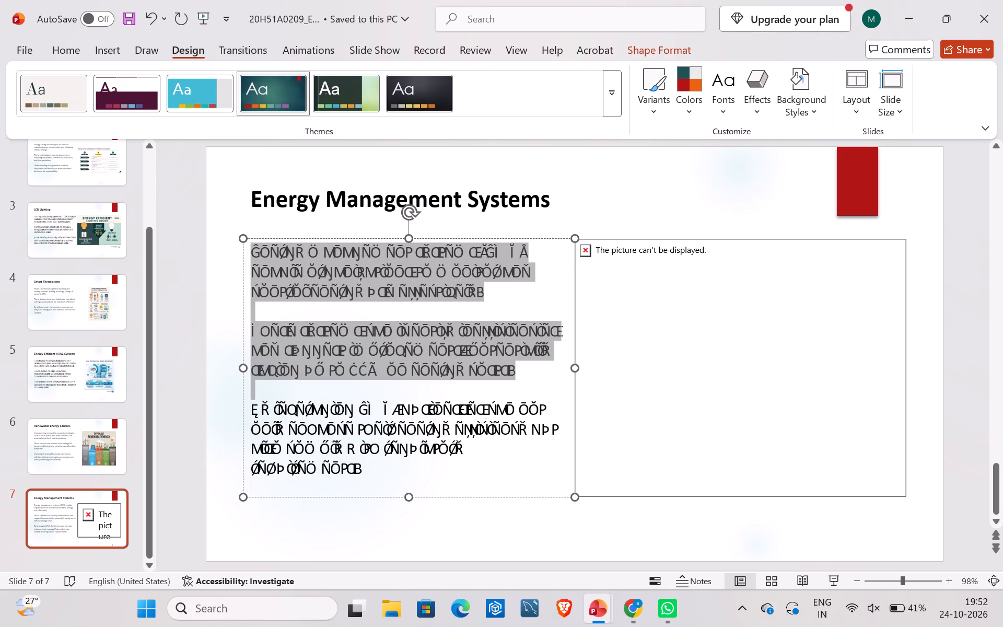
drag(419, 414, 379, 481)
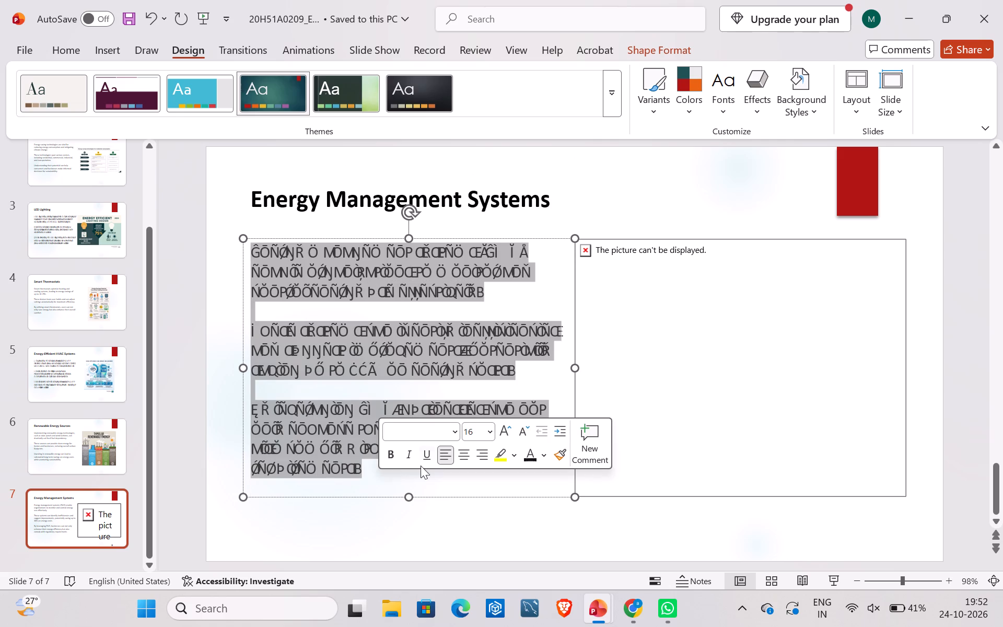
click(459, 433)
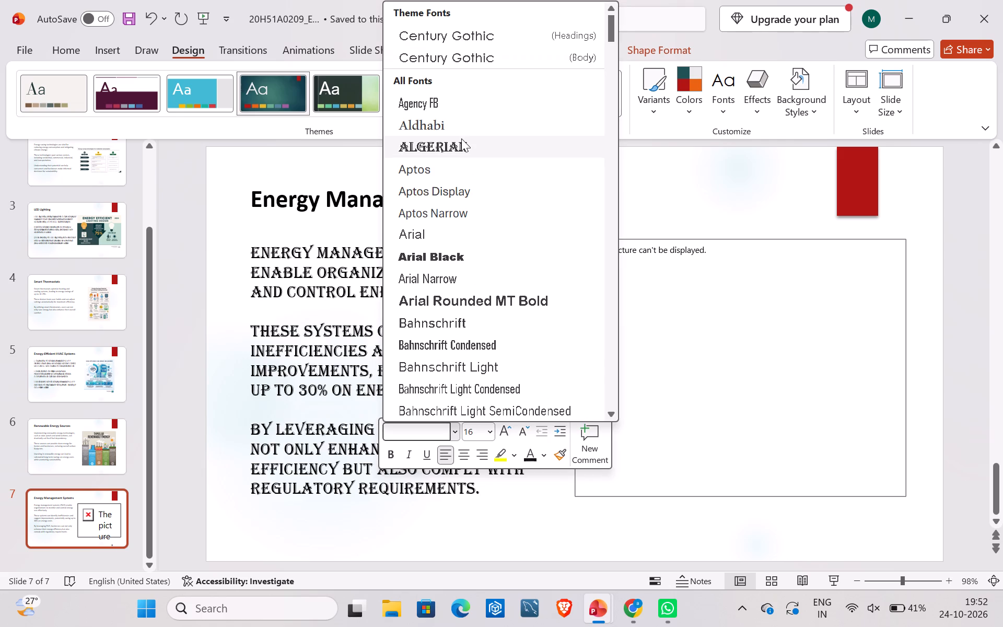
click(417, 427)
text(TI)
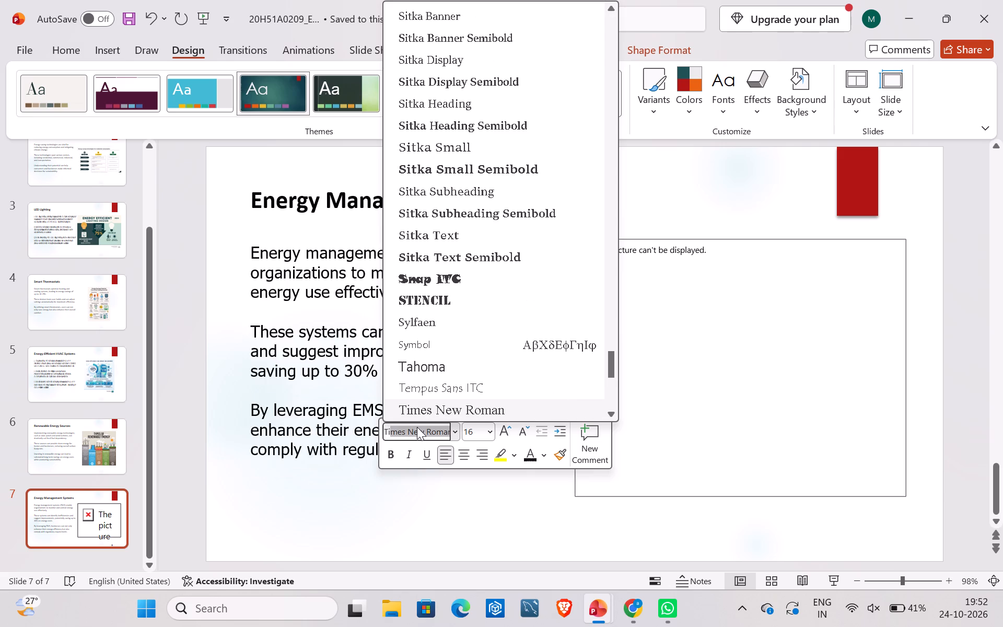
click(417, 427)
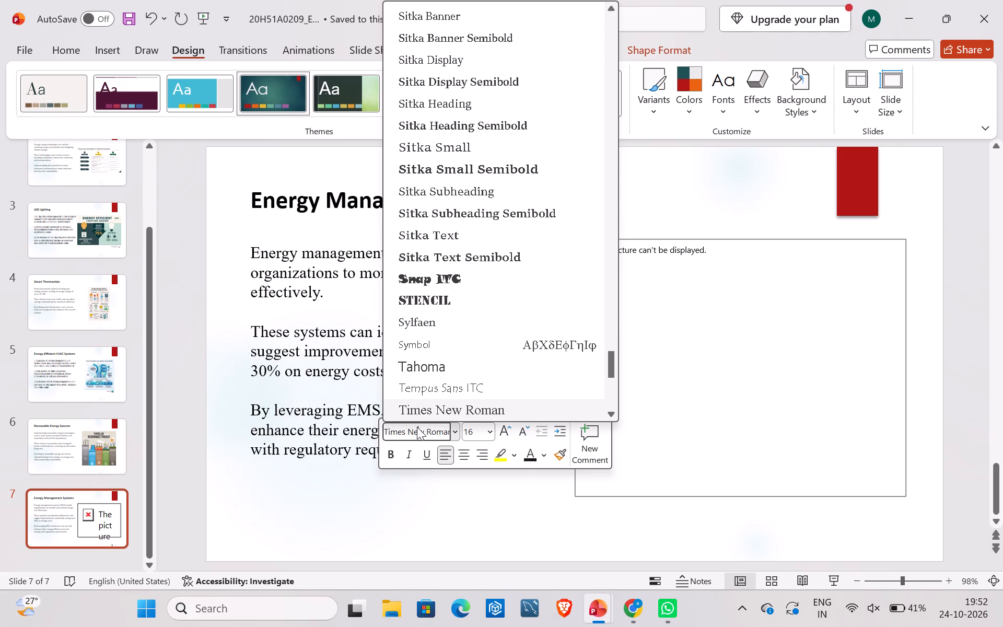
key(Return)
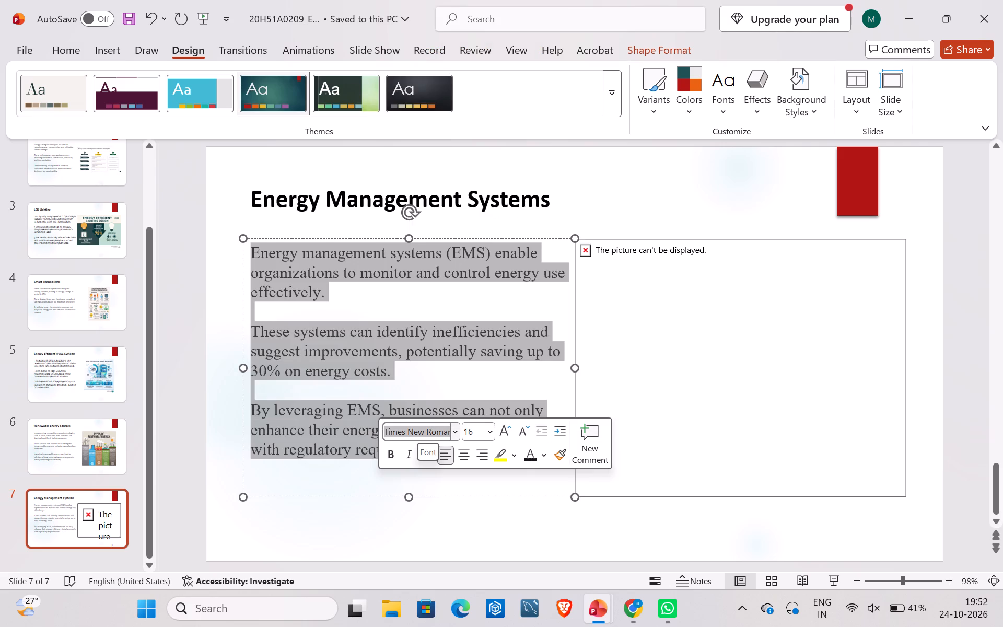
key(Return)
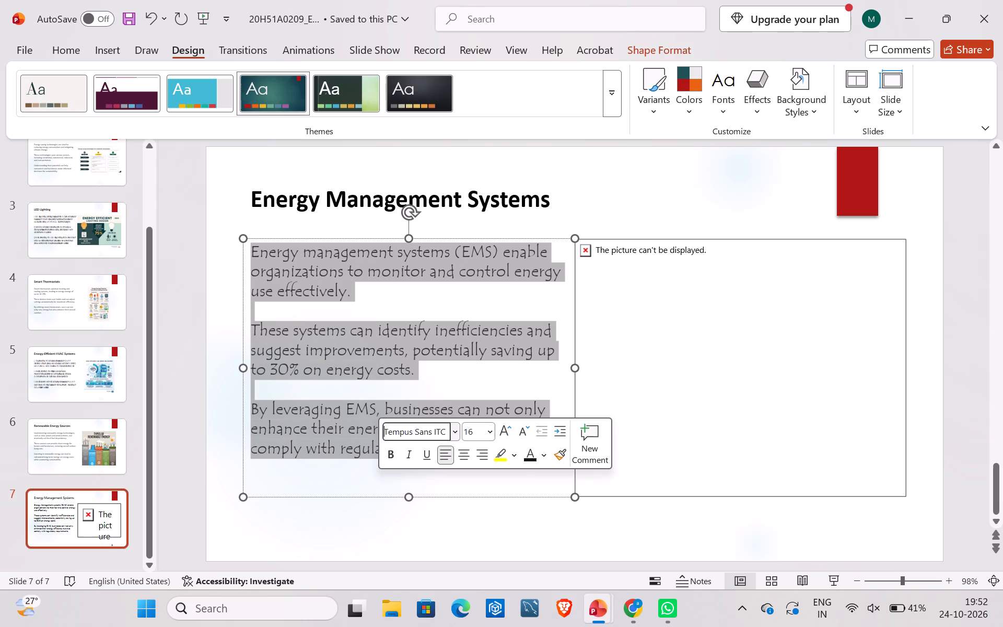
Change the font of the Energy Management Systems body paragraphs to Tahoma.
click(437, 432)
key(Right)
key(Right)
key(Right)
key(Right)
key(Right)
key(Right)
key(Right)
key(Right)
key(Right)
key(Right)
key(Right)
key(Right)
key(Right)
key(Right)
key(Right)
key(BackSpace)
key(BackSpace)
key(BackSpace)
key(BackSpace)
key(BackSpace)
key(BackSpace)
key(BackSpace)
key(BackSpace)
key(BackSpace)
key(BackSpace)
key(BackSpace)
key(BackSpace)
key(BackSpace)
key(BackSpace)
key(BackSpace)
key(BackSpace)
key(BackSpace)
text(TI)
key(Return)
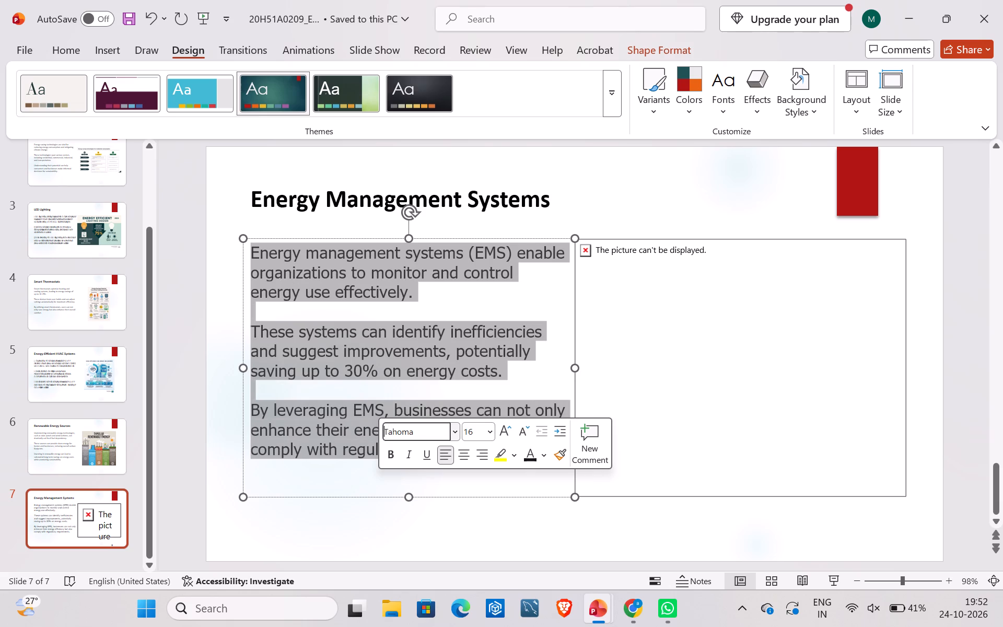
click(657, 177)
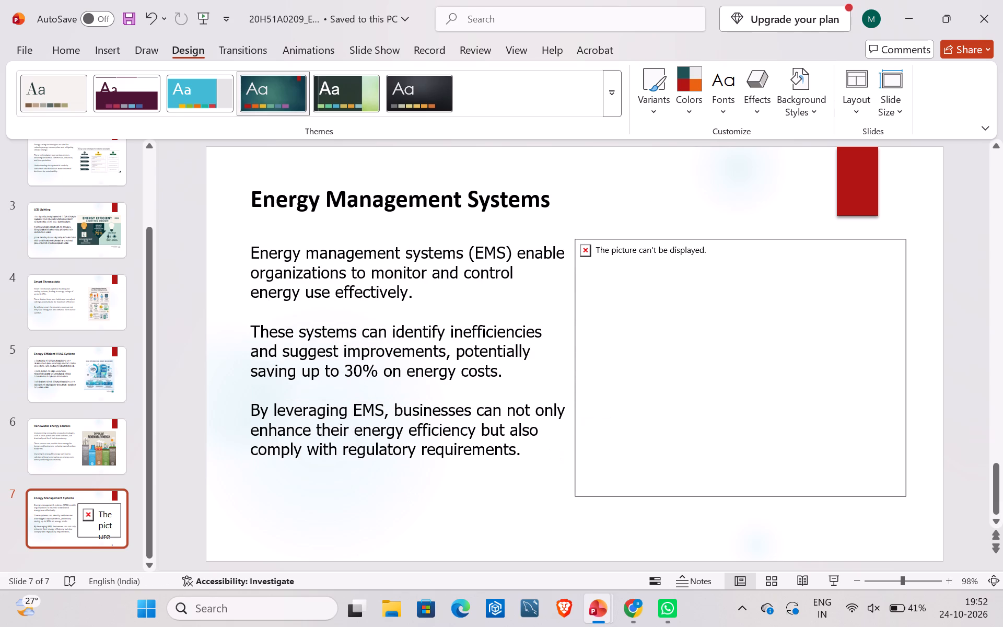
Delete the broken picture beside the body text on the Energy Management Systems slide.
click(585, 242)
key(BackSpace)
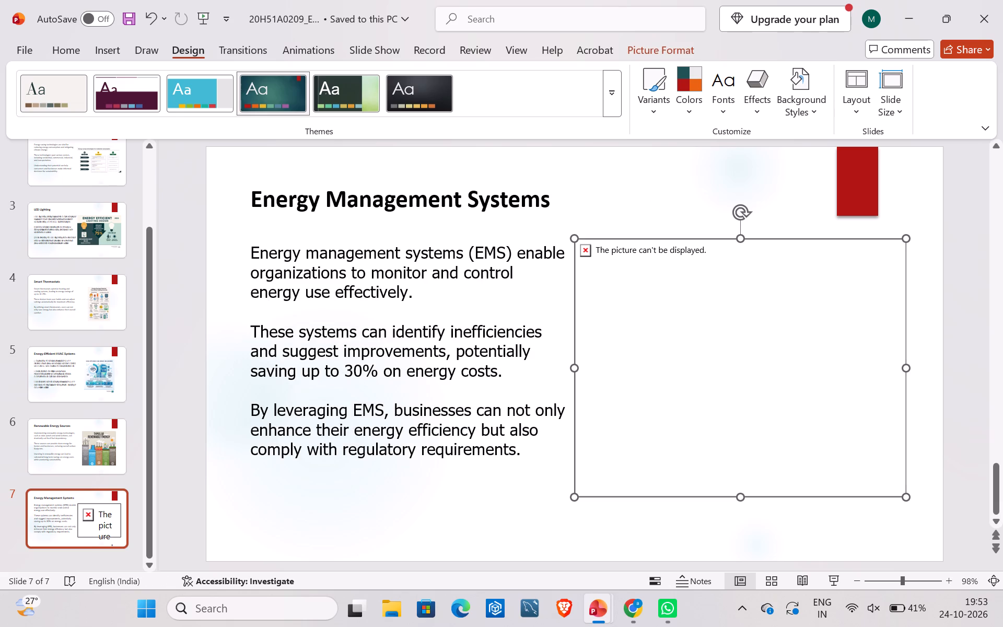
Widen the Energy Management Systems body text box into the empty space beside it, keeping its height about the same.
click(247, 253)
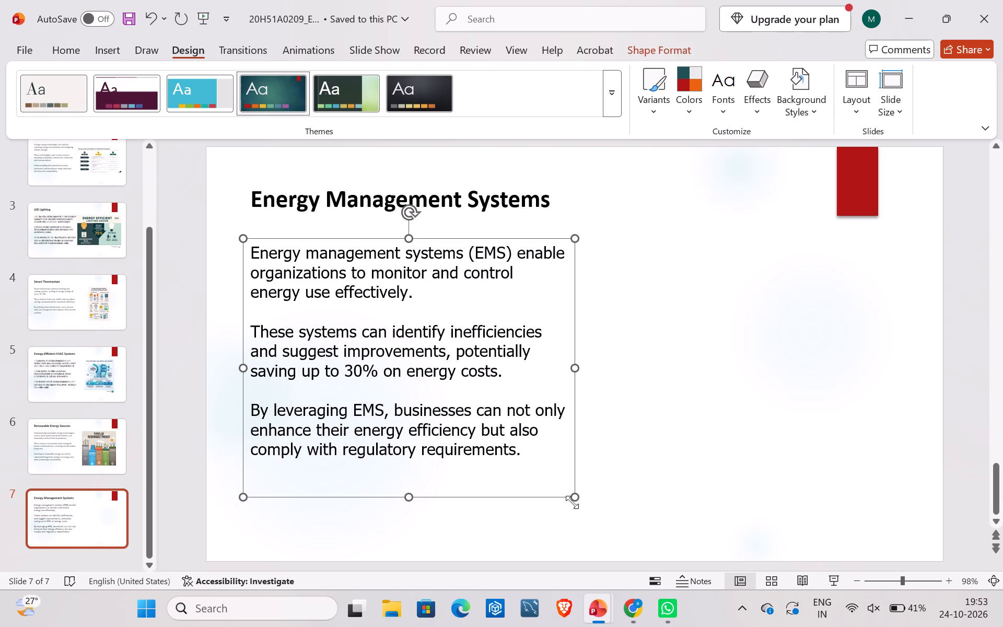
drag(576, 498, 742, 501)
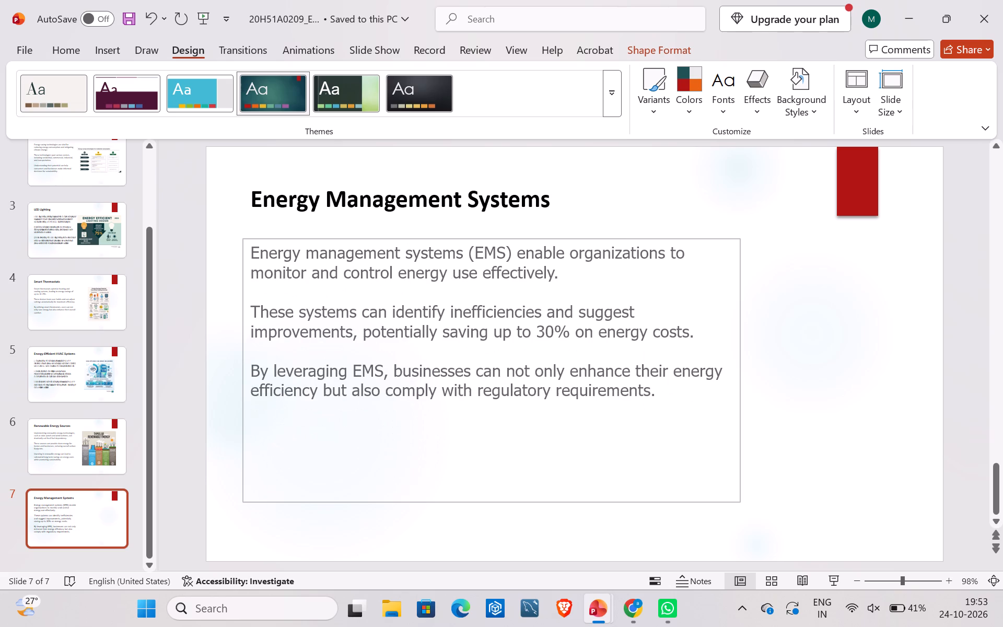
drag(742, 501, 811, 500)
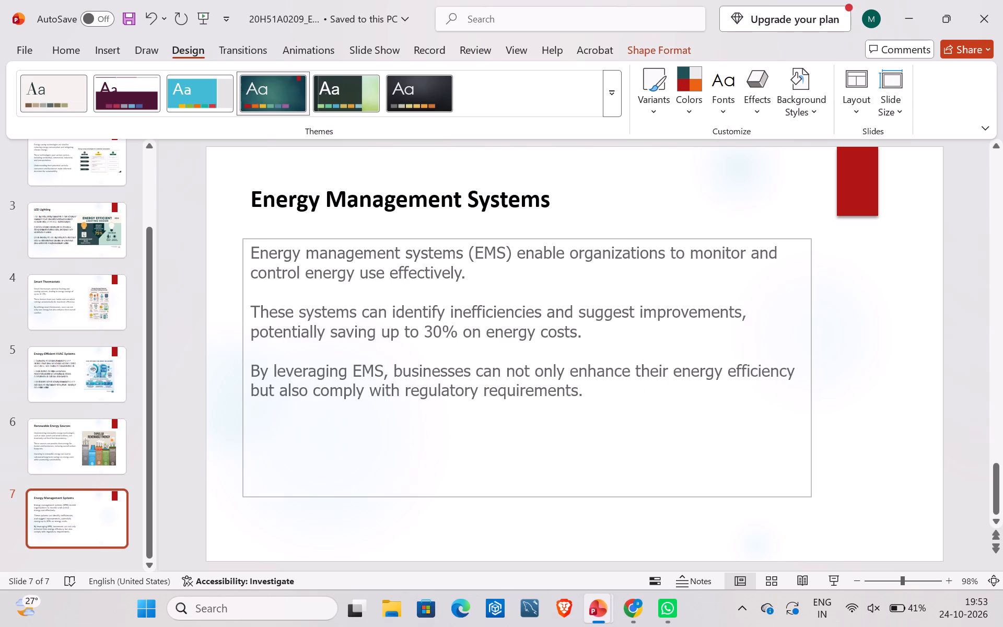
drag(811, 500, 811, 500)
click(922, 420)
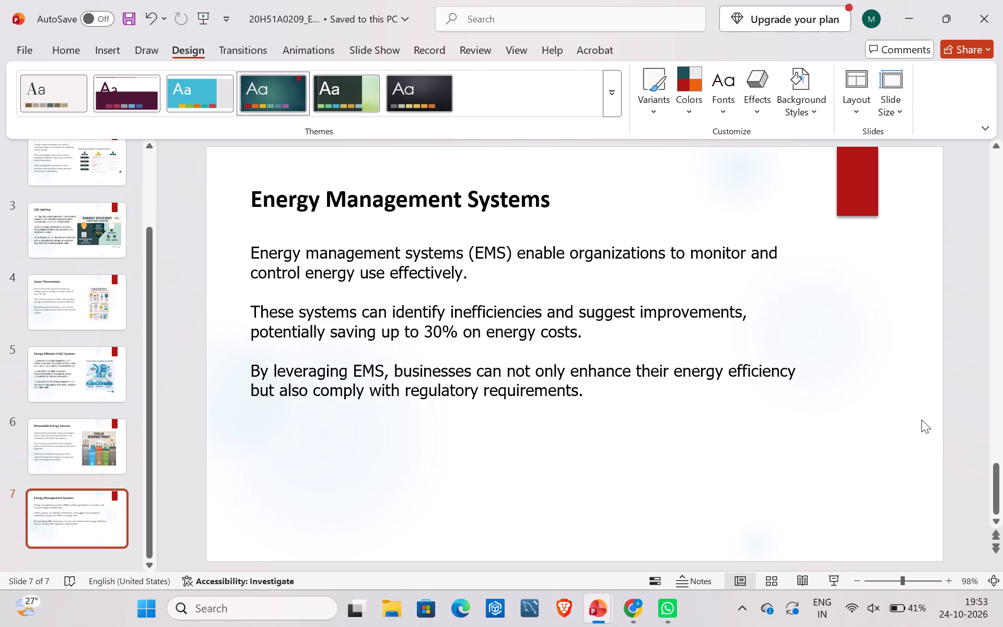
Add a new slide after slide 7, Energy Management Systems.
right_click(110, 530)
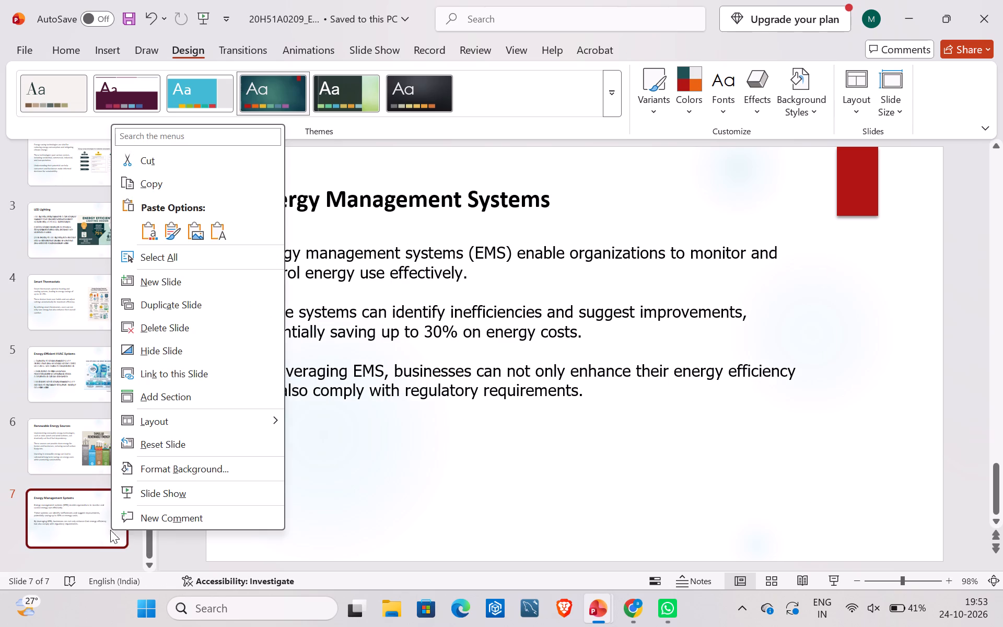
click(153, 287)
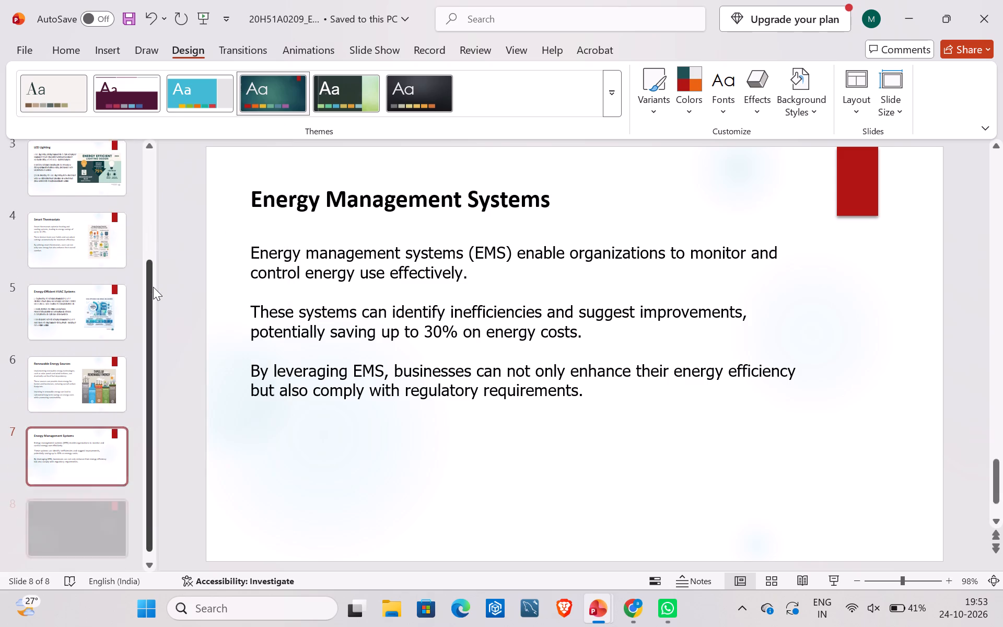
Delete the empty black slide 8 that follows the Energy Management Systems slide.
click(109, 509)
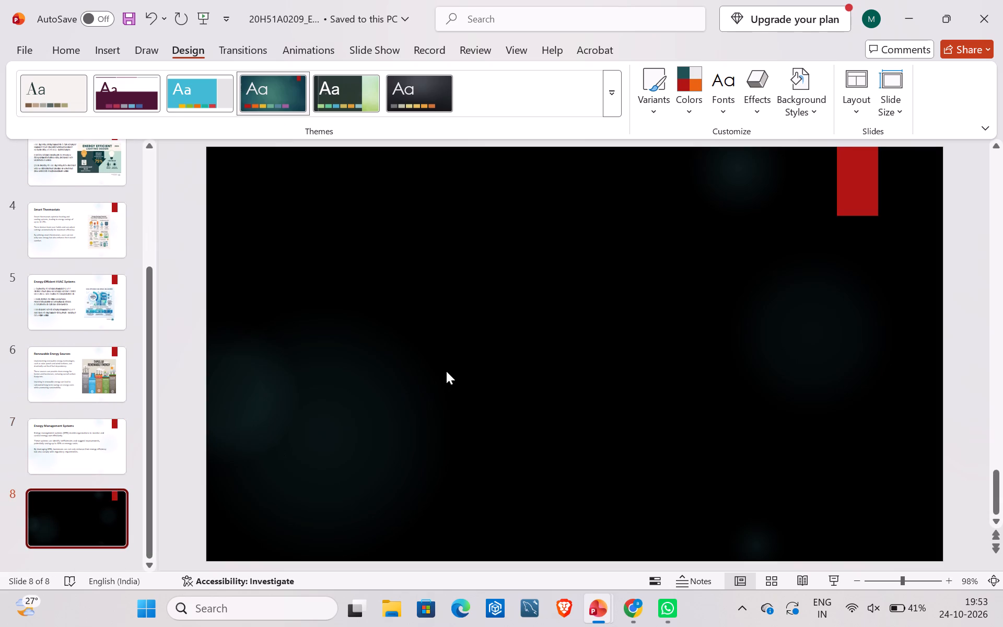
click(449, 368)
click(102, 439)
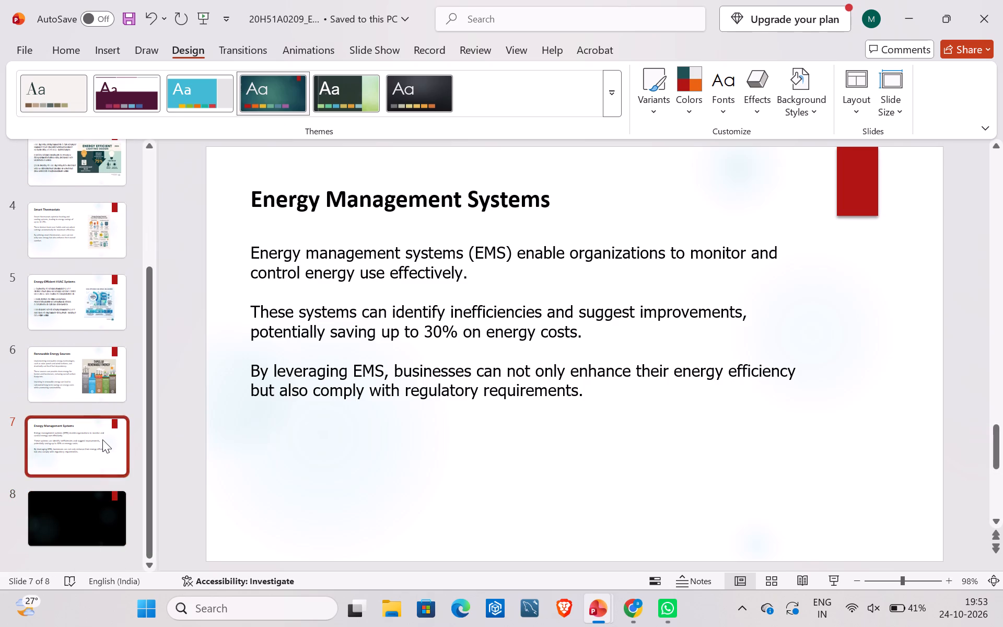
click(81, 389)
click(104, 447)
click(117, 526)
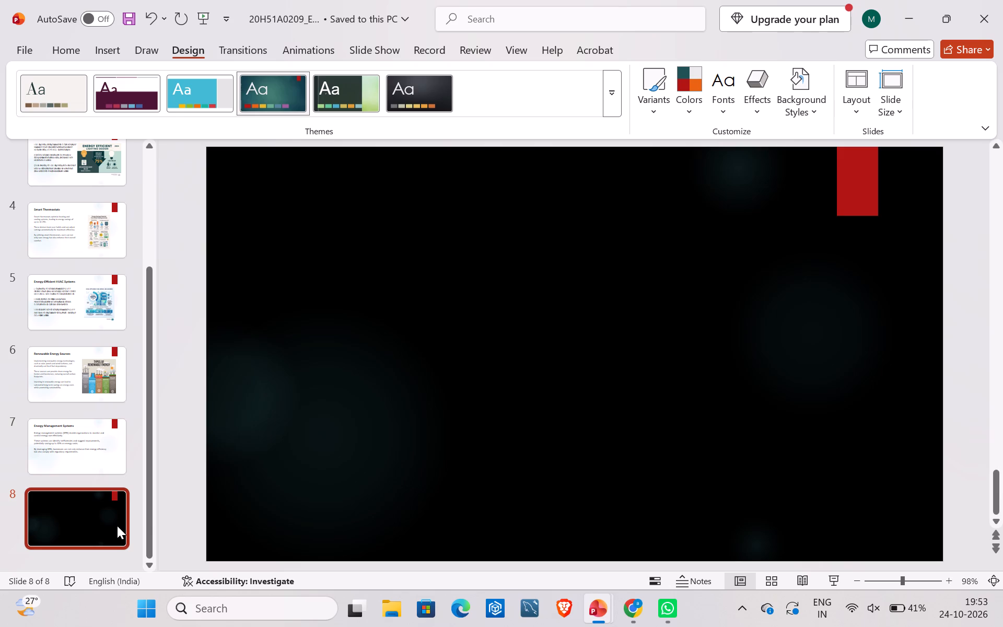
right_click(117, 526)
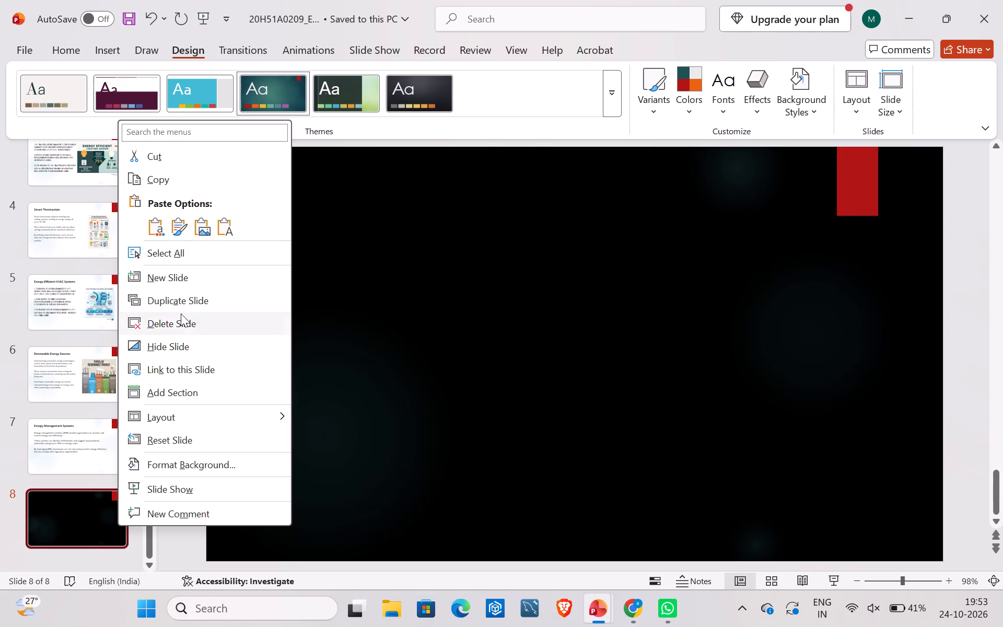
click(183, 322)
Duplicate slide 7, Energy Management Systems, to get a last slide with the white background.
right_click(98, 501)
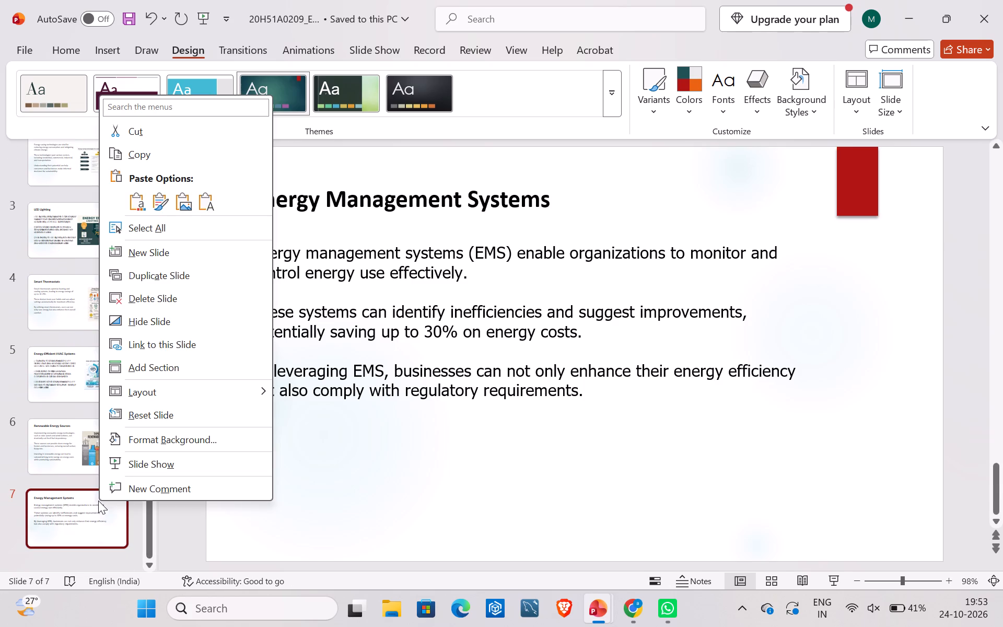
click(153, 269)
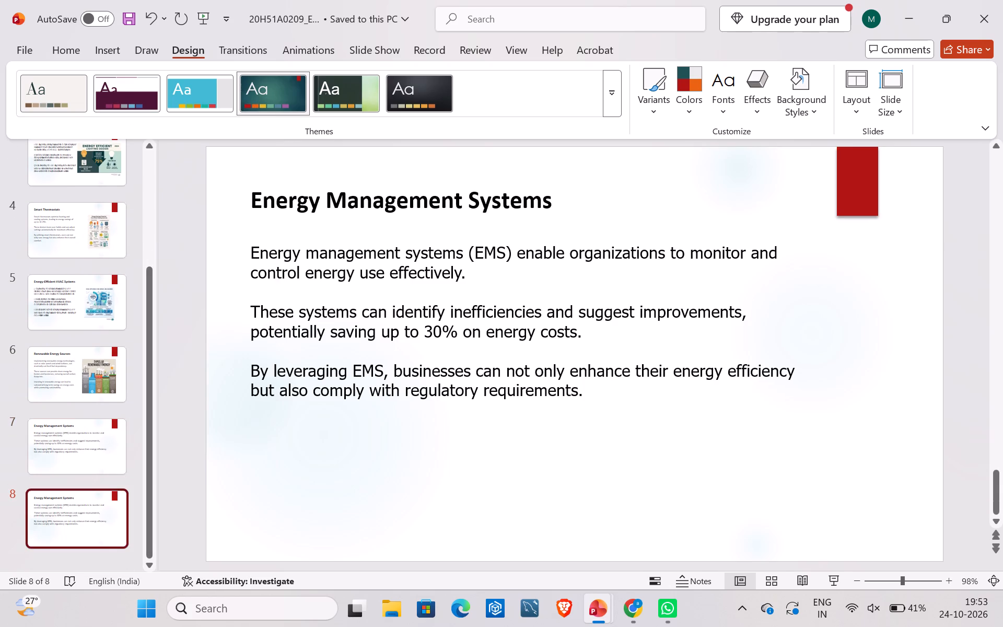
Clear the title and body text boxes from the duplicated slide 8, leaving only its background.
drag(245, 192, 326, 265)
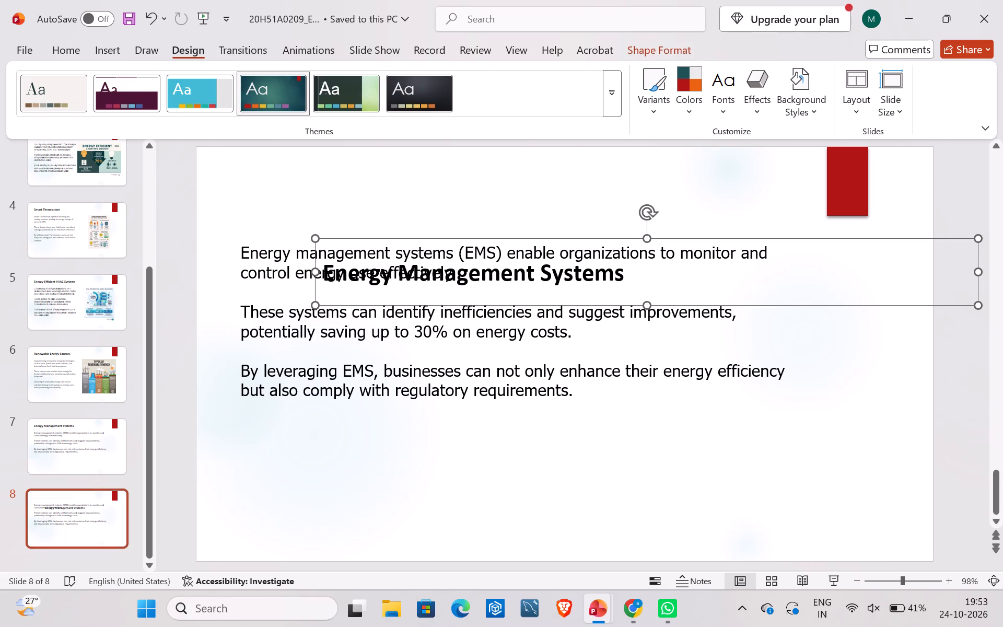
key(ctrl+a)
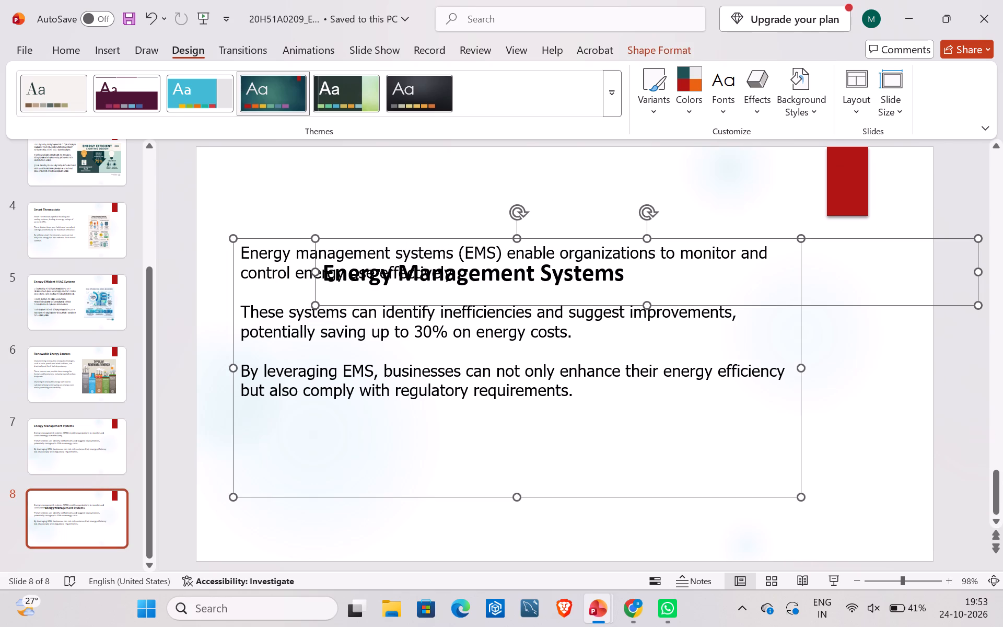
key(BackSpace)
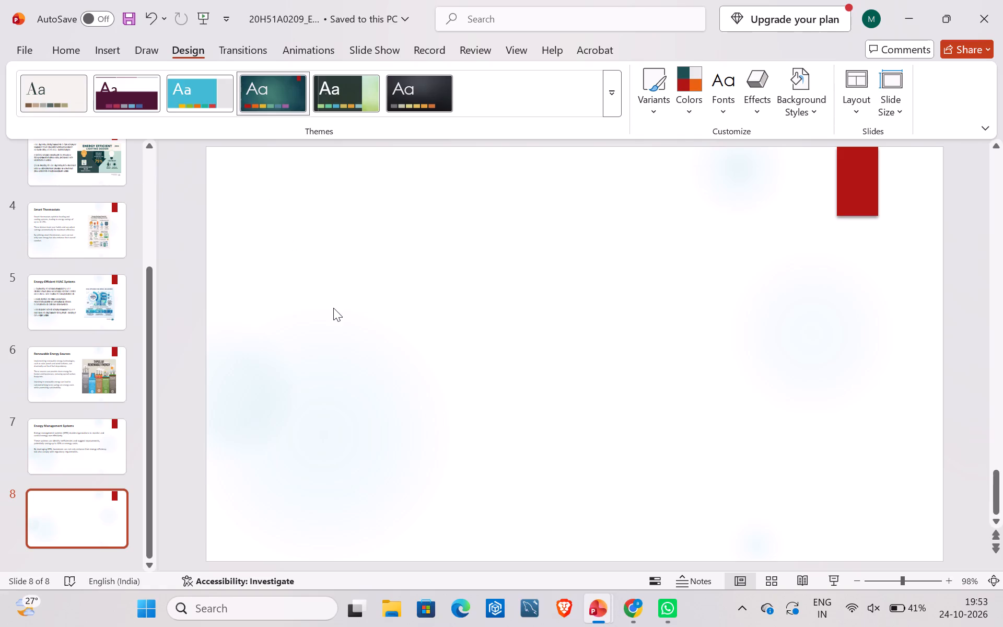
click(333, 308)
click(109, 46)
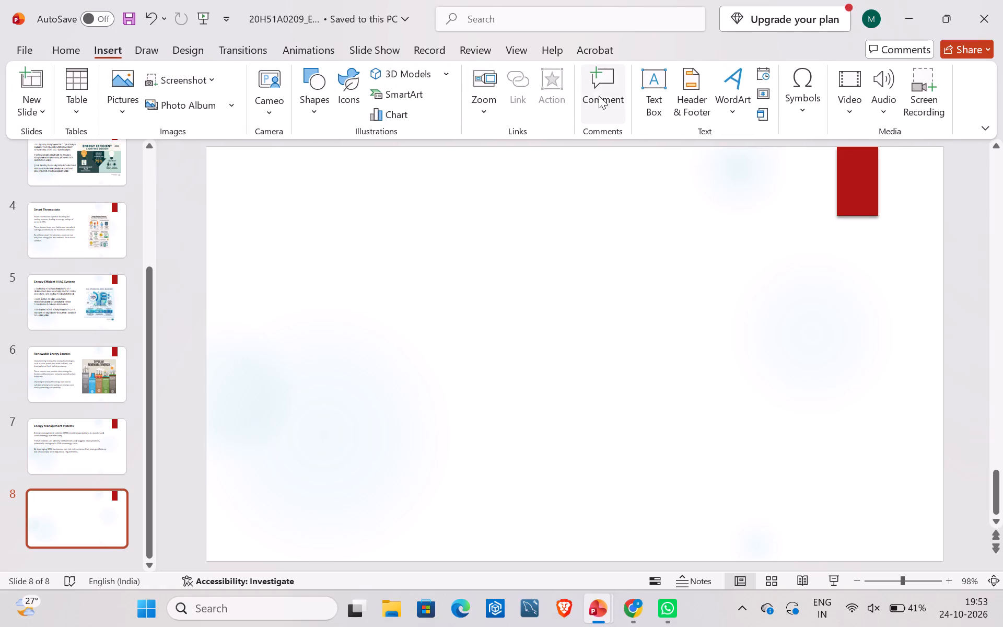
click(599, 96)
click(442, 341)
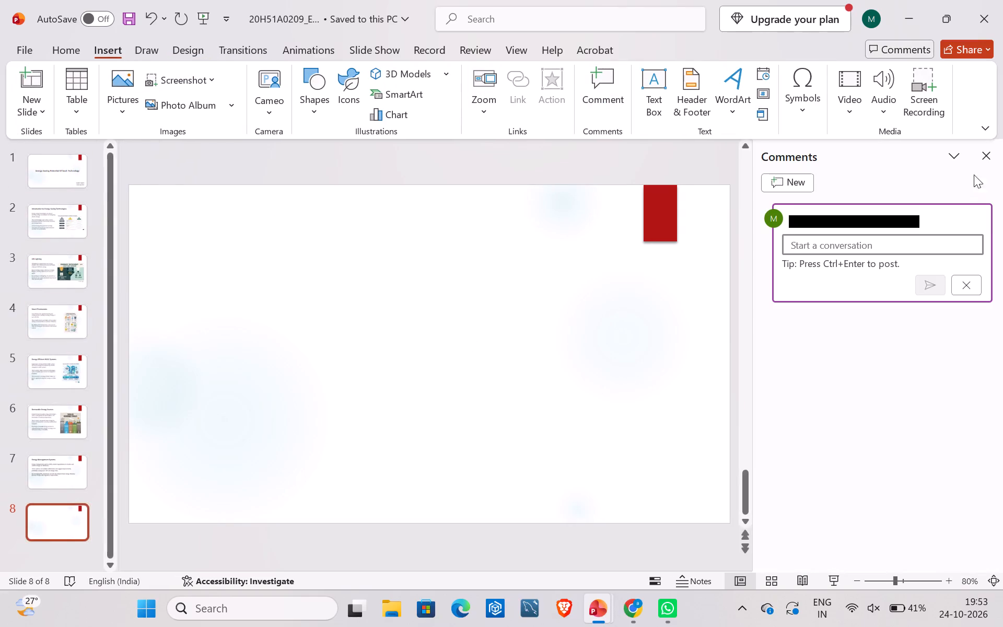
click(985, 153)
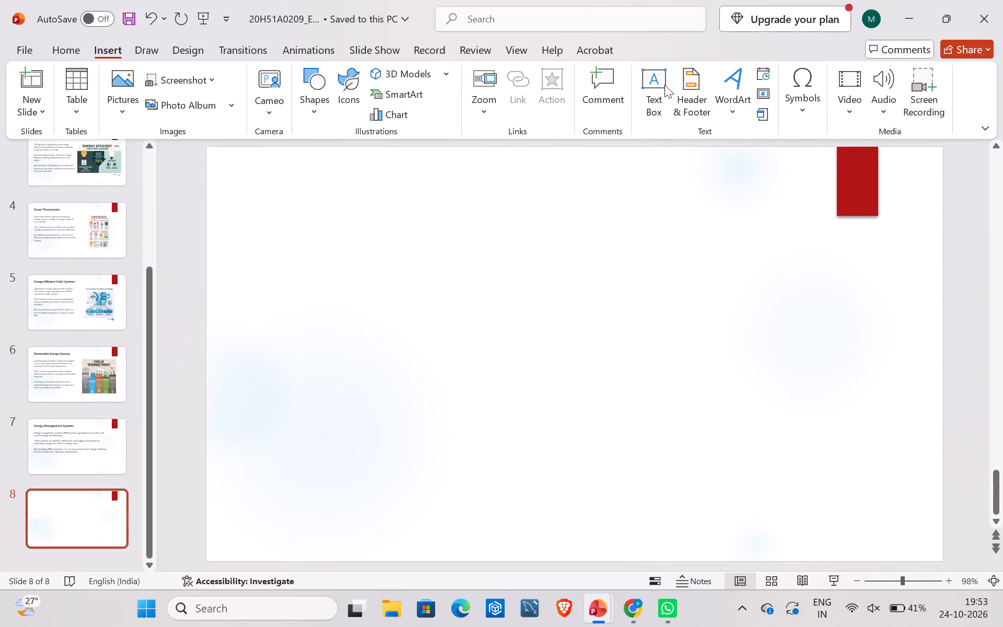
Insert a text box near the middle of the blank slide 8, leaving it empty.
click(664, 85)
click(459, 328)
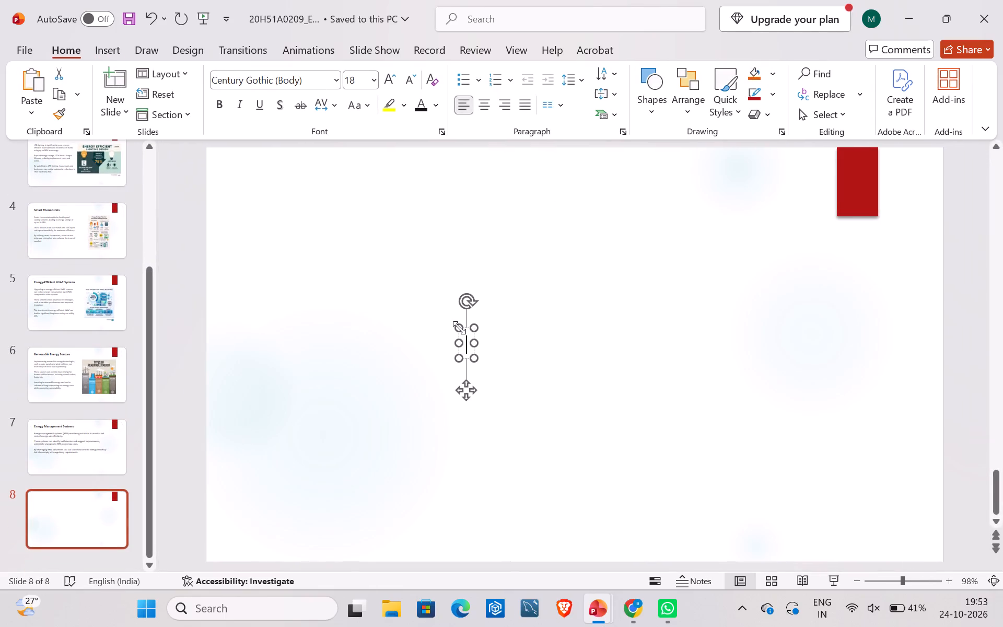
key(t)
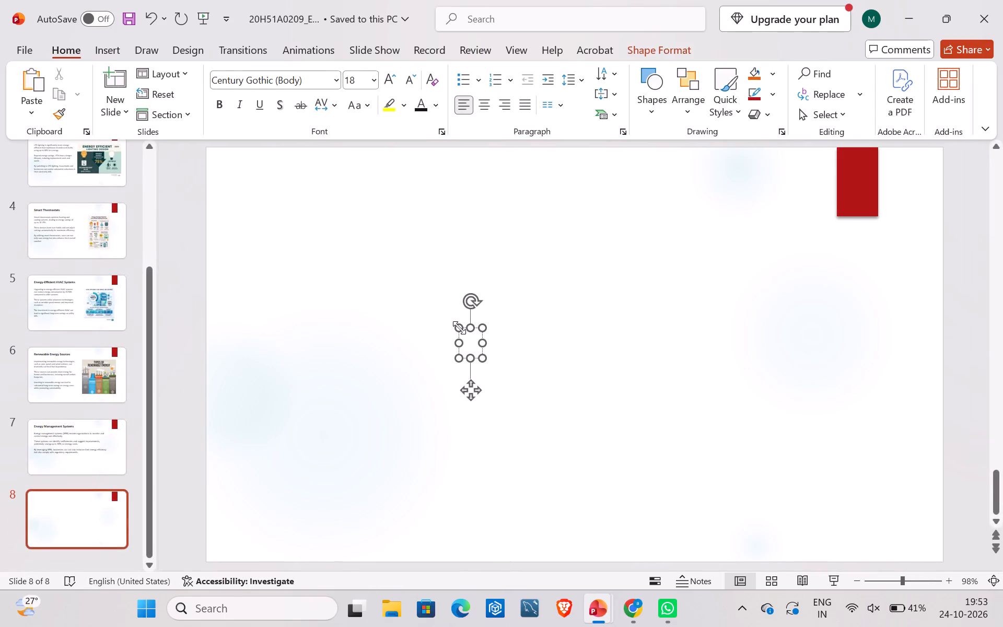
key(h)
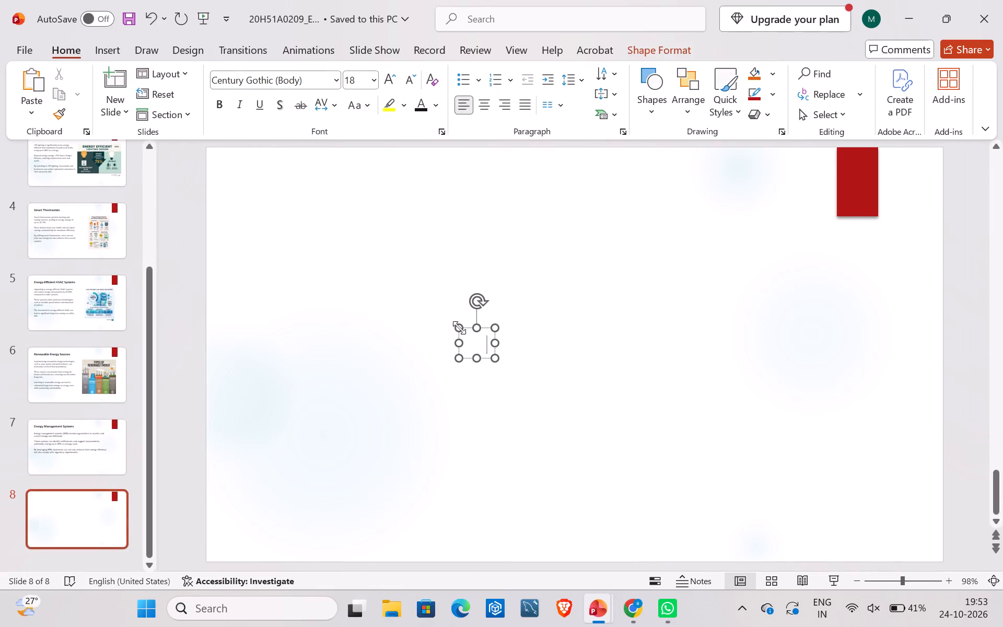
key(BackSpace)
key(BackSpace)
key(BackSpace)
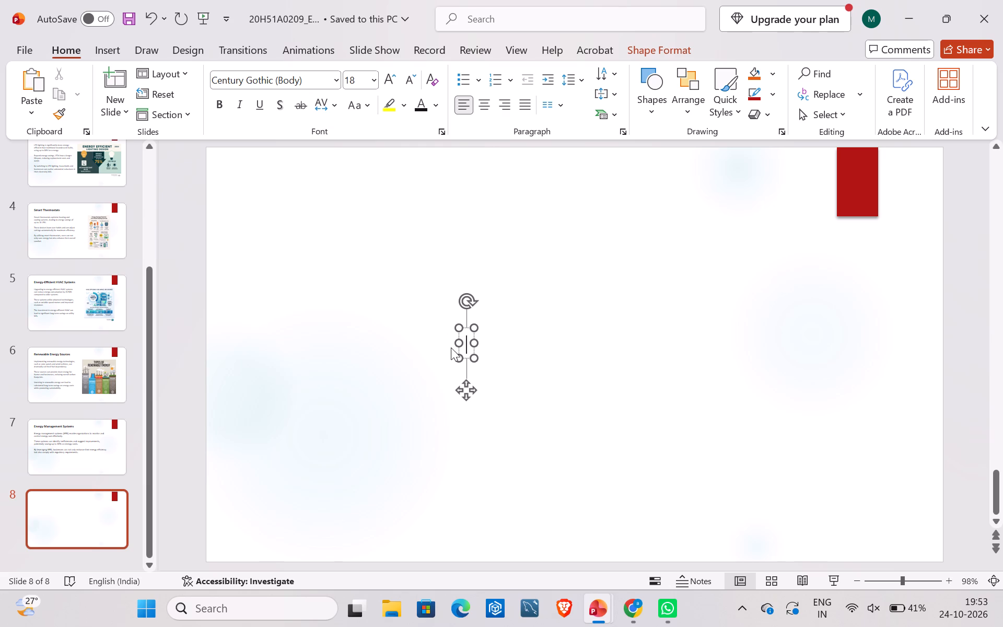
Set the font colour of slide 8's text box to black and enter THANK YOU in it.
click(401, 112)
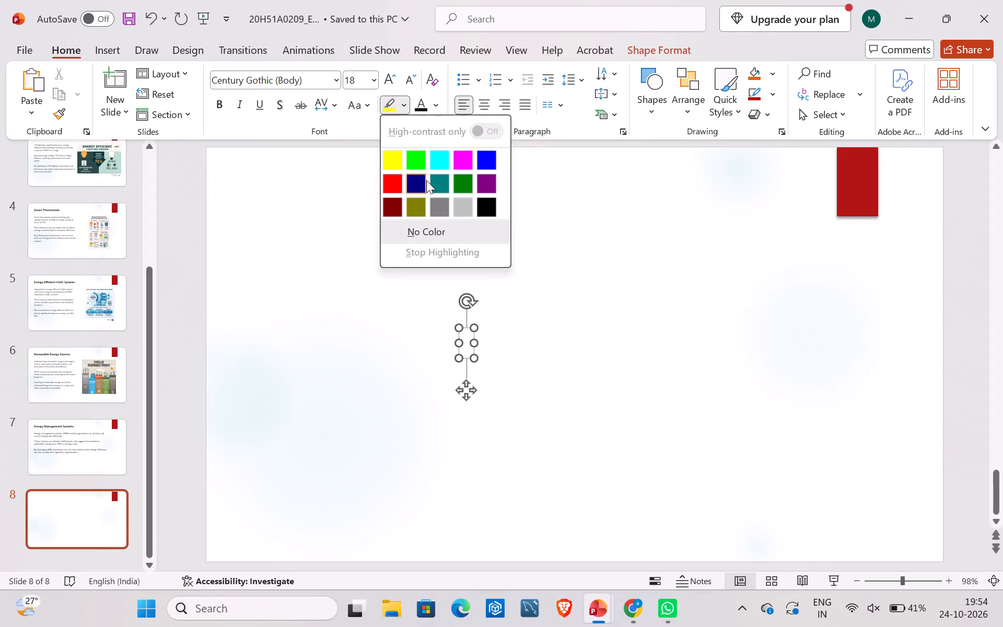
click(556, 237)
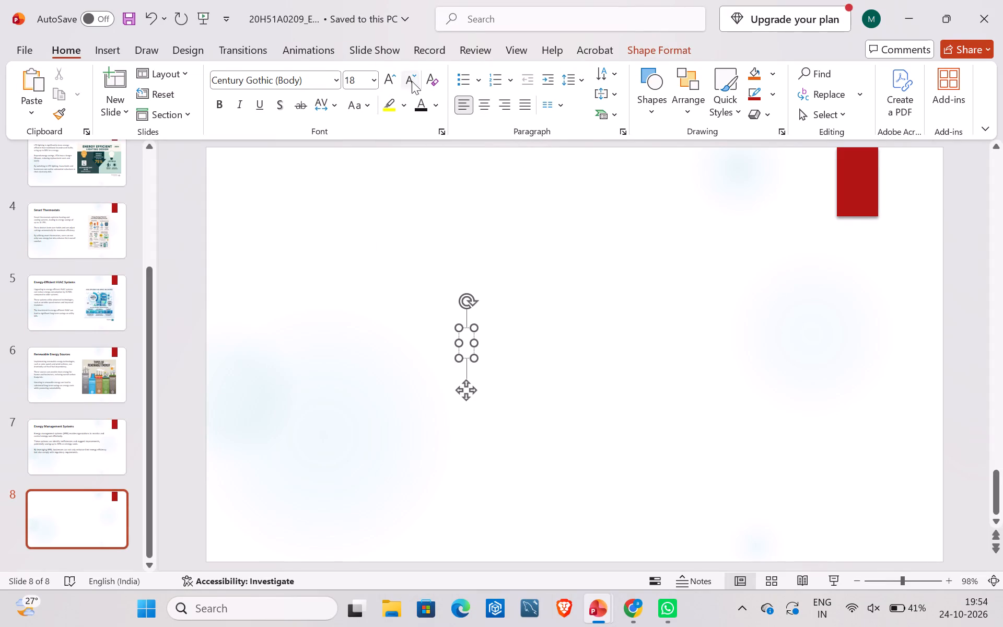
click(438, 108)
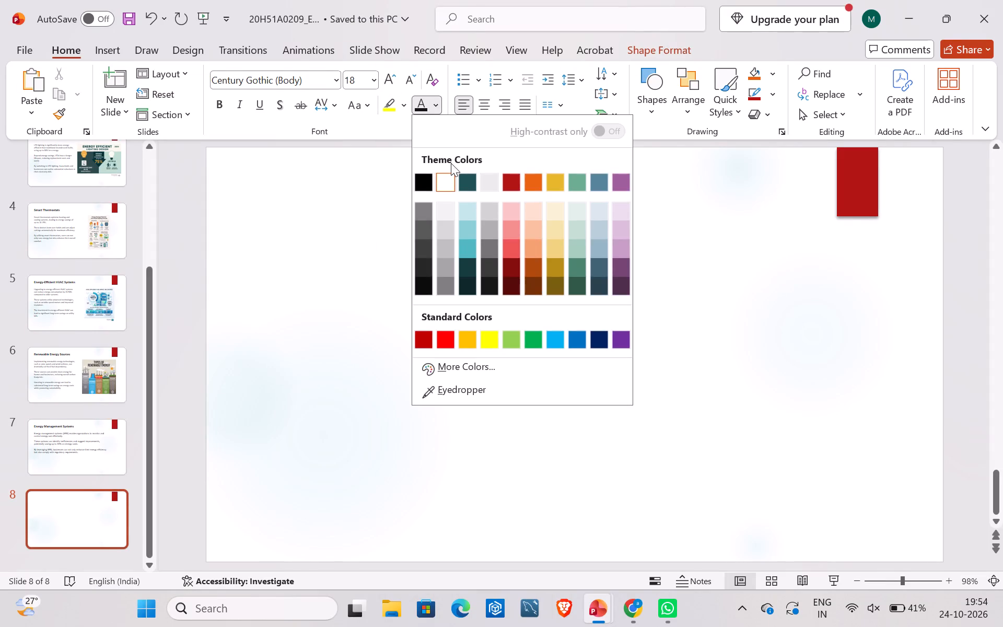
click(427, 185)
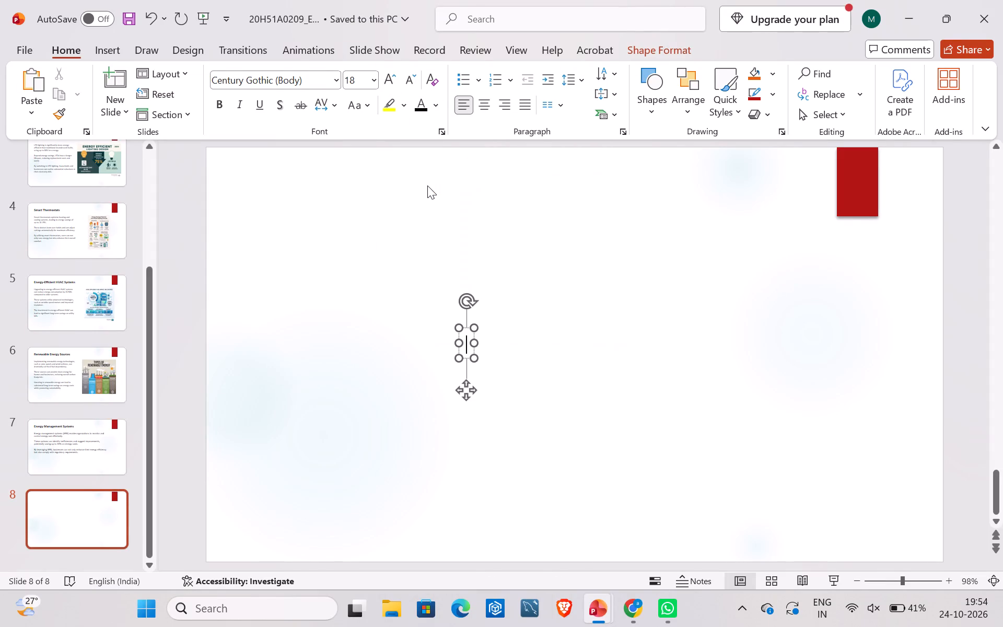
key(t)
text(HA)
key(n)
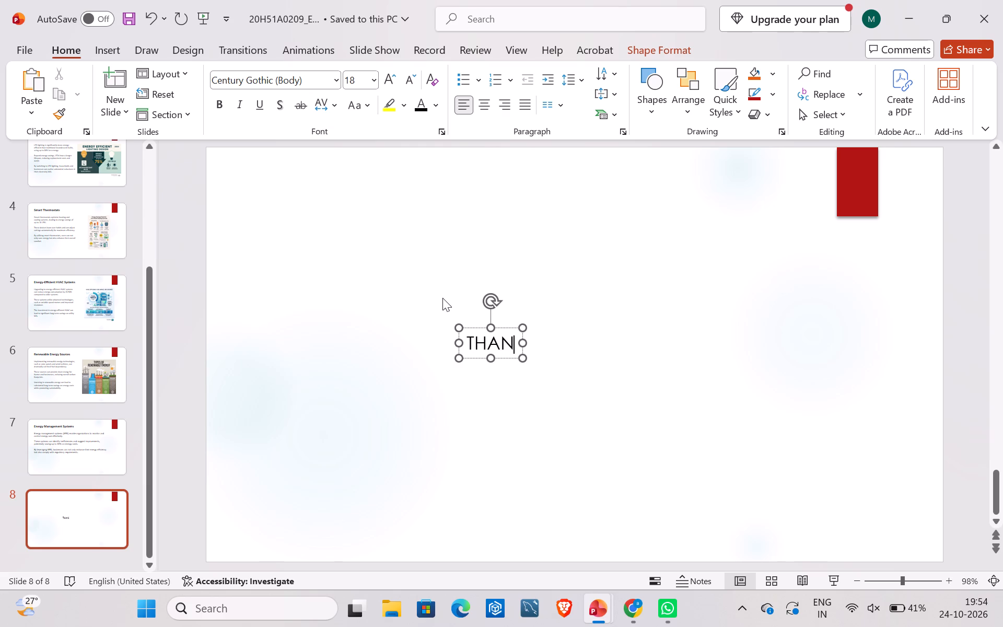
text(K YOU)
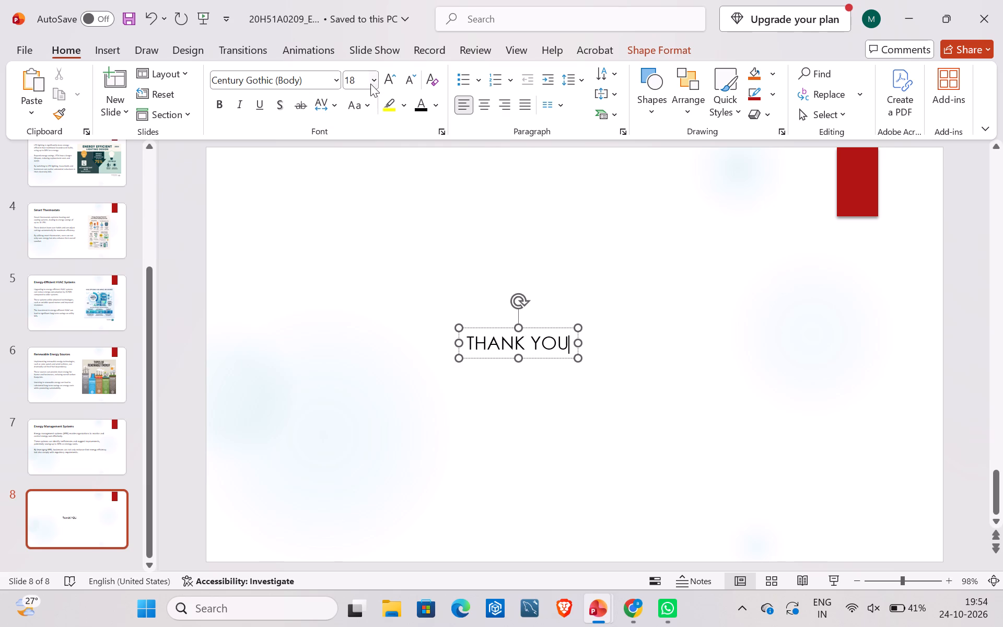
Enlarge the whole THANK YOU text on slide 8 to font size 28.
click(388, 76)
click(388, 76)
drag(467, 350, 491, 349)
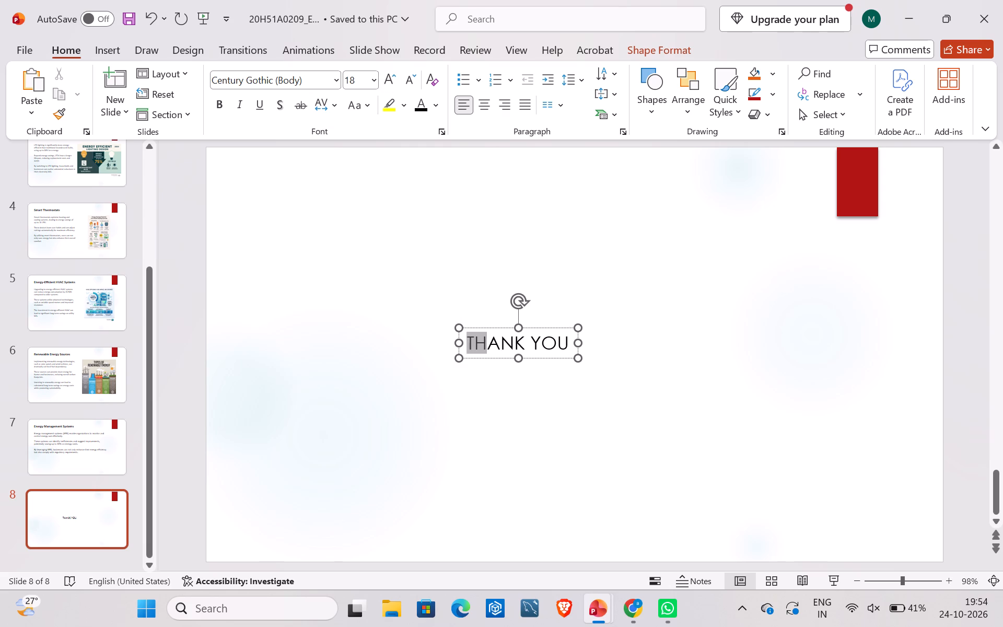
drag(491, 349, 578, 362)
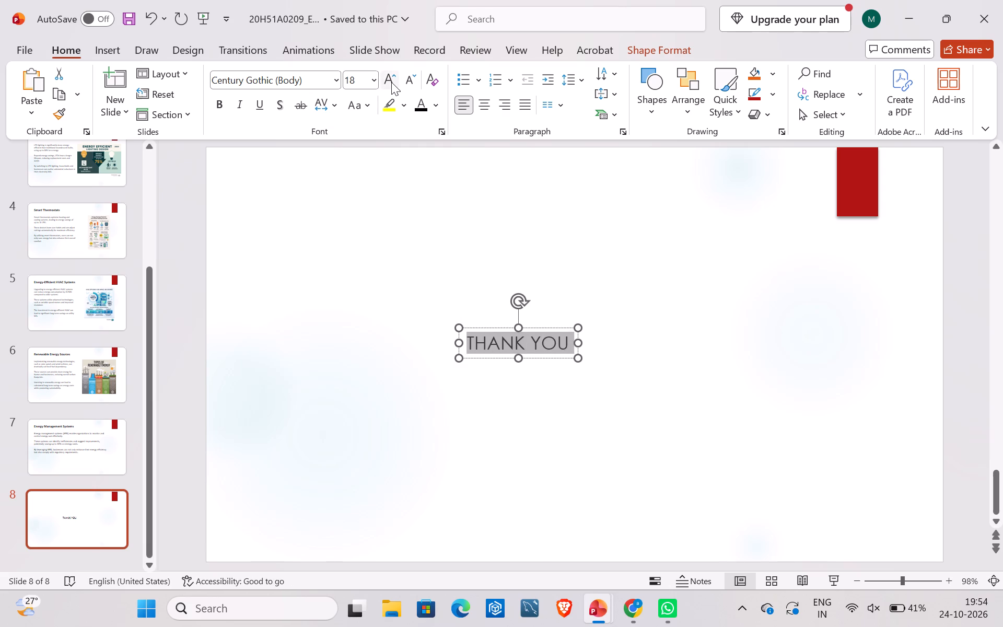
click(391, 81)
click(391, 81)
click(391, 81)
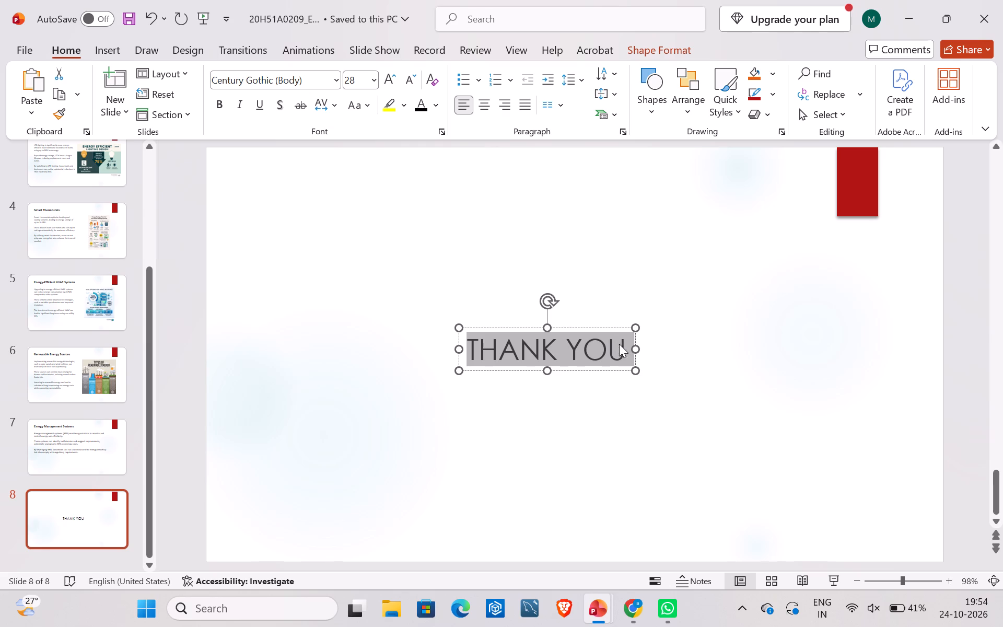
double_click(607, 349)
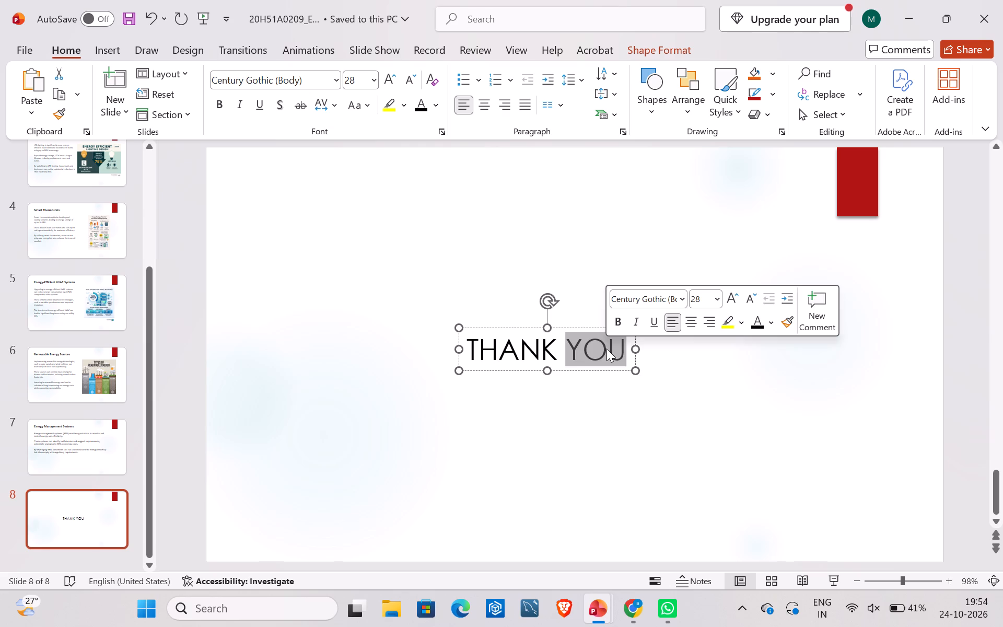
click(554, 246)
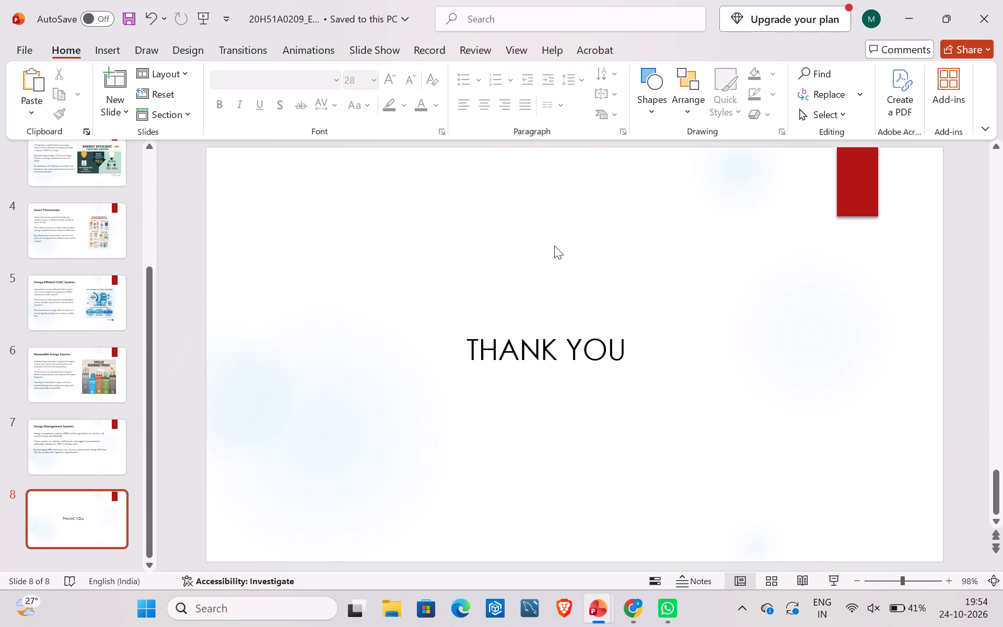
Copy the CMR logo from the title slide of the open Rewinding and Motor Replacement Issues presentation.
scroll(119, 331, up, 4)
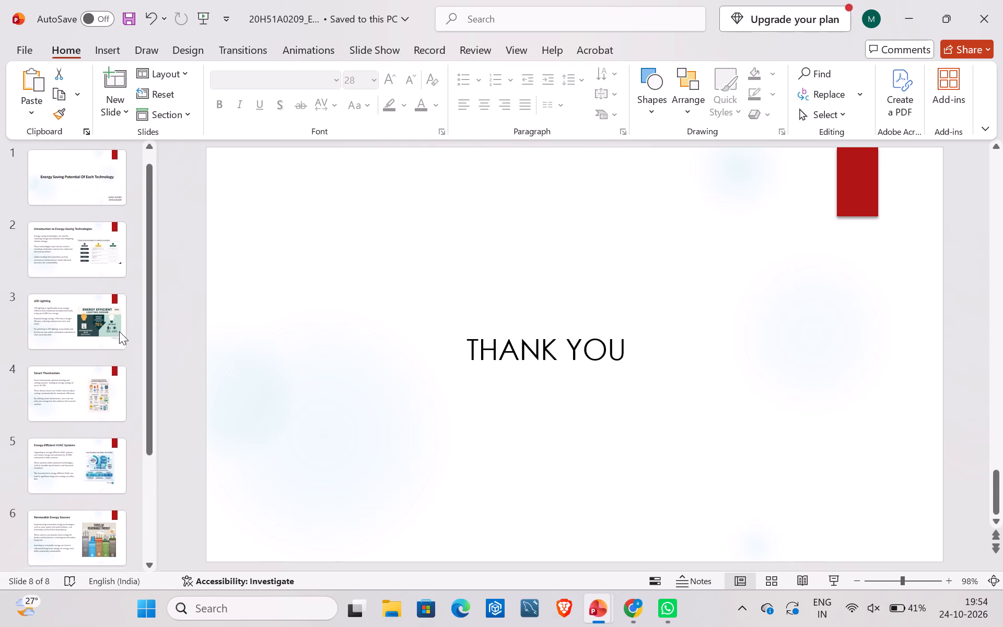
scroll(119, 331, up, 2)
click(75, 185)
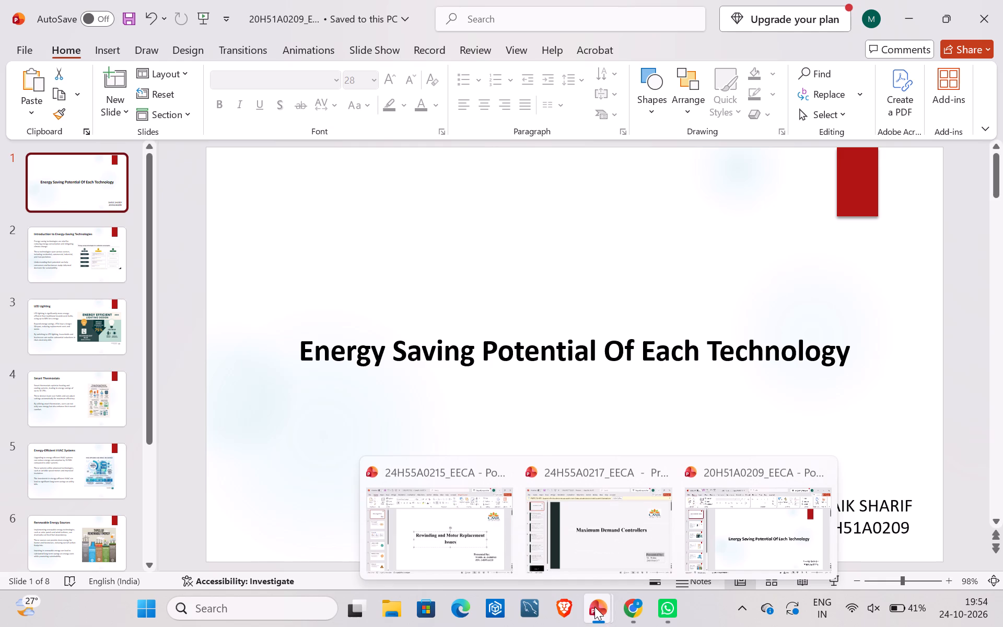
click(481, 534)
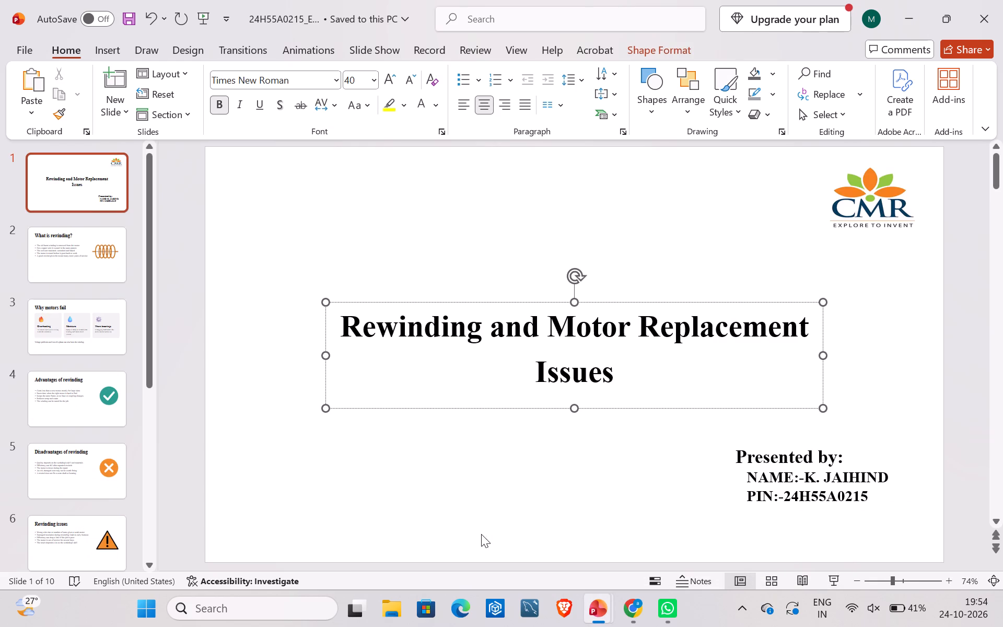
click(895, 208)
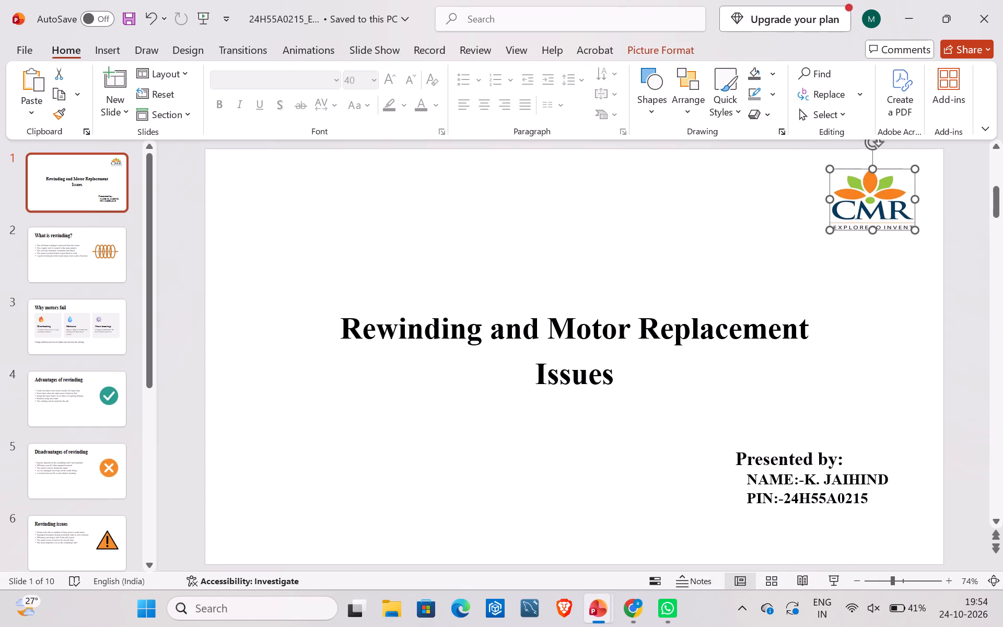
key(ctrl+c)
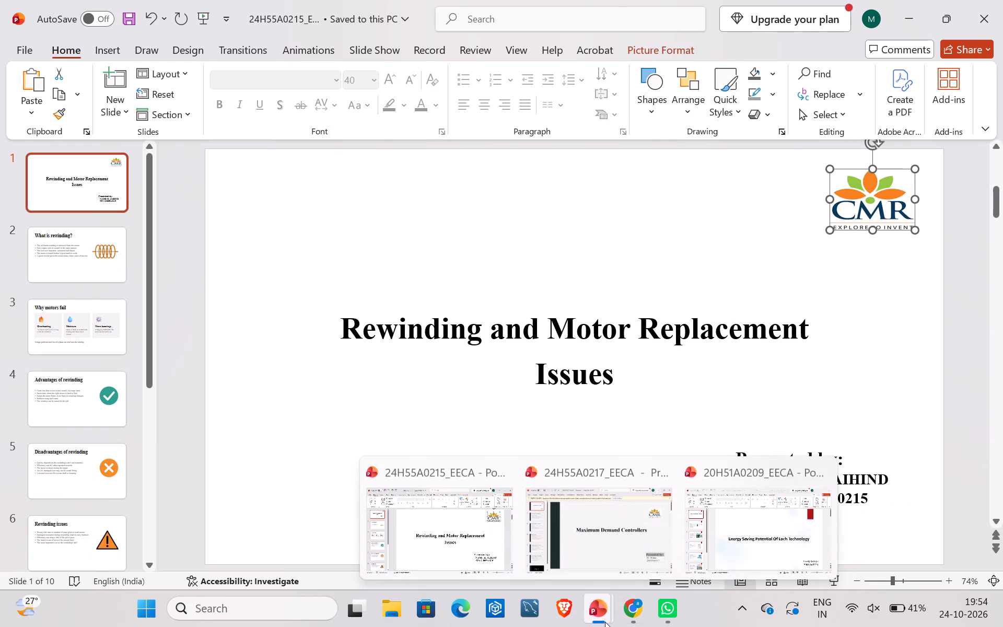
Paste the CMR logo onto slide 1 of the energy-saving presentation and place it over the red rectangle in the slide's upper-right corner.
click(754, 533)
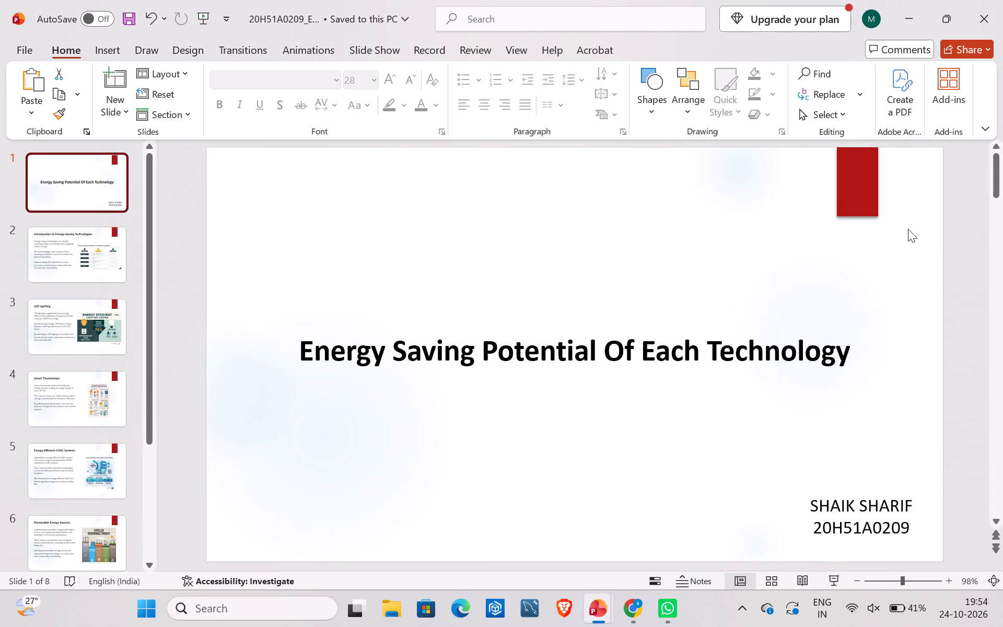
click(907, 230)
key(ctrl+v)
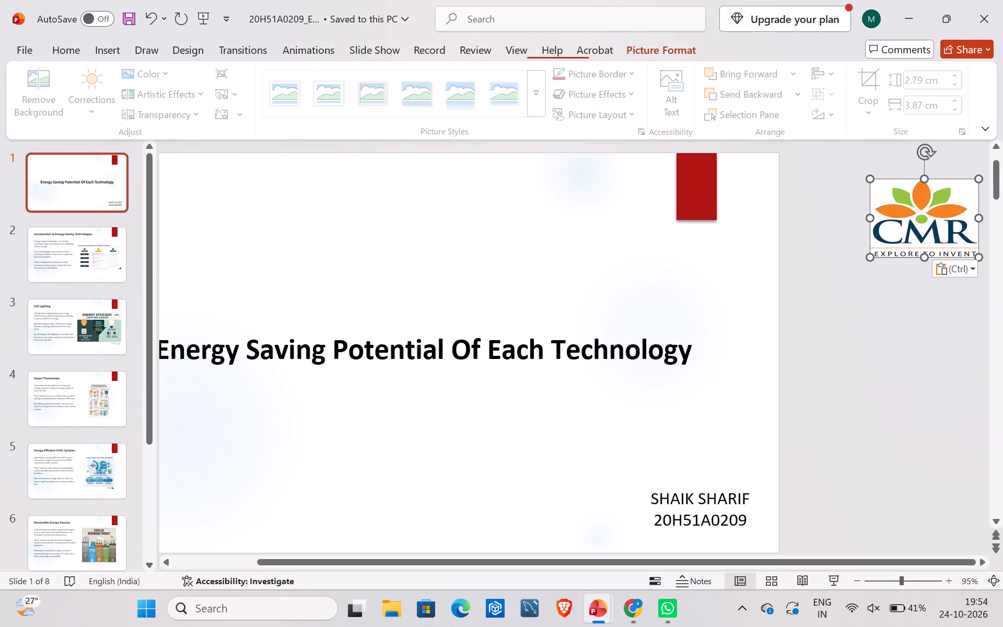
drag(909, 227, 719, 225)
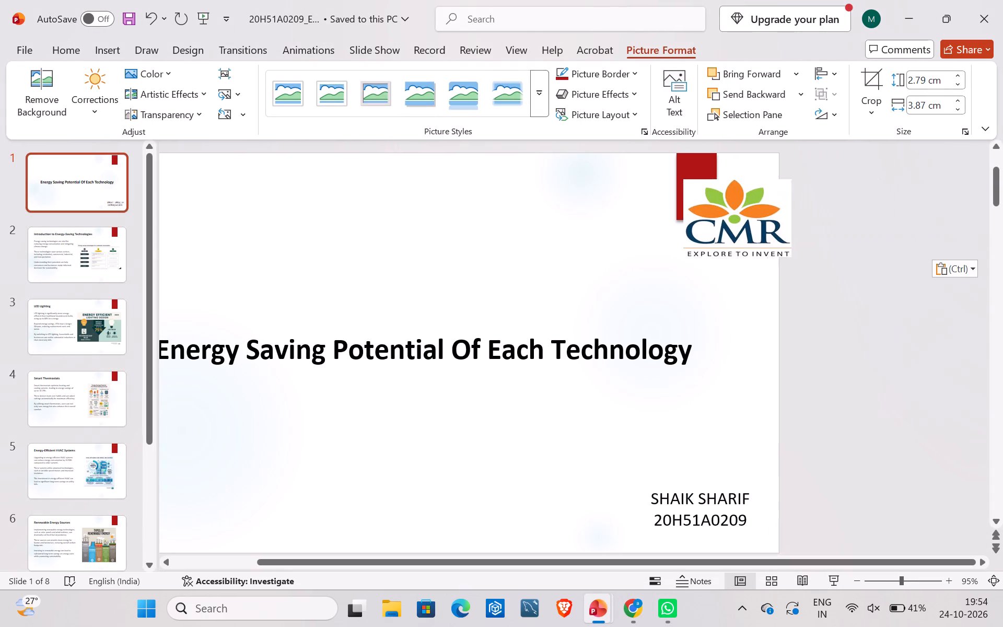
drag(719, 225, 707, 202)
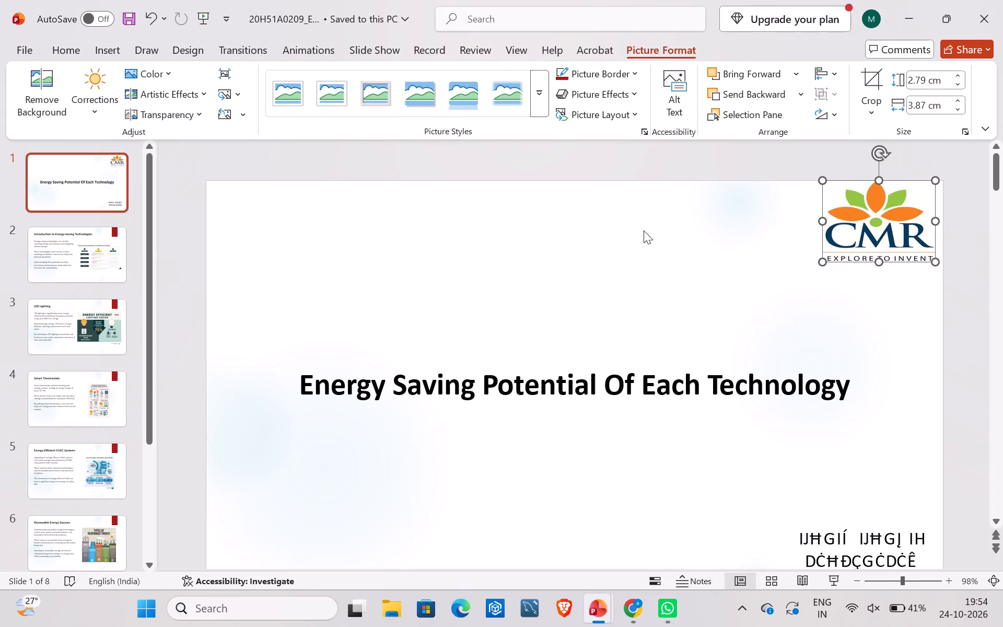
click(633, 242)
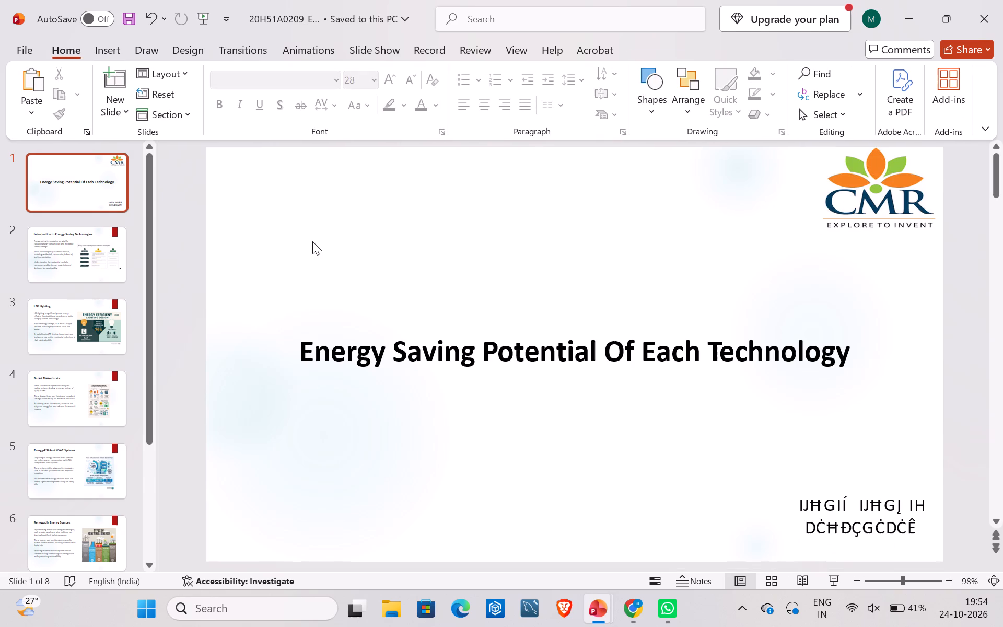
Paste the CMR logo onto slide 2, Introduction to Energy-Saving Technologies, and place it over the red rectangle in the upper-right corner.
click(91, 242)
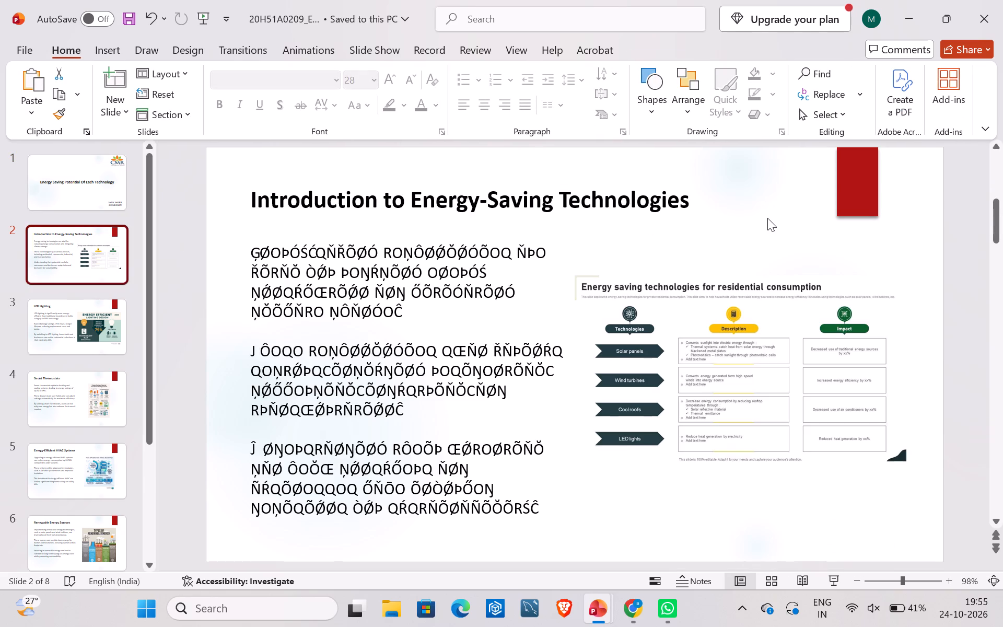
click(88, 340)
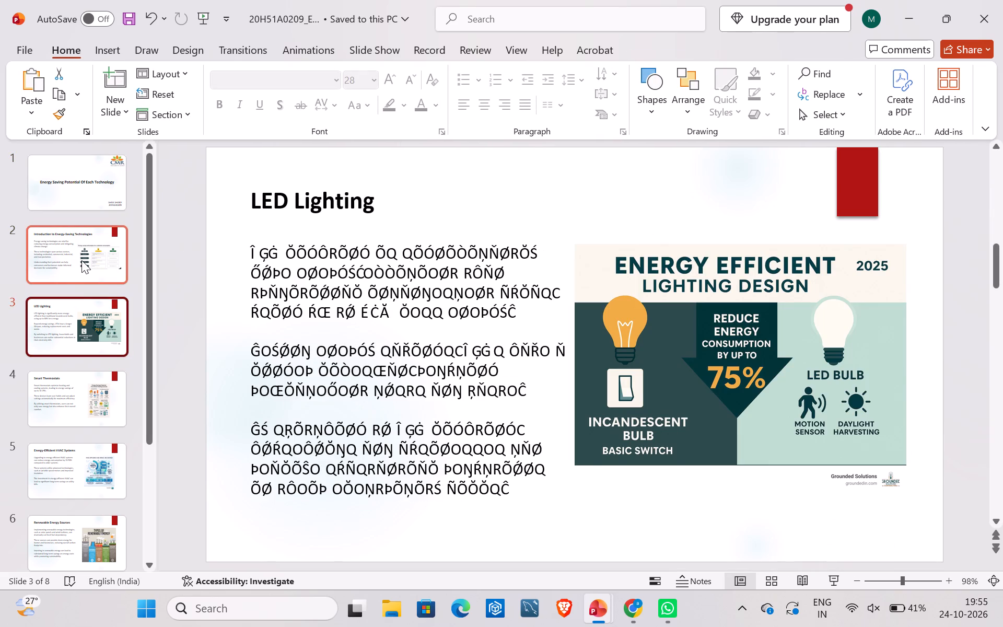
click(81, 260)
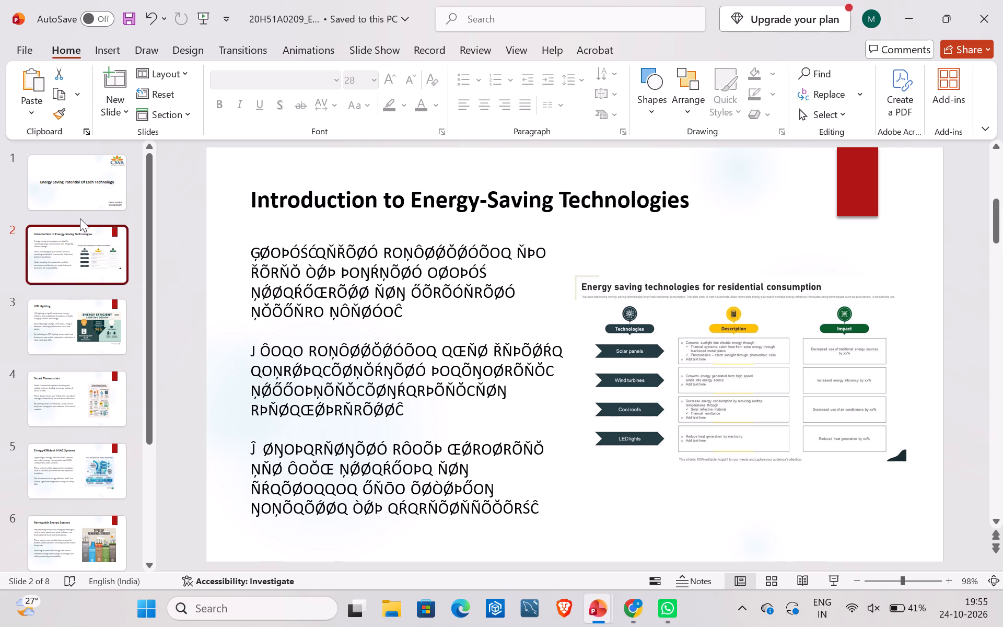
click(81, 199)
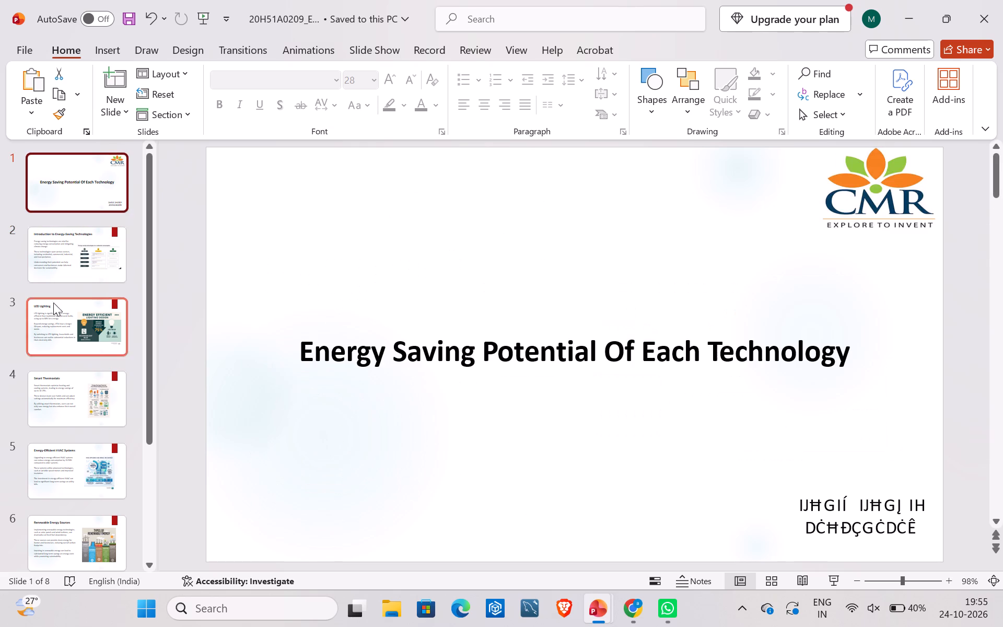
click(83, 263)
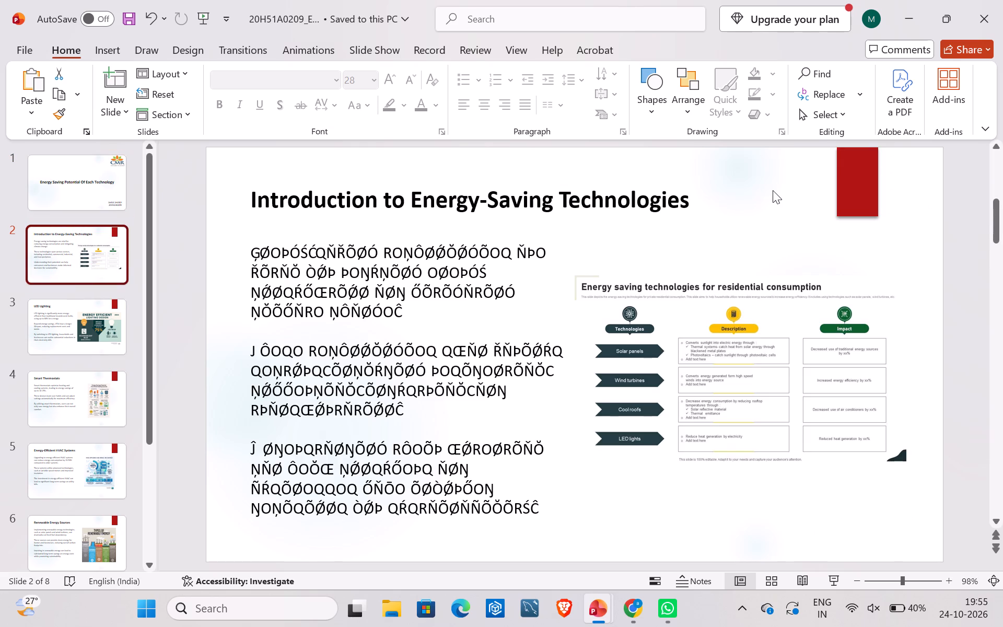
click(773, 190)
key(ctrl+v)
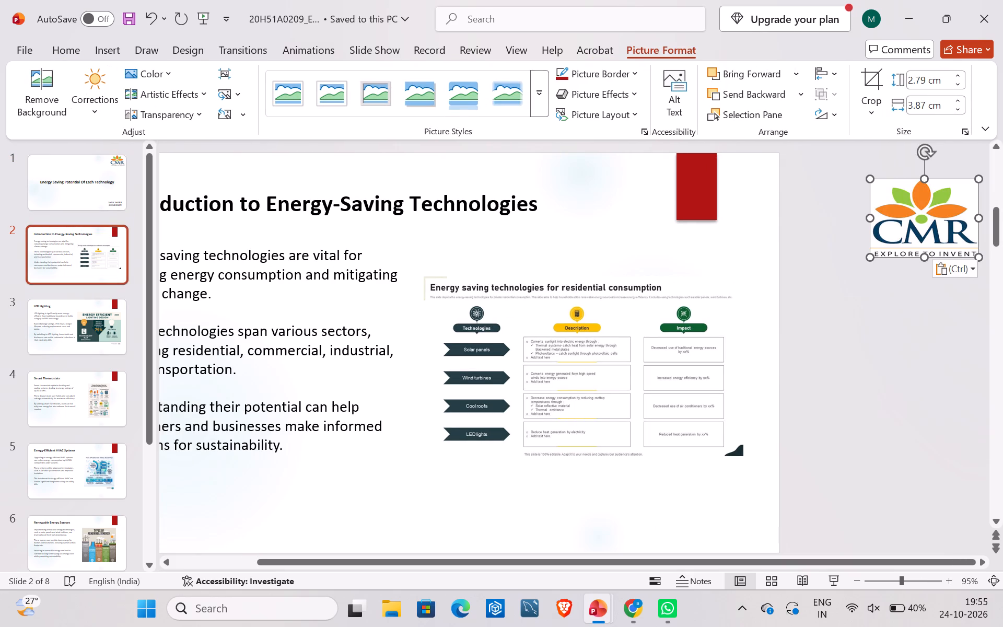
drag(926, 221, 718, 192)
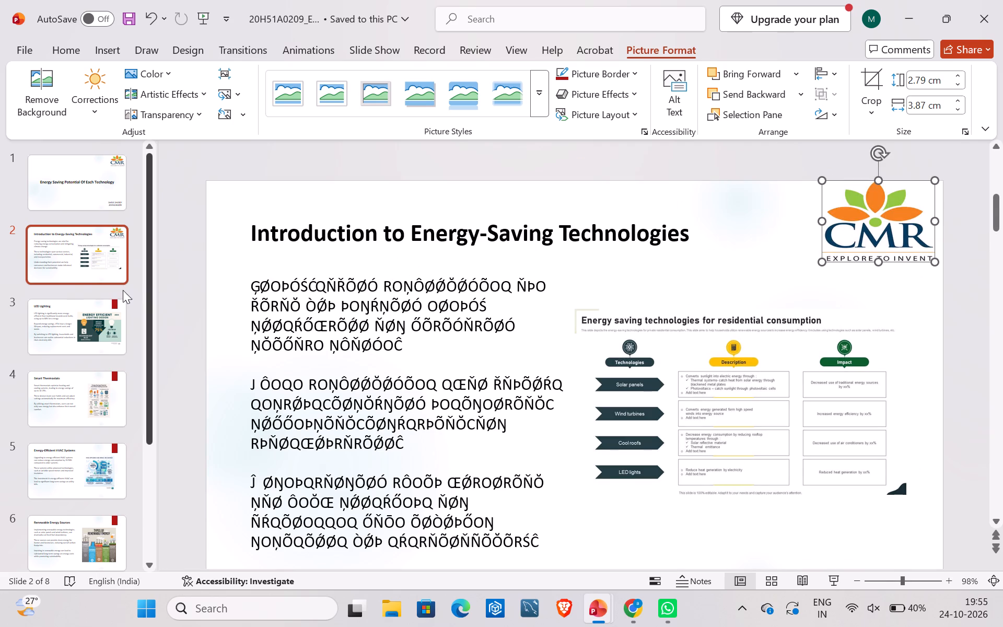
Change the font of slide 2's title, Introduction to Energy-Saving Technologies, to Times New Roman.
drag(251, 235, 596, 474)
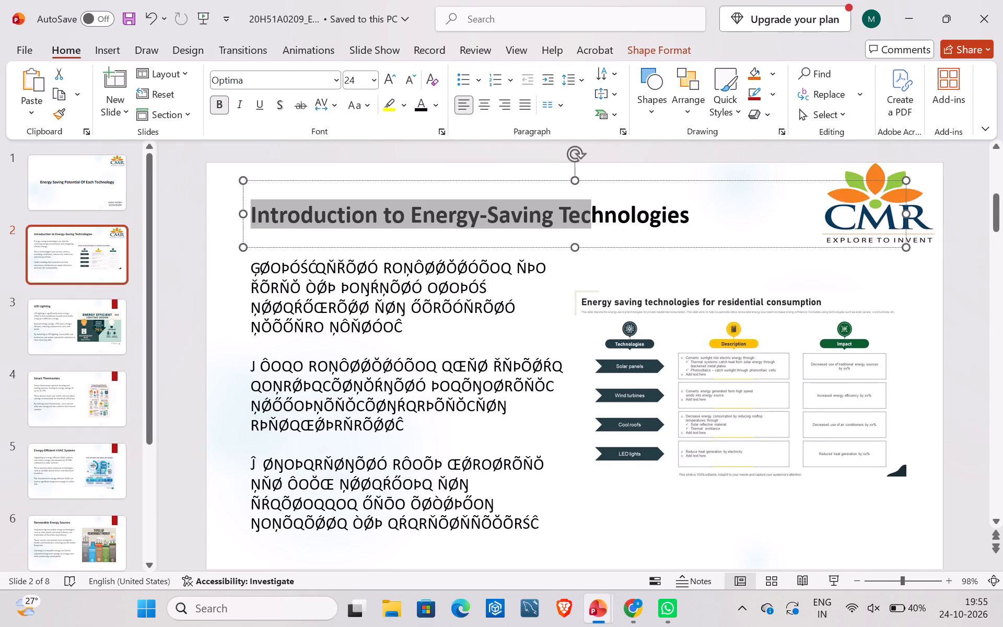
drag(596, 474, 716, 418)
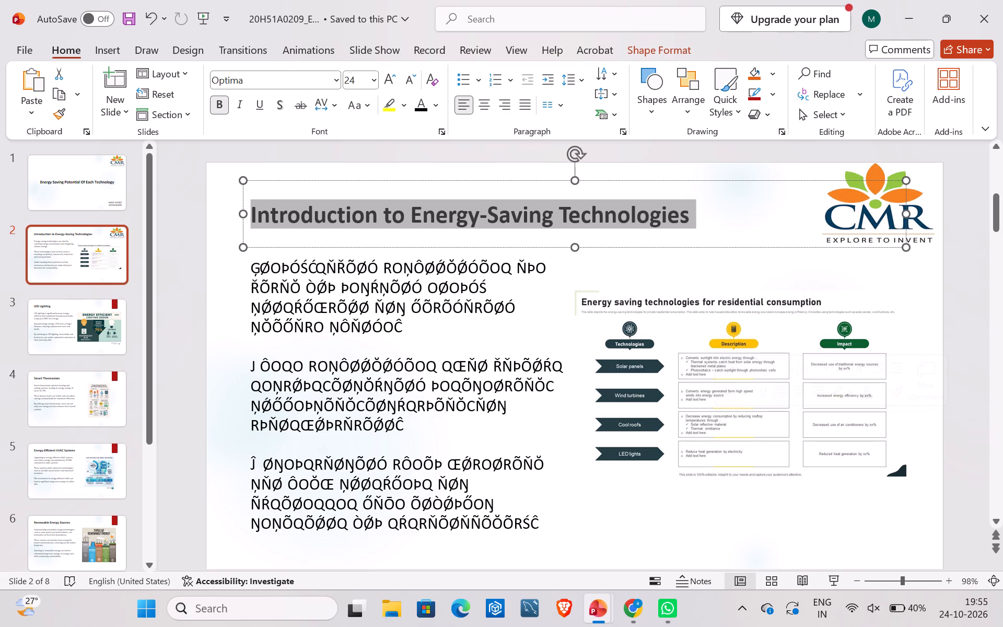
click(316, 78)
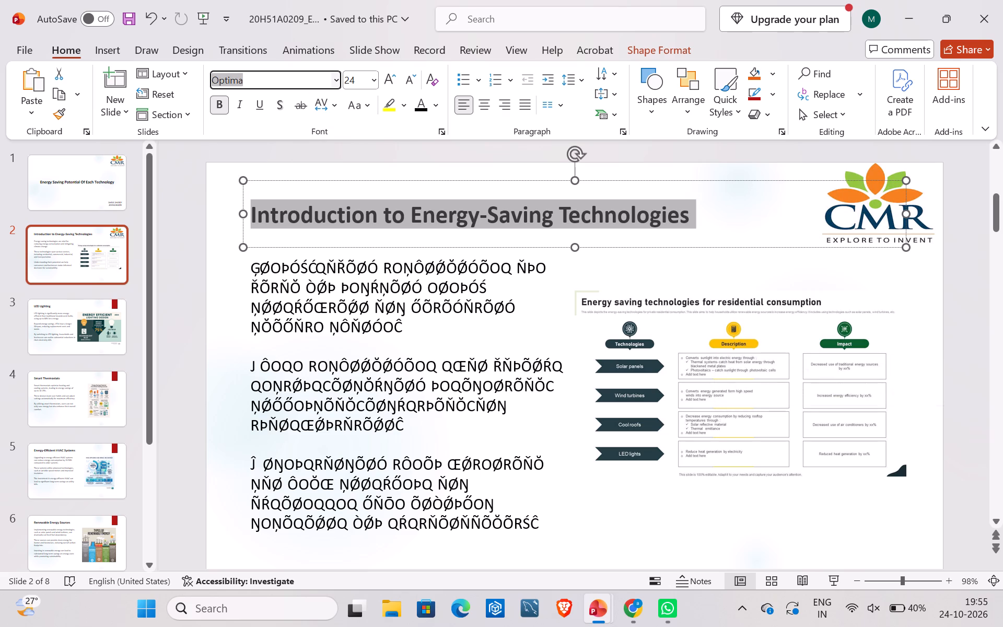
key(BackSpace)
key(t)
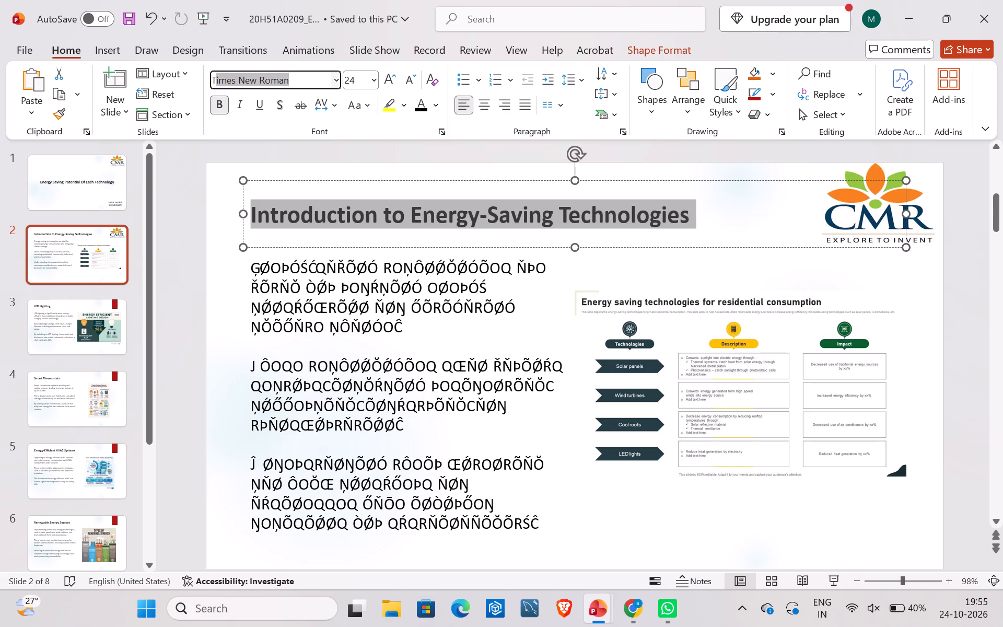
key(Return)
Set all three body paragraphs on slide 2, Introduction to Energy-Saving Technologies, in Times New Roman.
click(266, 290)
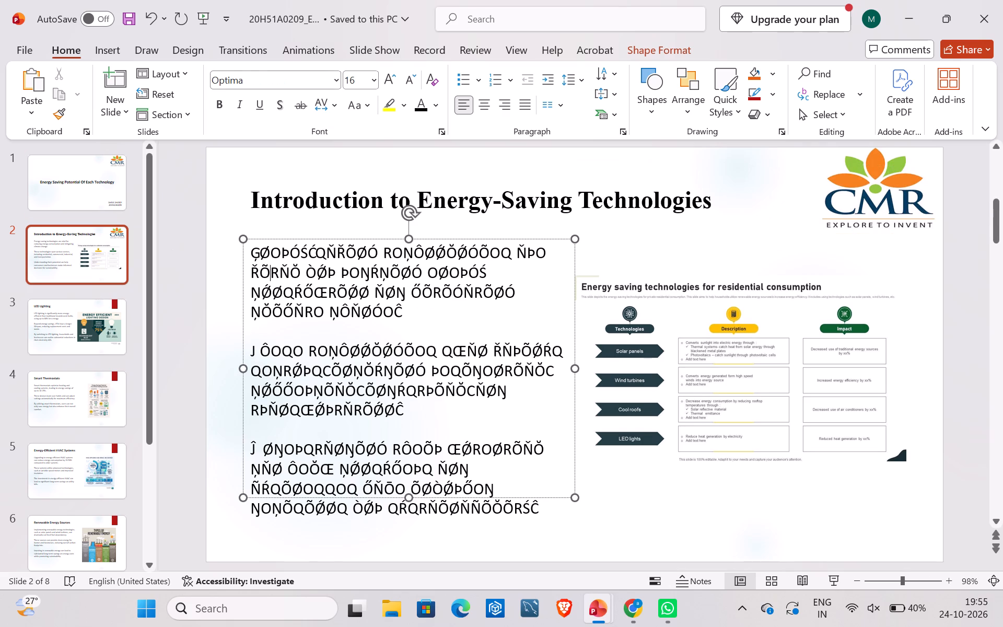
drag(252, 256, 537, 531)
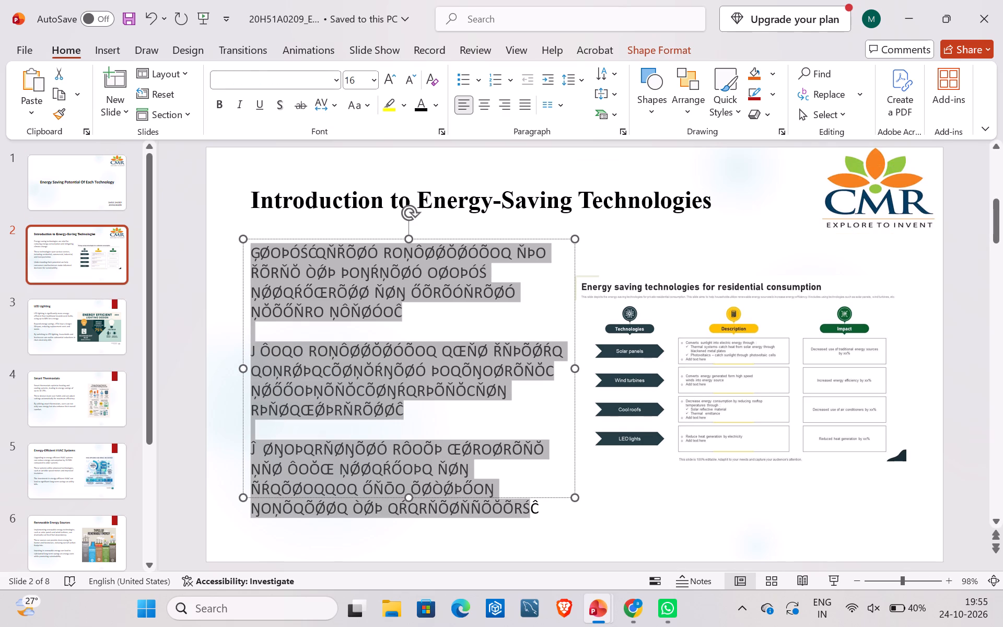
drag(537, 531, 555, 527)
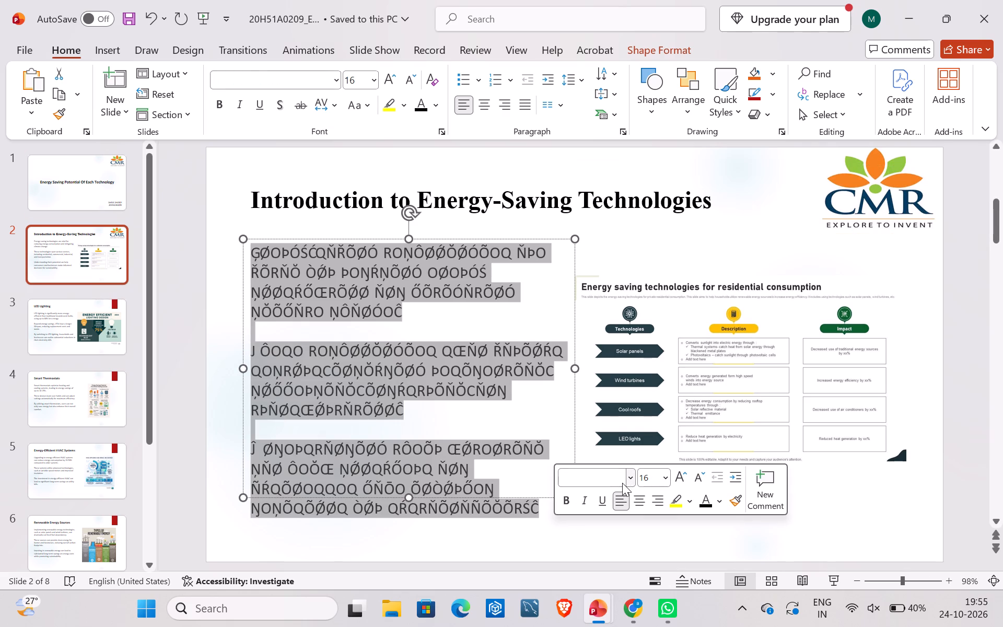
click(602, 482)
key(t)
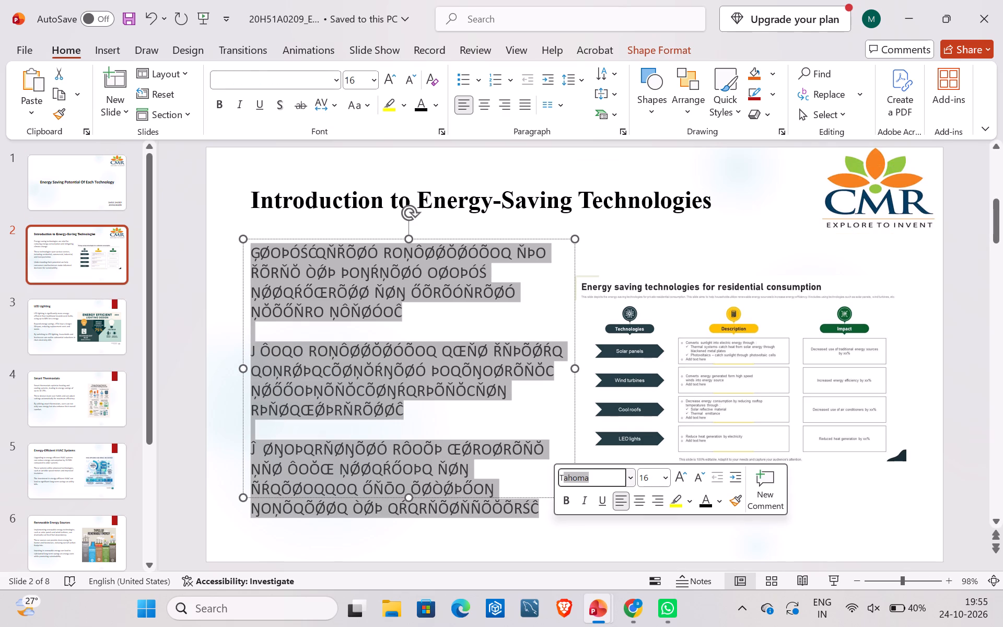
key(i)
key(Return)
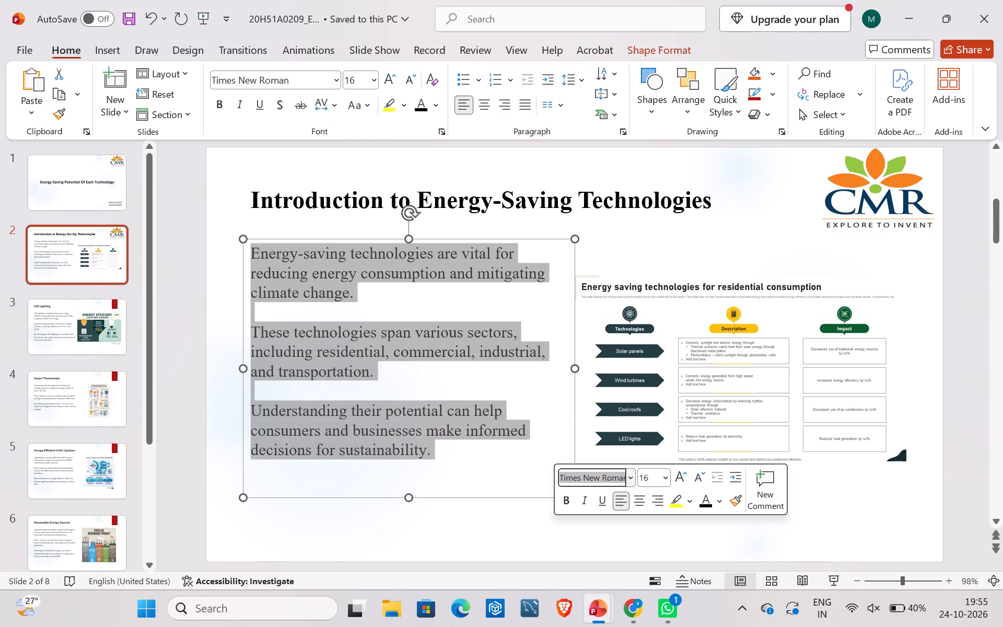
click(887, 277)
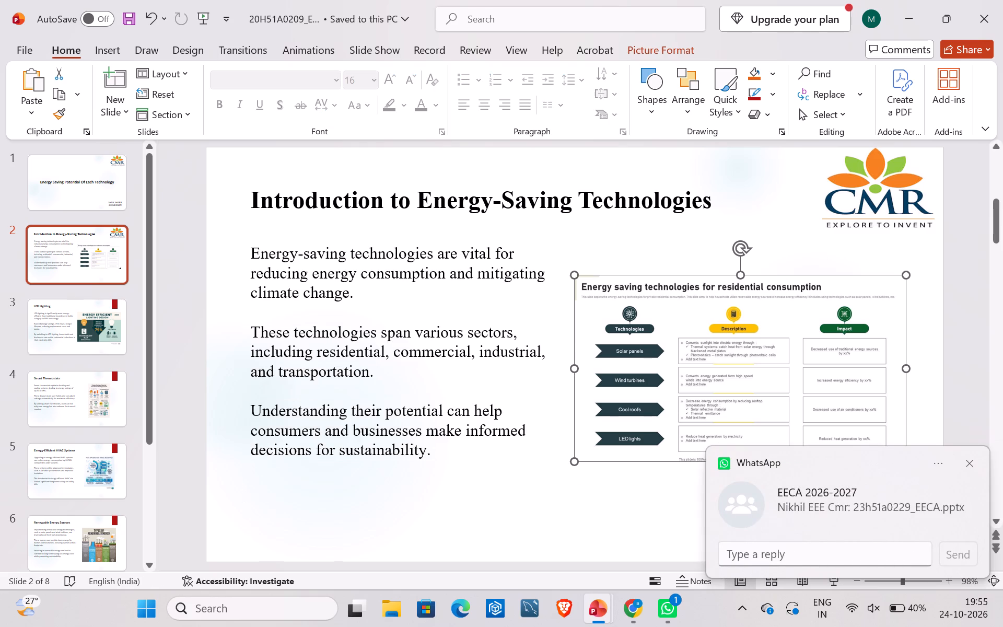
Set all the body text on slide 3, LED Lighting, in Times New Roman.
click(57, 323)
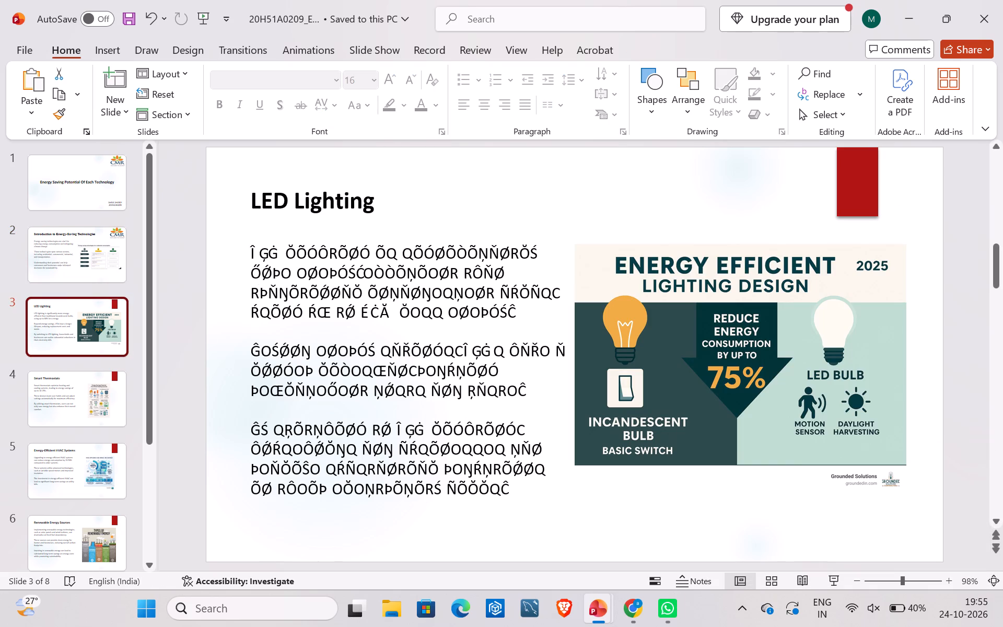
drag(251, 246, 534, 478)
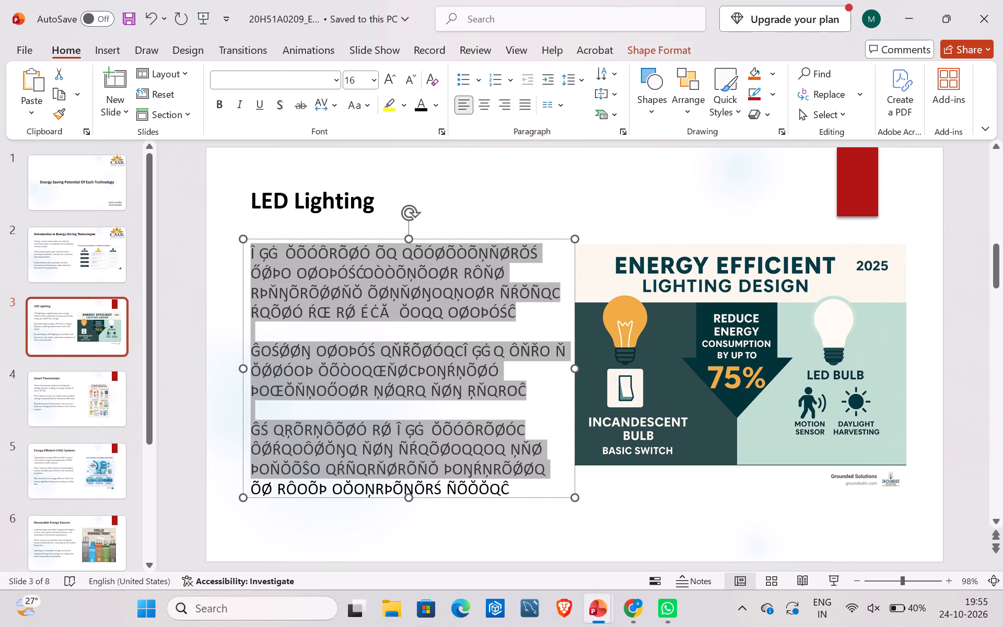
drag(534, 478, 524, 489)
click(563, 441)
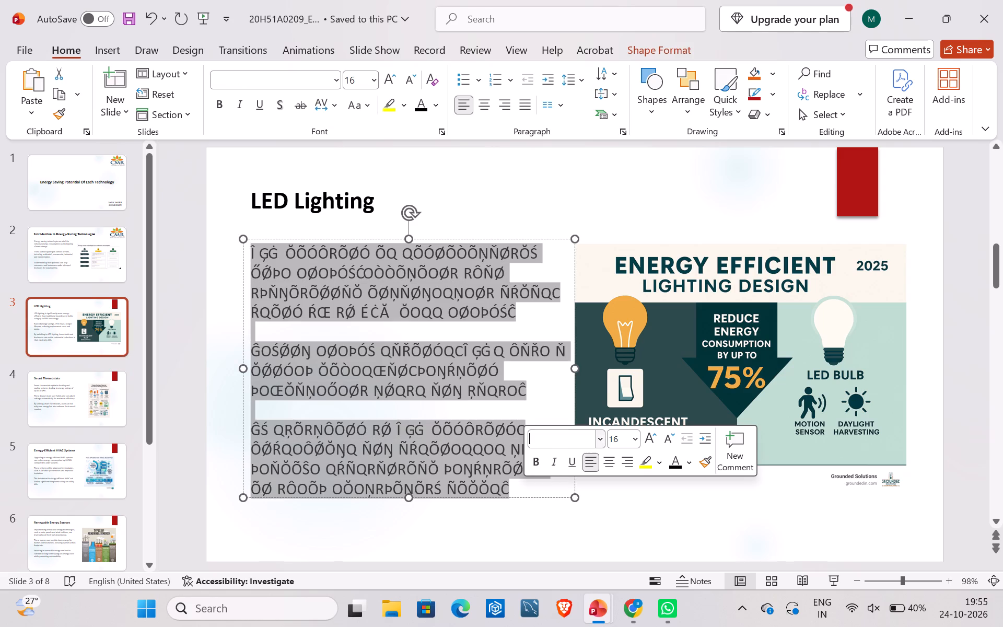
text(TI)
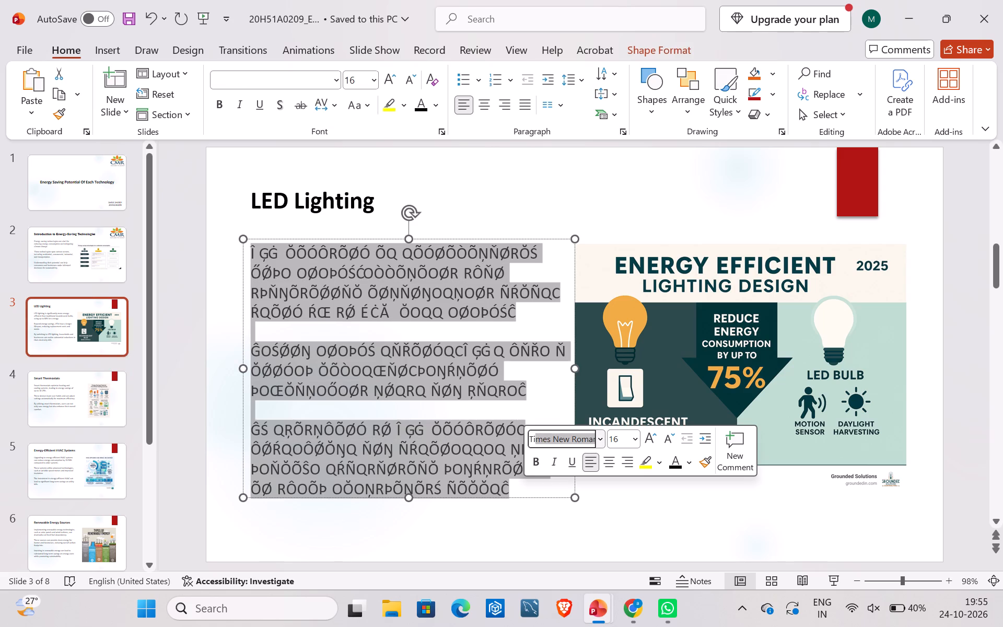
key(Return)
Look through slides 4 to 7 and back over slides 1 and 2, checking their fonts and logo placement.
click(92, 404)
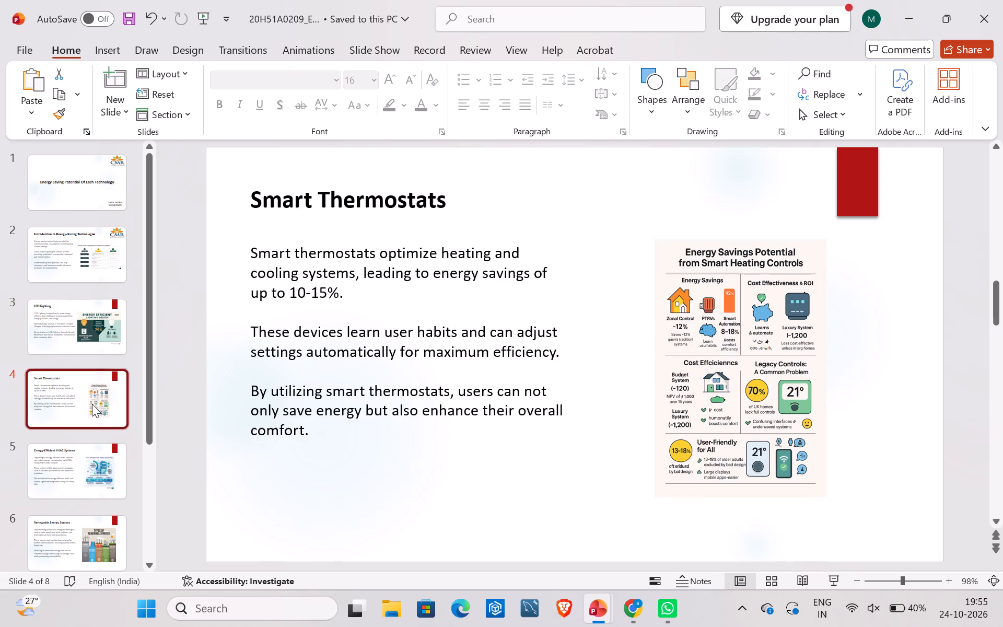
click(87, 470)
click(79, 524)
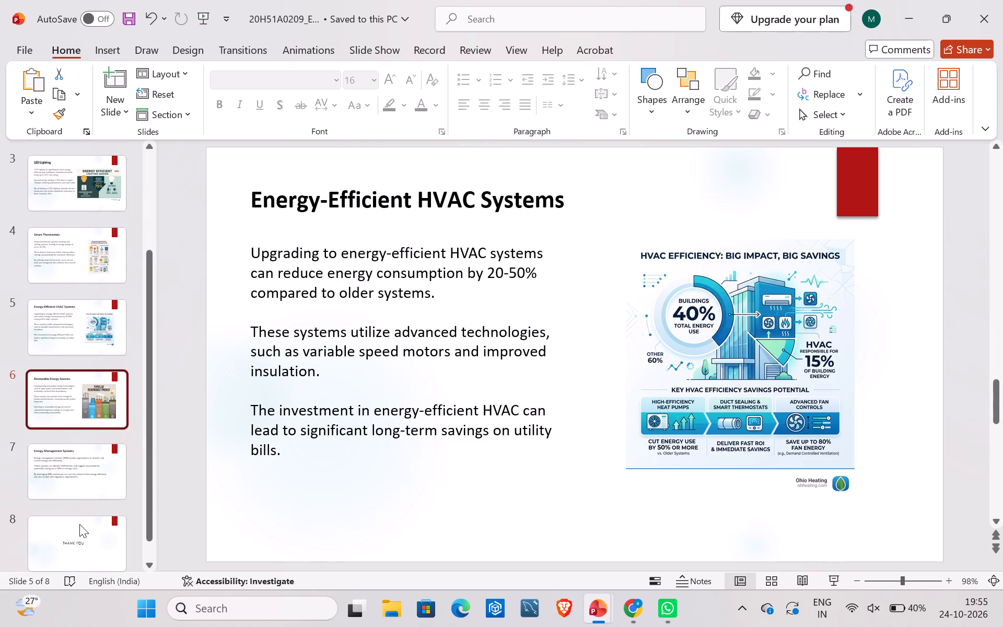
scroll(79, 524, down, 1)
click(79, 457)
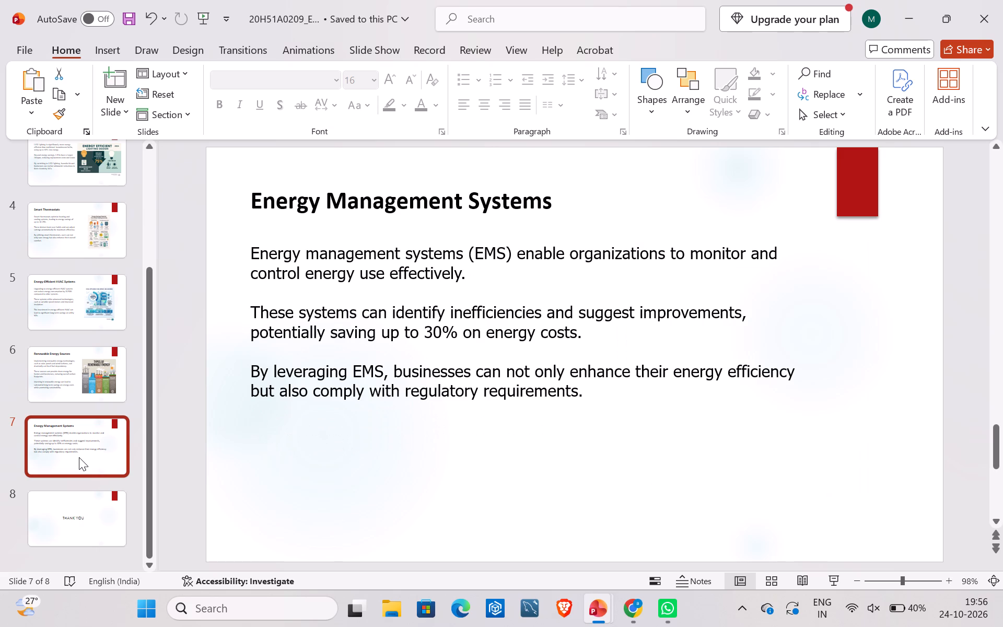
scroll(79, 457, up, 5)
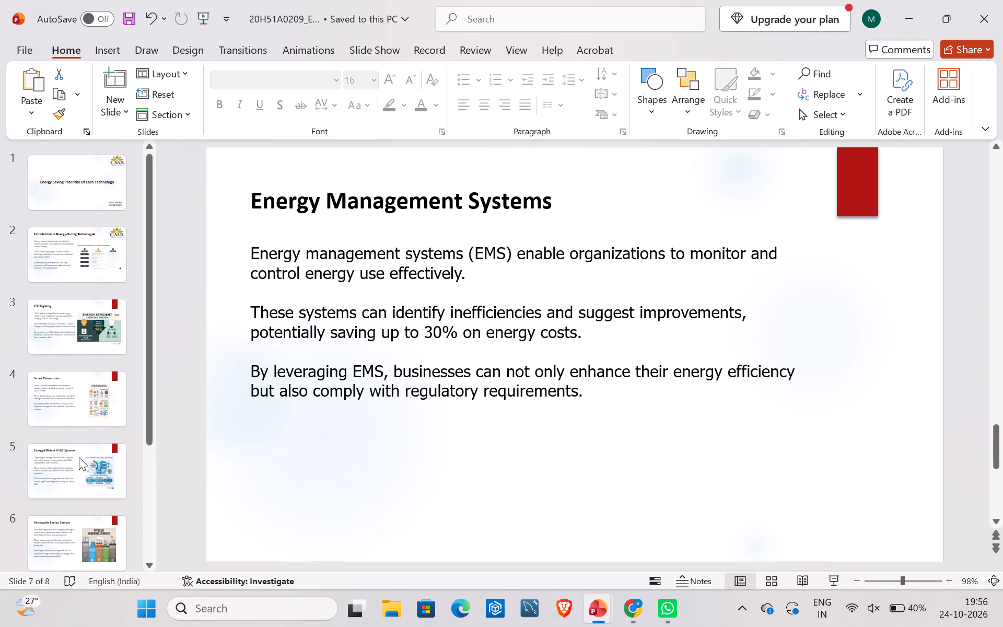
scroll(79, 457, up, 1)
click(79, 223)
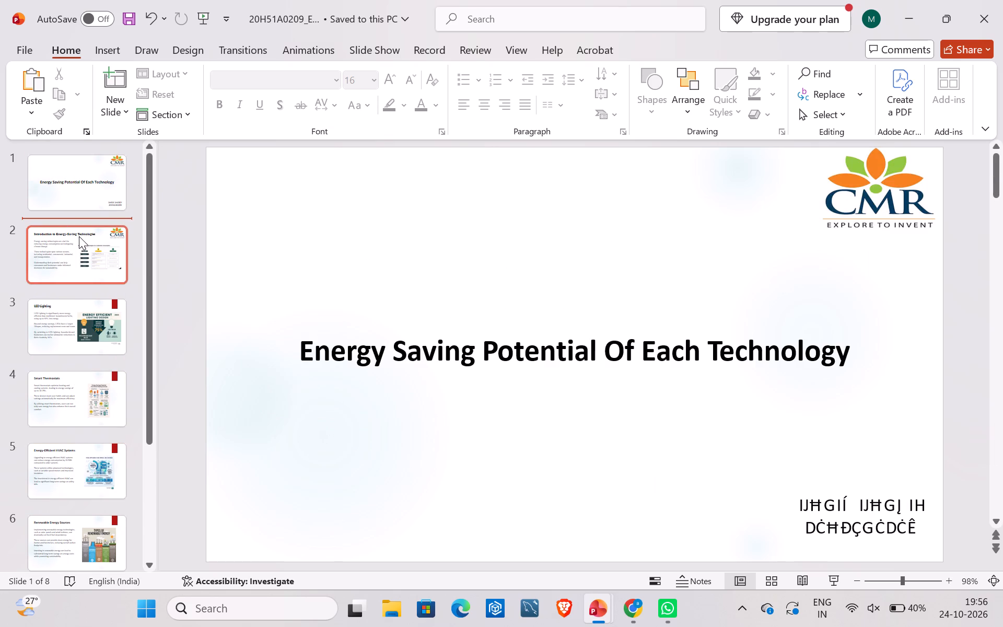
click(79, 237)
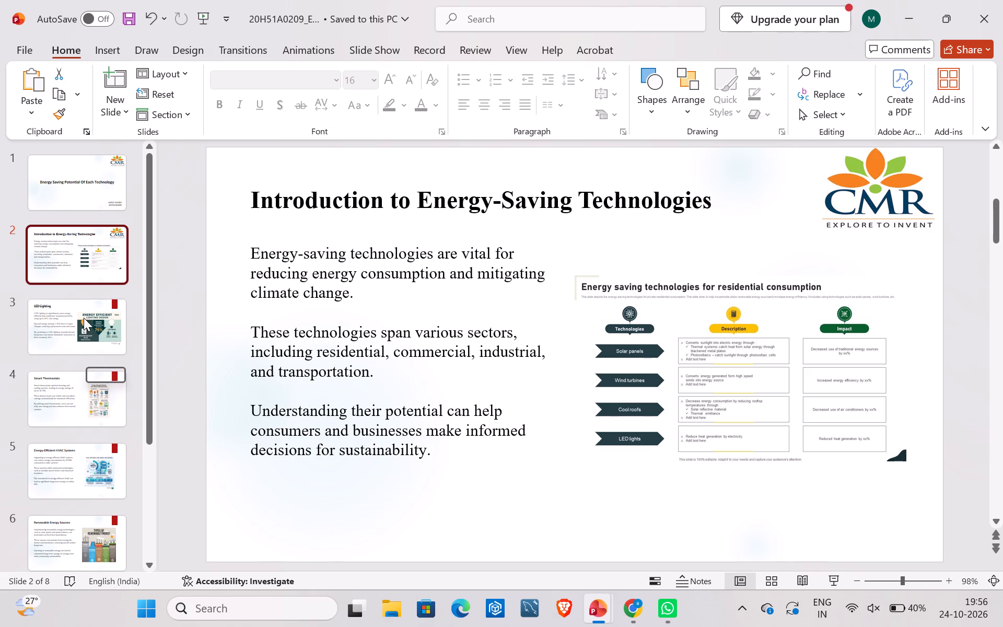
Paste the CMR logo onto slide 3, LED Lighting, and move it over the red rectangle in the slide's upper-right corner.
click(84, 316)
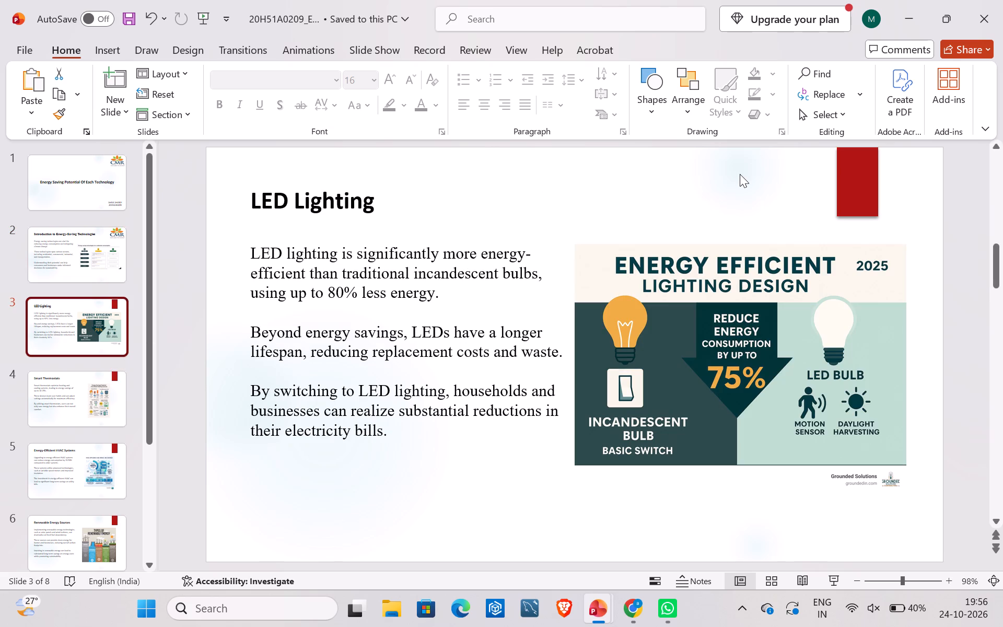
key(ctrl+v)
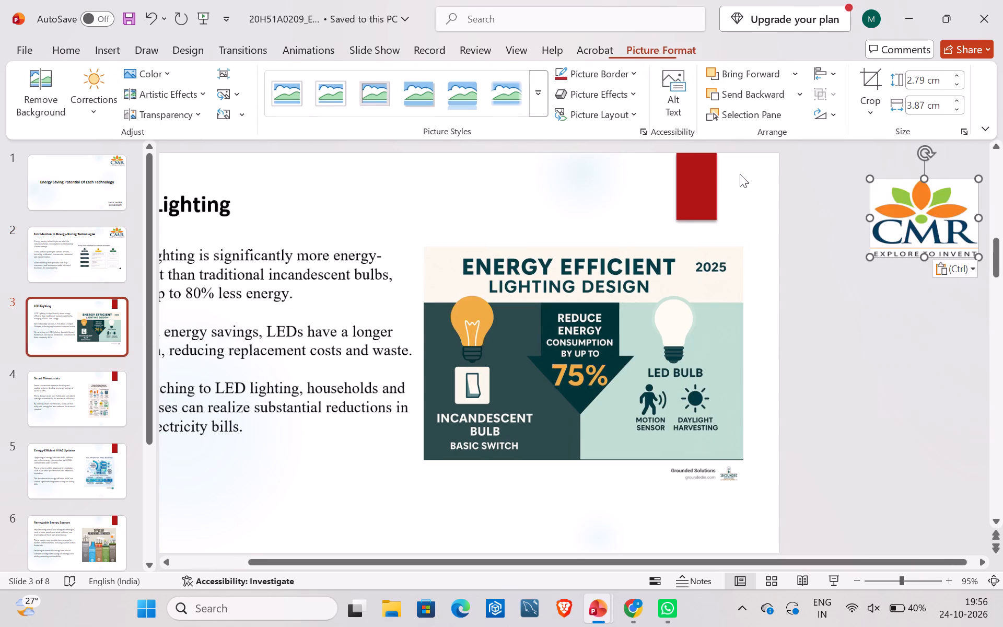
drag(905, 233, 705, 216)
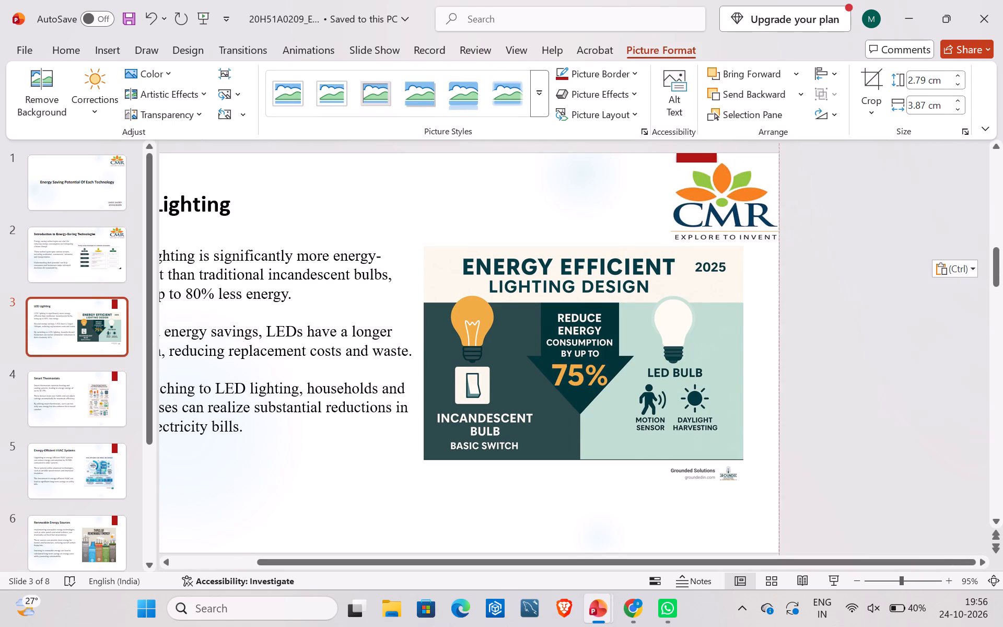
drag(705, 216, 695, 206)
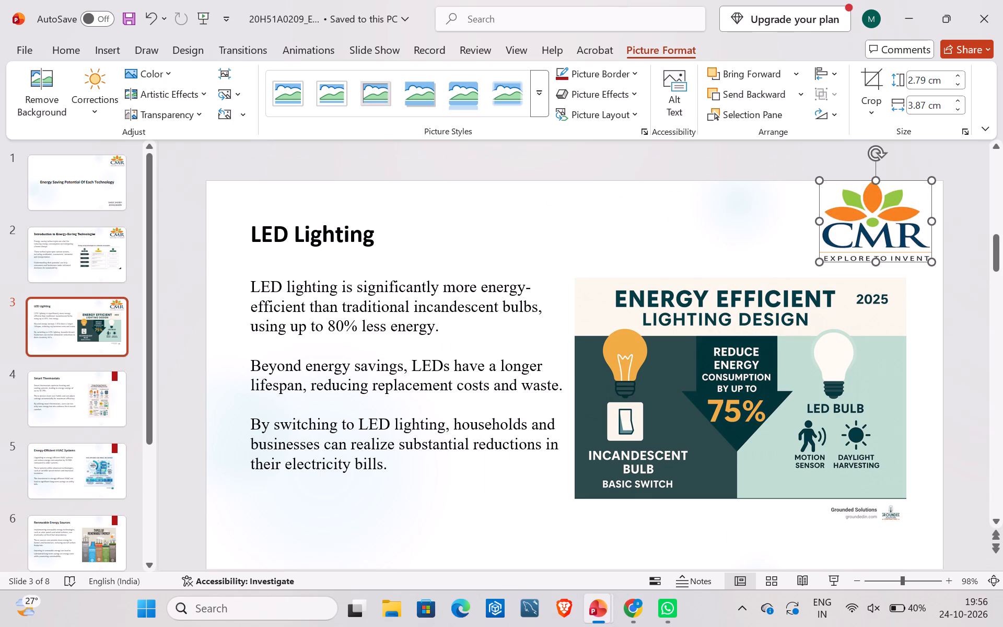
Paste the CMR logo onto slide 4, Smart Thermostats, and position it over the red rectangle at the slide's top edge.
click(82, 408)
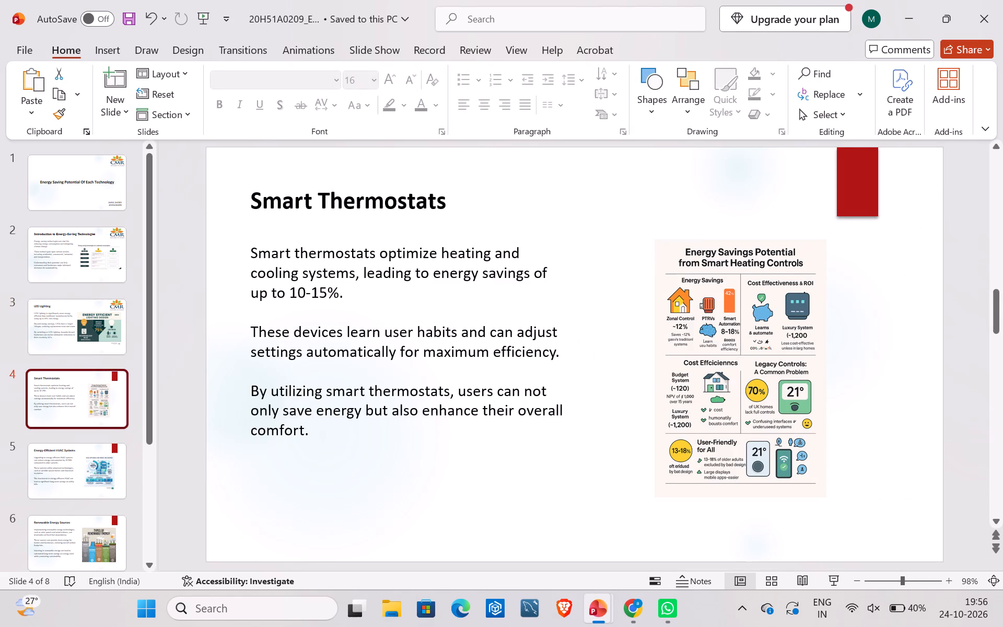
key(ctrl+v)
drag(948, 213, 779, 213)
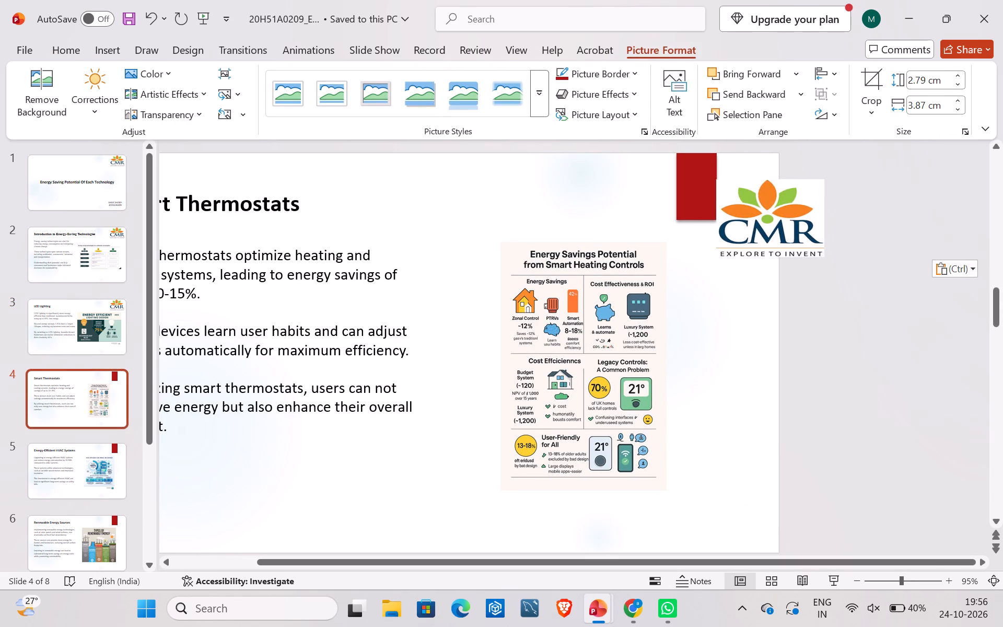
drag(779, 213, 723, 183)
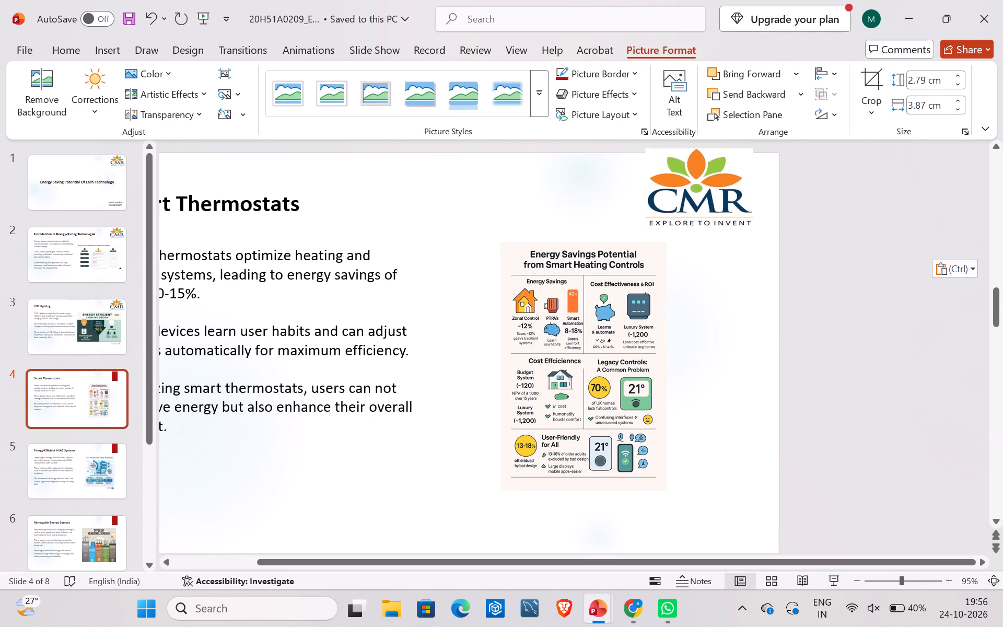
drag(723, 183, 724, 186)
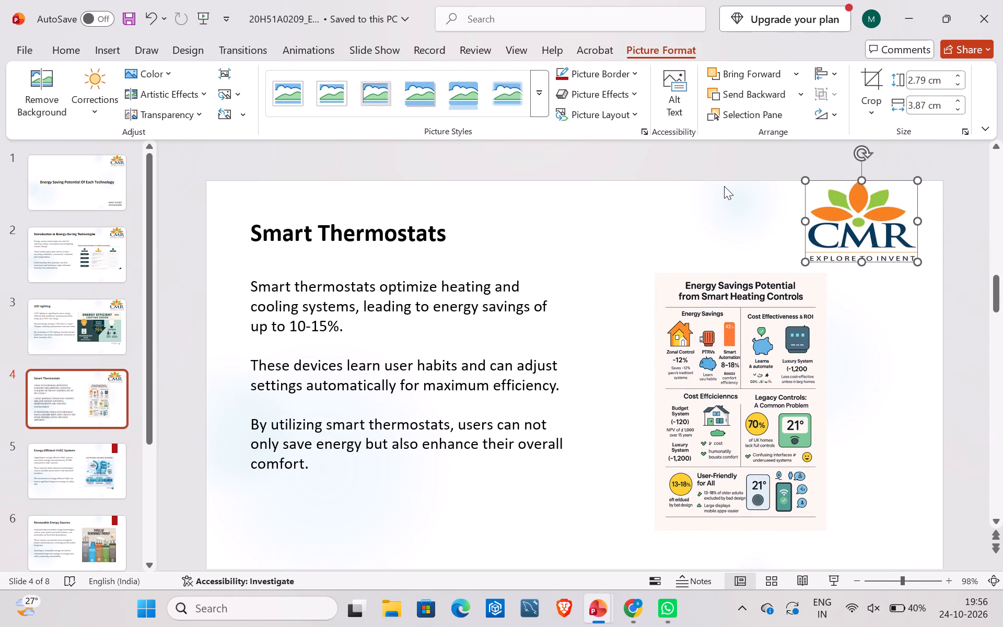
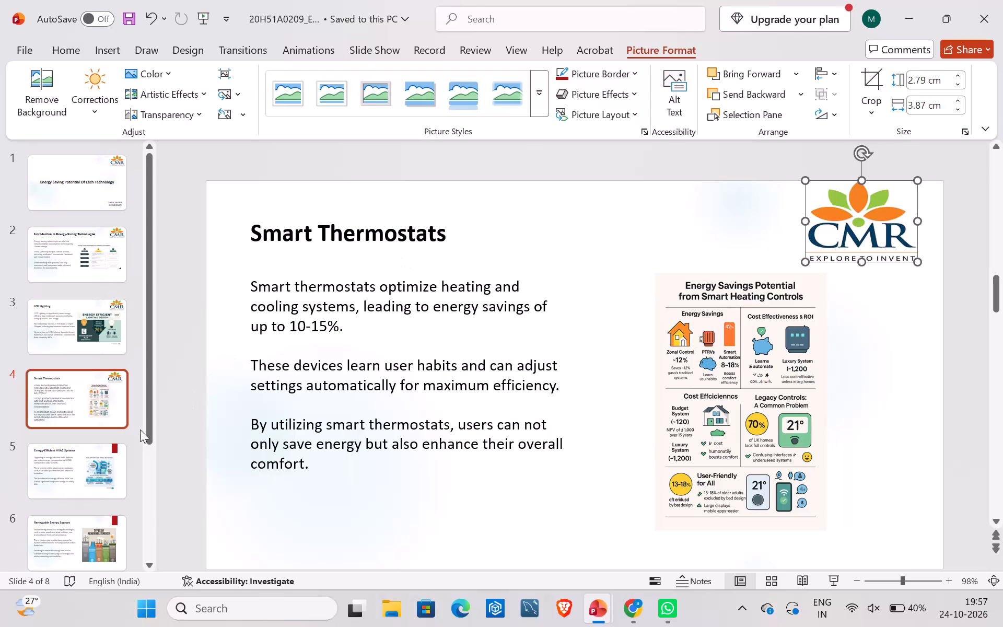
Paste the CMR logo onto slide 5, Energy-Efficient HVAC Systems, and move it over the red rectangle at the slide's top edge.
click(56, 479)
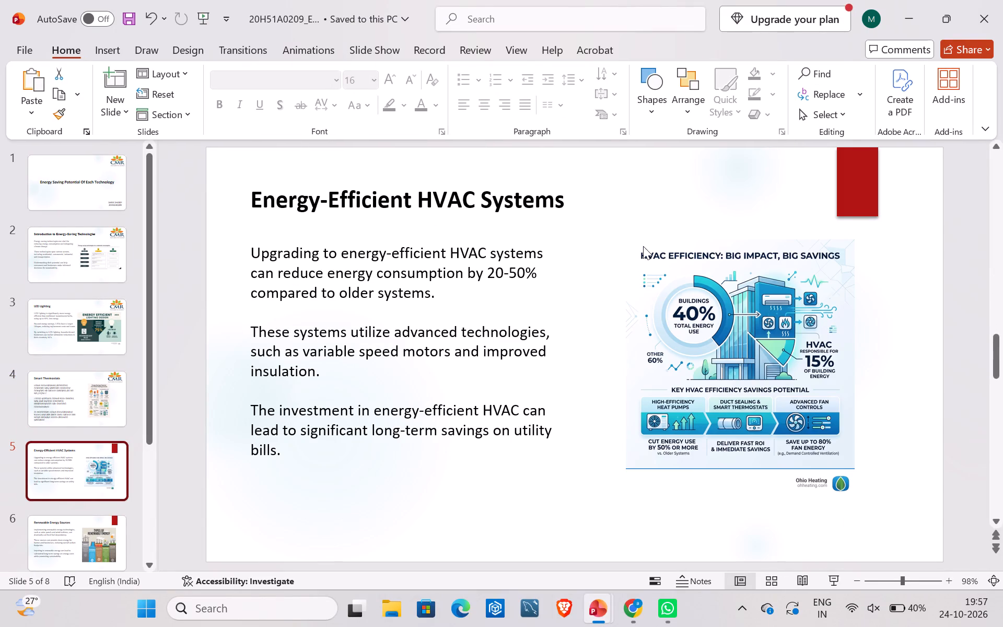
key(ctrl+v)
drag(903, 219, 874, 218)
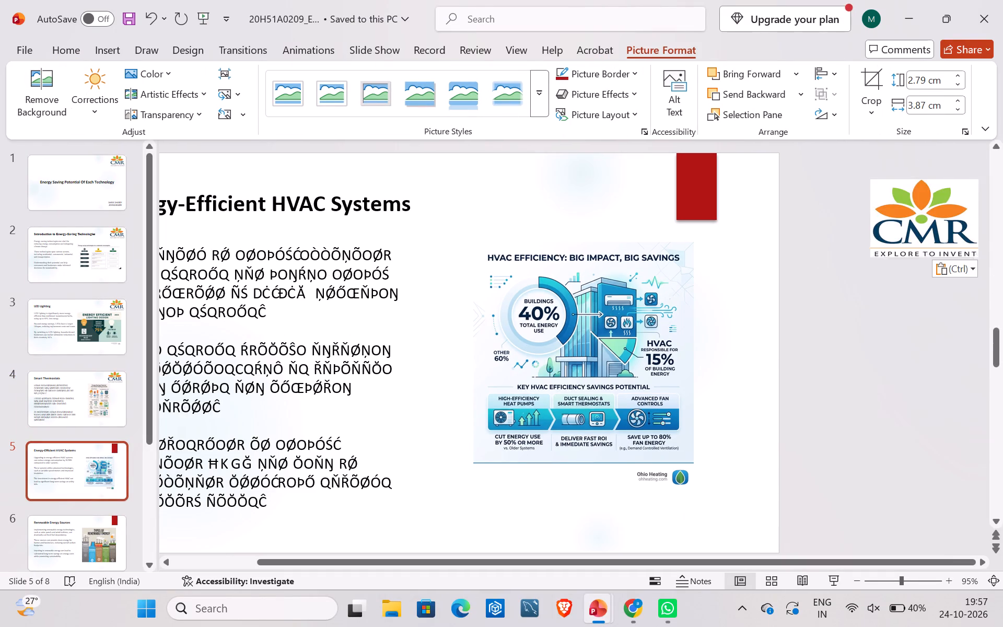
drag(874, 218, 684, 190)
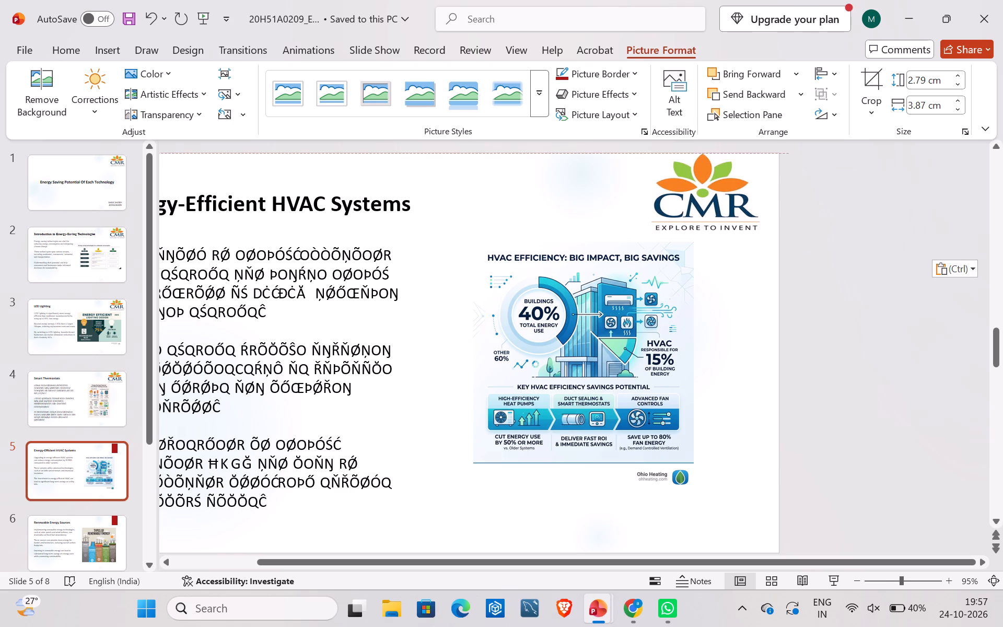
drag(684, 190, 684, 190)
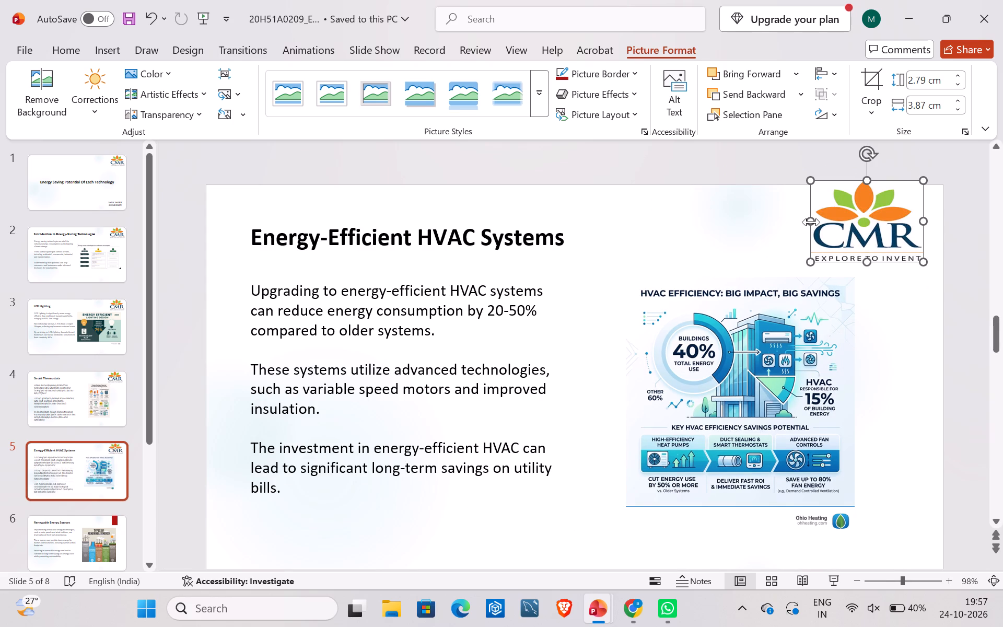
click(853, 219)
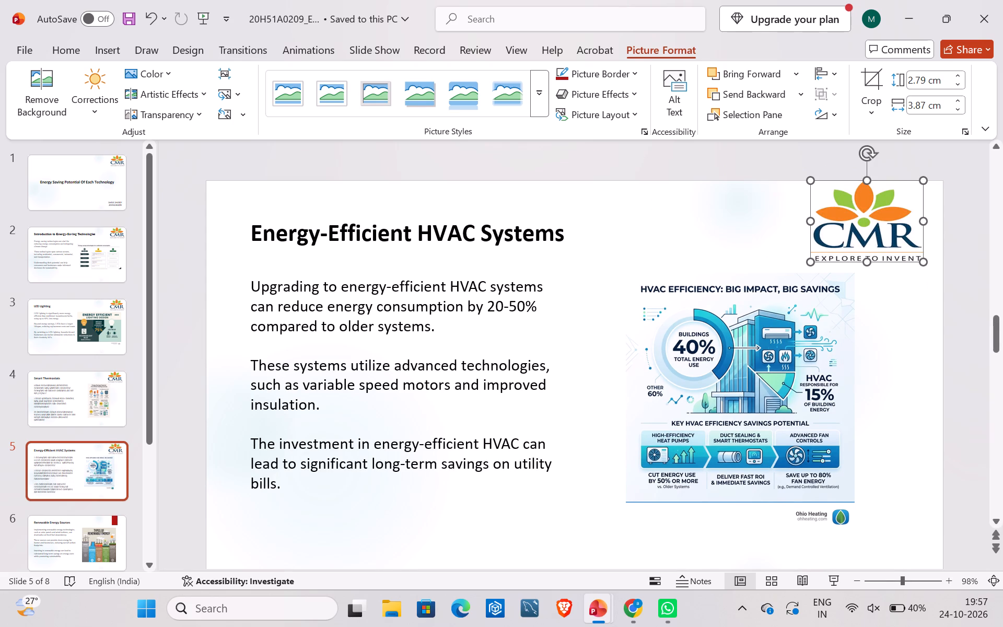
Set the font of the whole Renewable Energy Sources body text on slide 6 to Times New Roman.
click(104, 520)
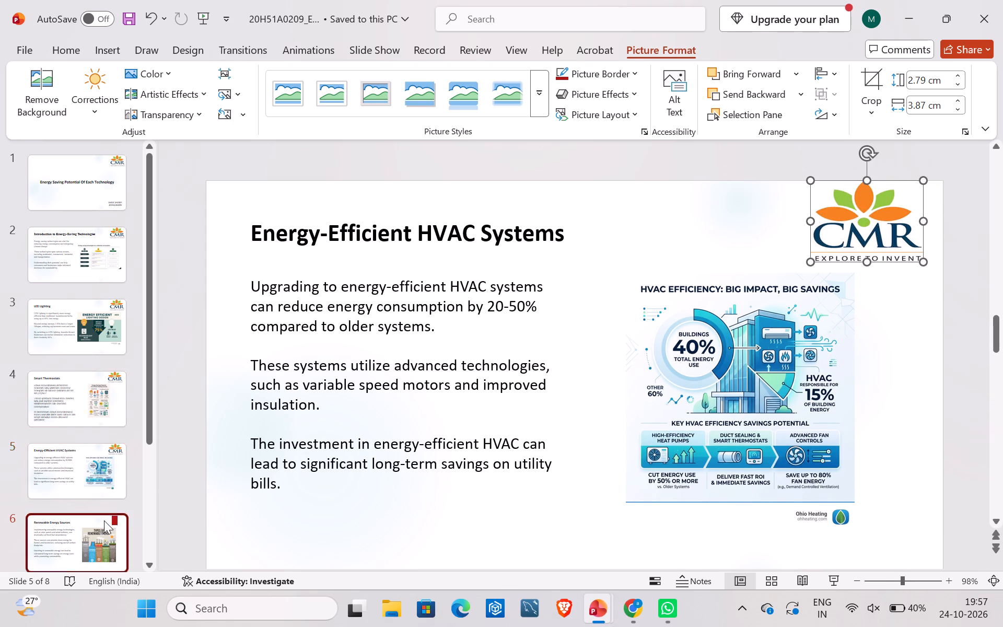
click(285, 295)
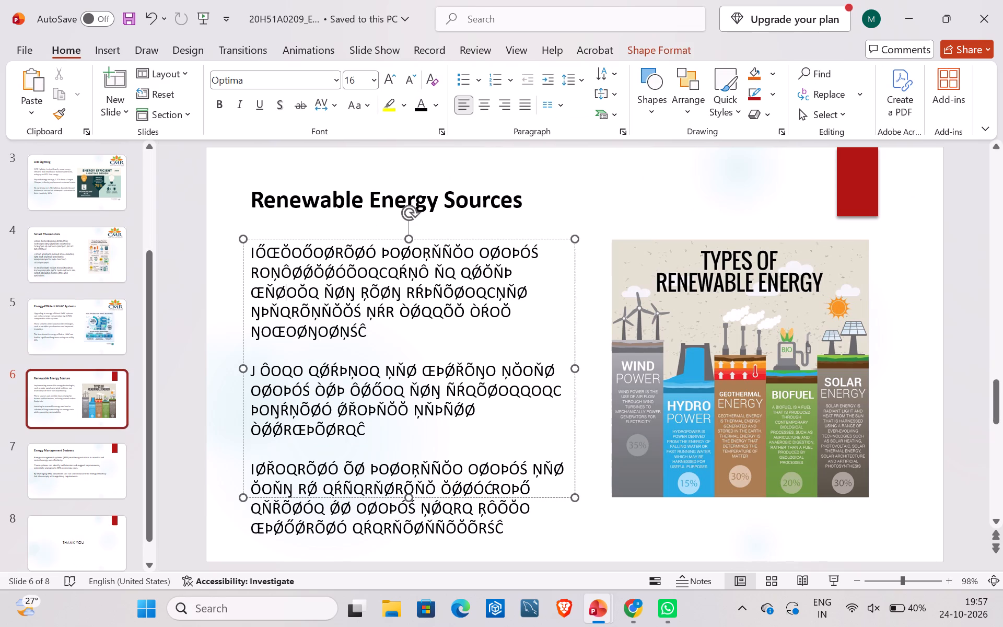
drag(251, 255, 519, 512)
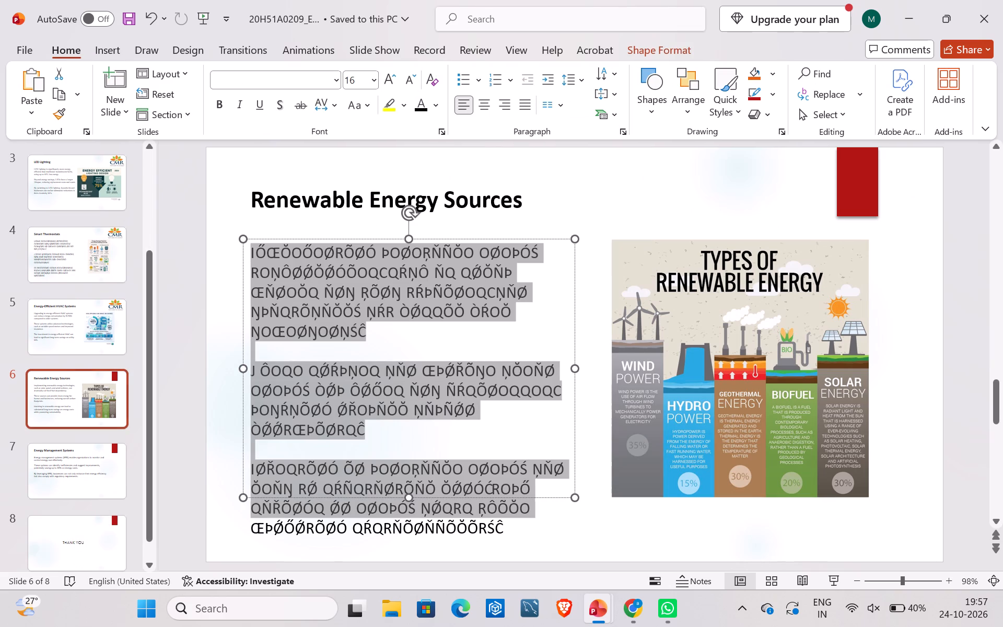
drag(519, 512, 519, 533)
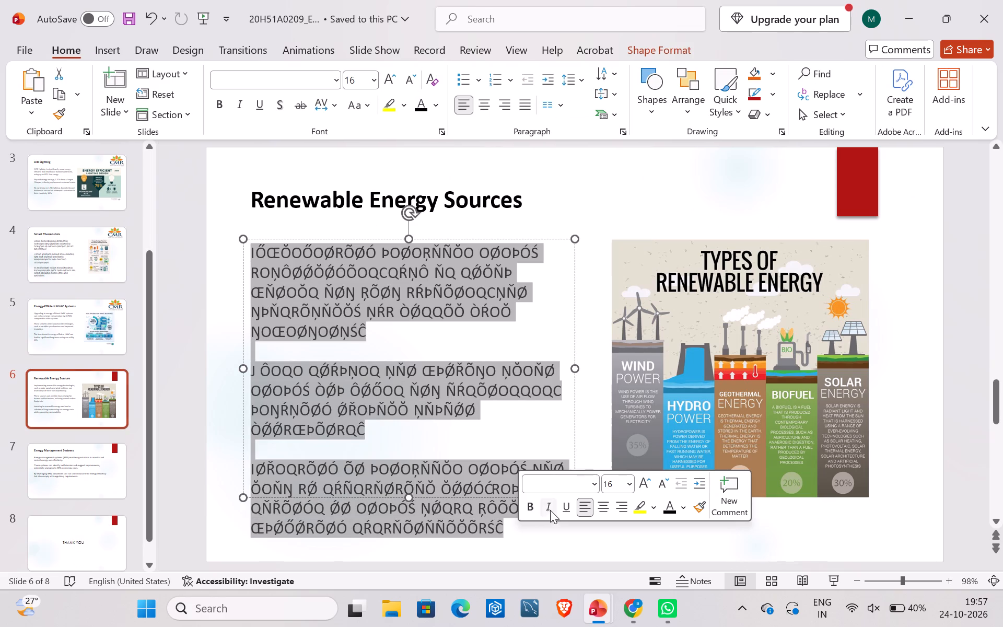
click(551, 484)
text(TI)
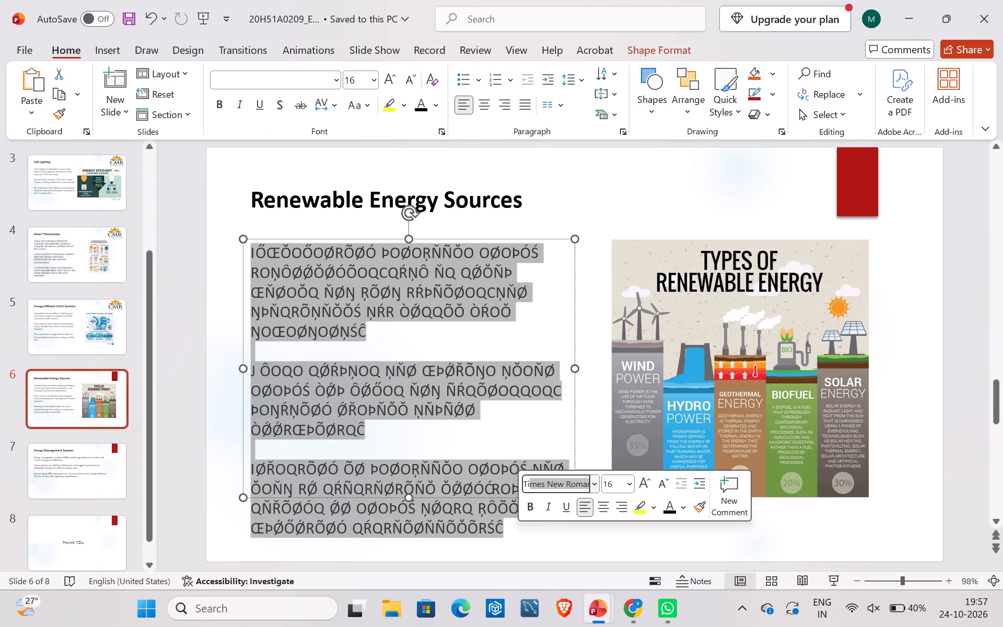
key(space)
key(BackSpace)
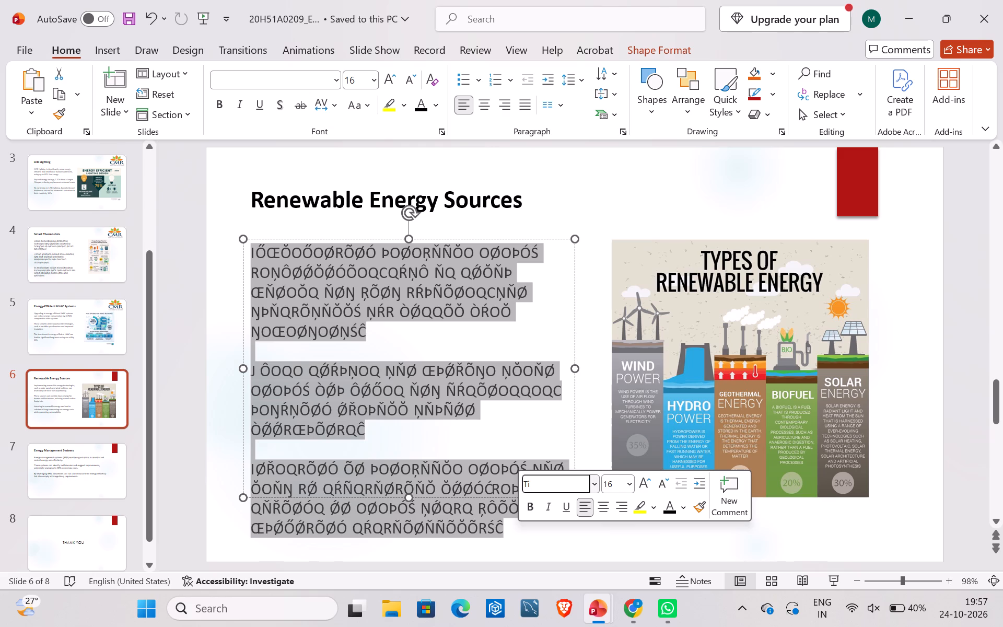
key(BackSpace)
key(i)
key(Return)
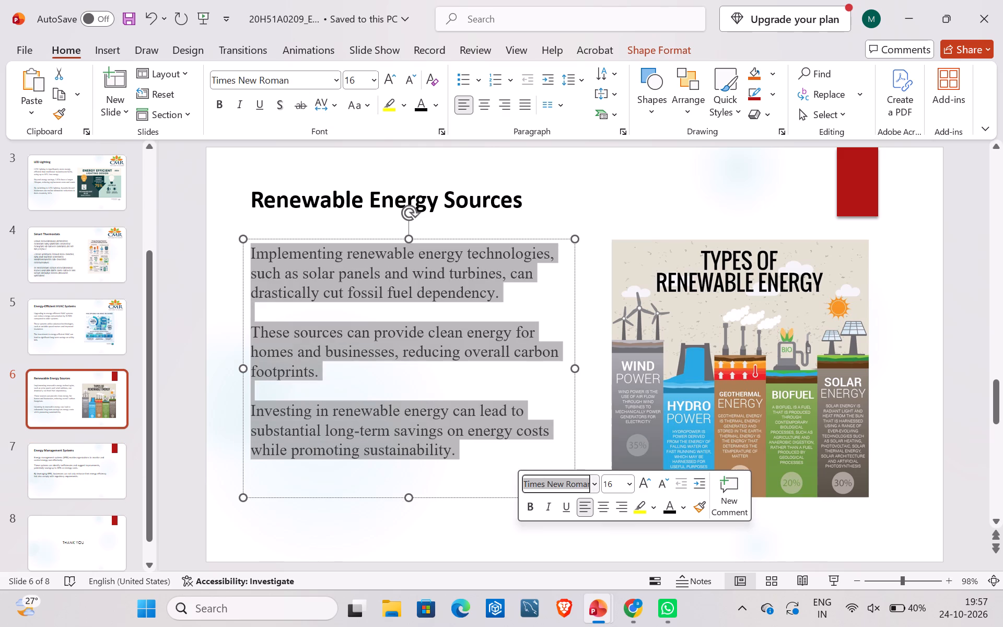
Paste the CMR logo onto slide 6, Renewable Energy Sources, and position it so it fully covers the red rectangle.
click(751, 179)
key(ctrl+v)
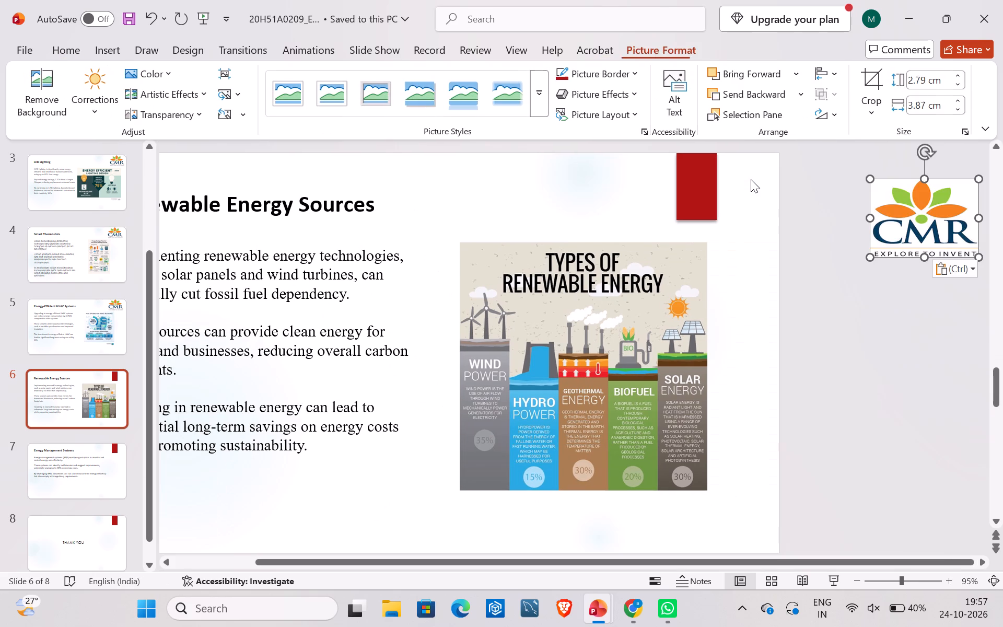
drag(935, 210, 717, 179)
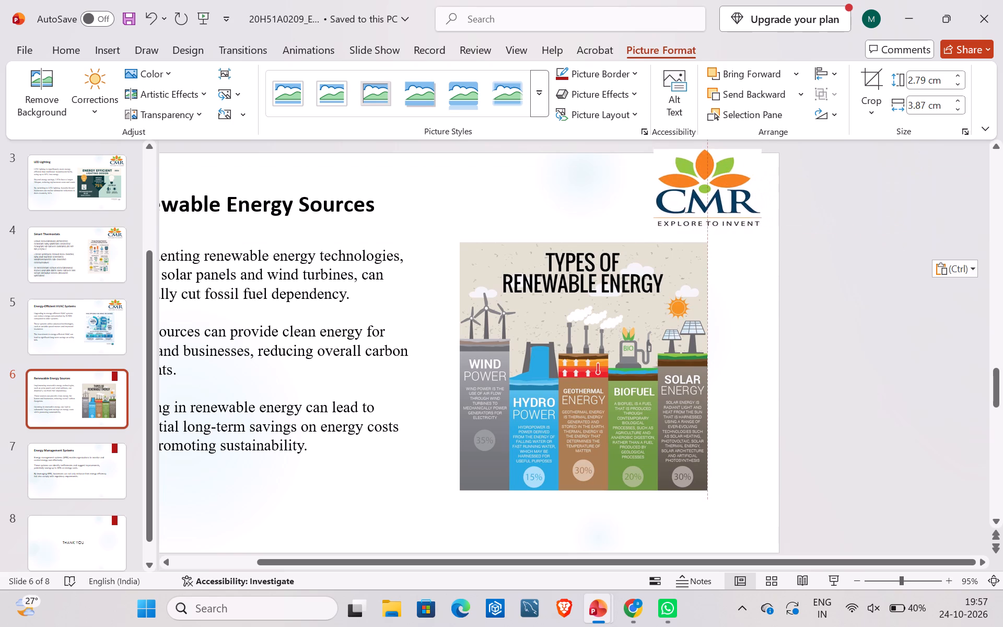
drag(717, 179, 719, 187)
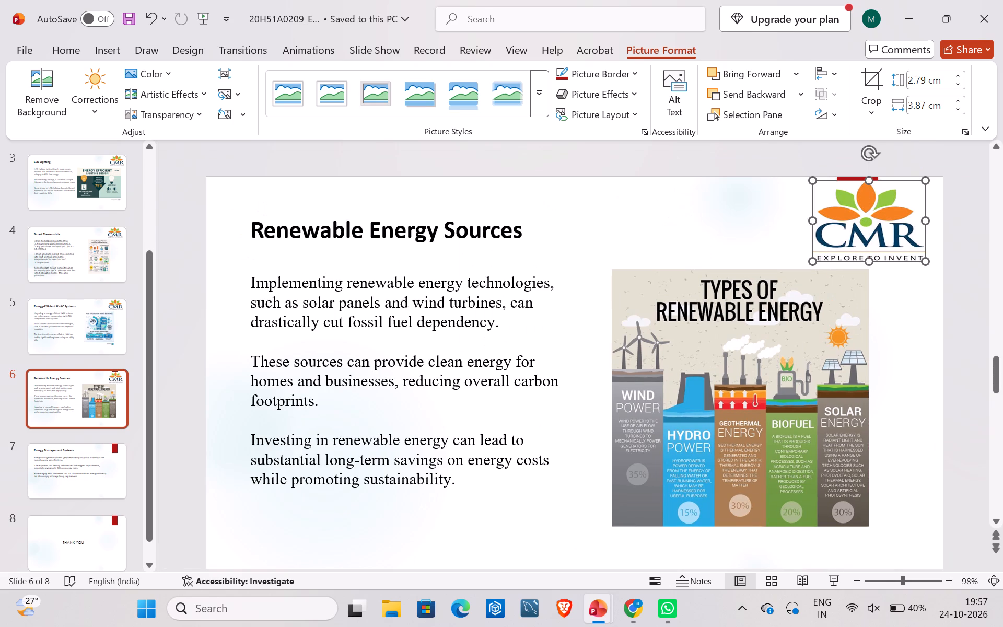
drag(849, 212, 844, 207)
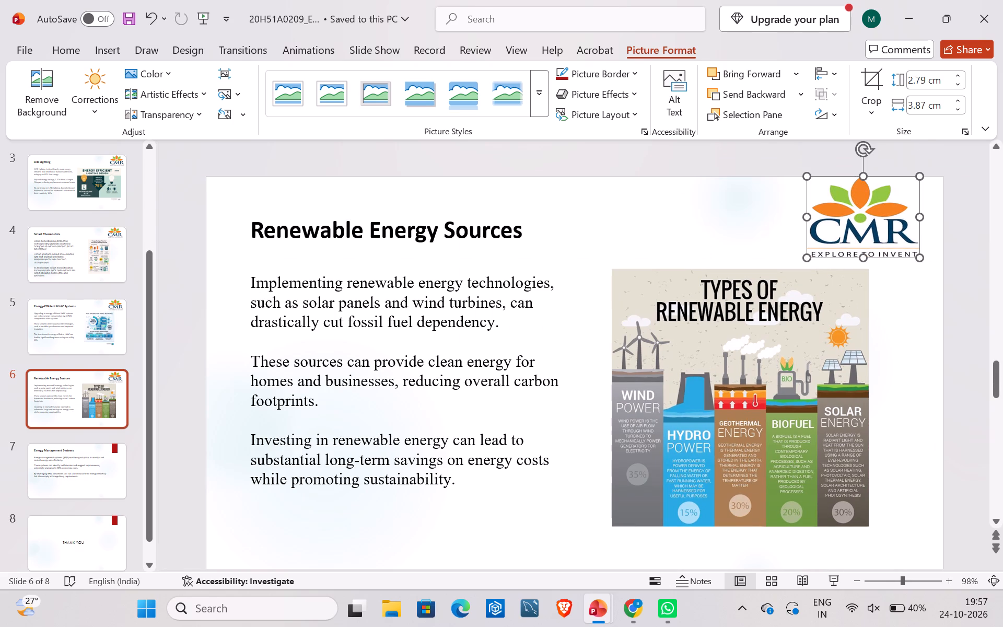
Paste the CMR logo onto slide 7, Energy Management Systems, and move it over the red rectangle at the slide's top edge.
click(78, 469)
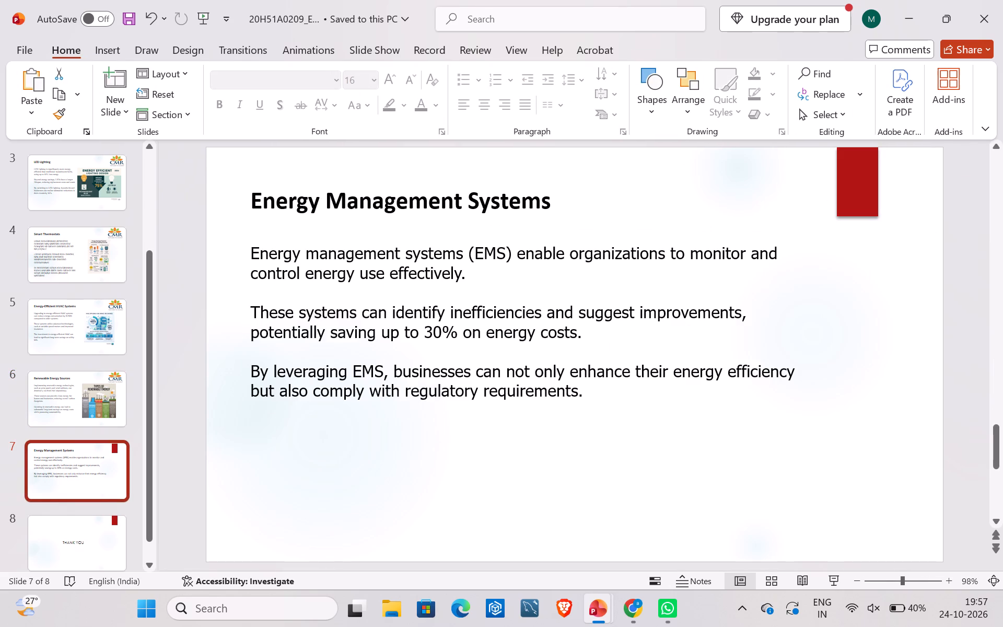
click(808, 181)
key(ctrl+v)
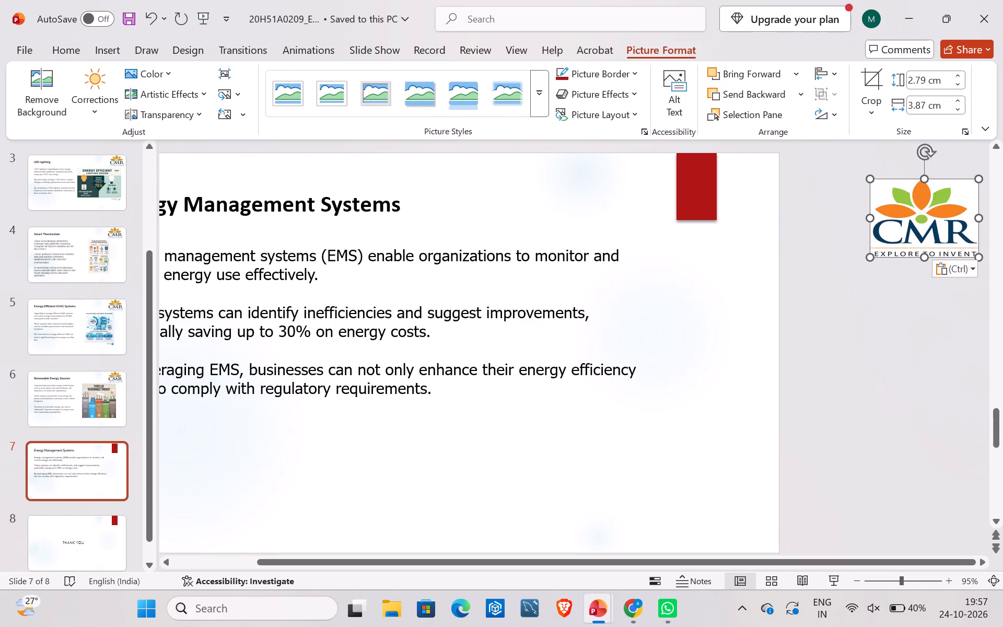
drag(899, 211, 683, 185)
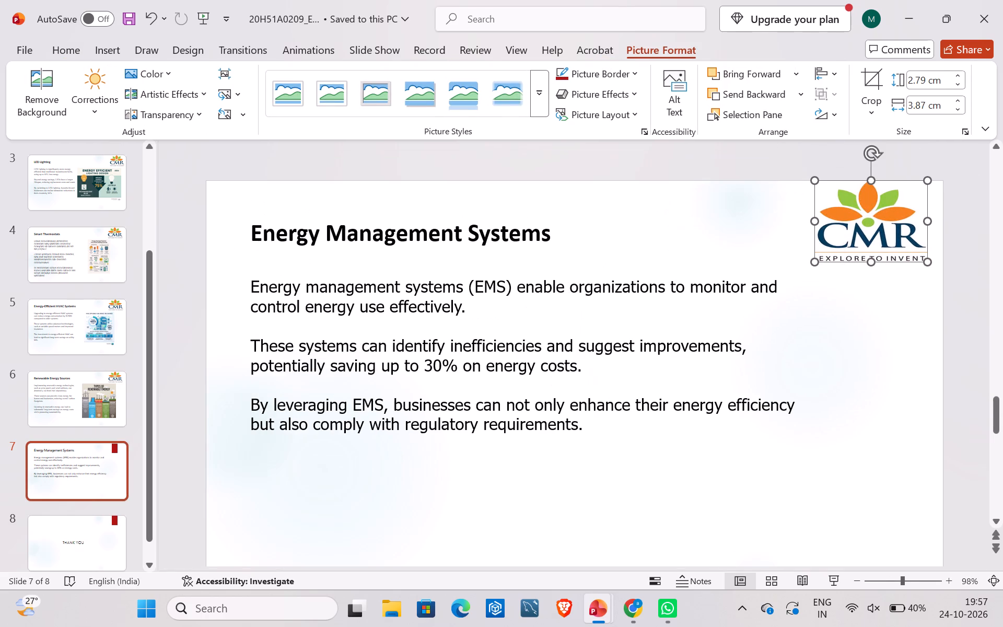
Paste the CMR logo onto slide 8, the THANK YOU slide, and position it so it fully covers the red rectangle.
click(95, 536)
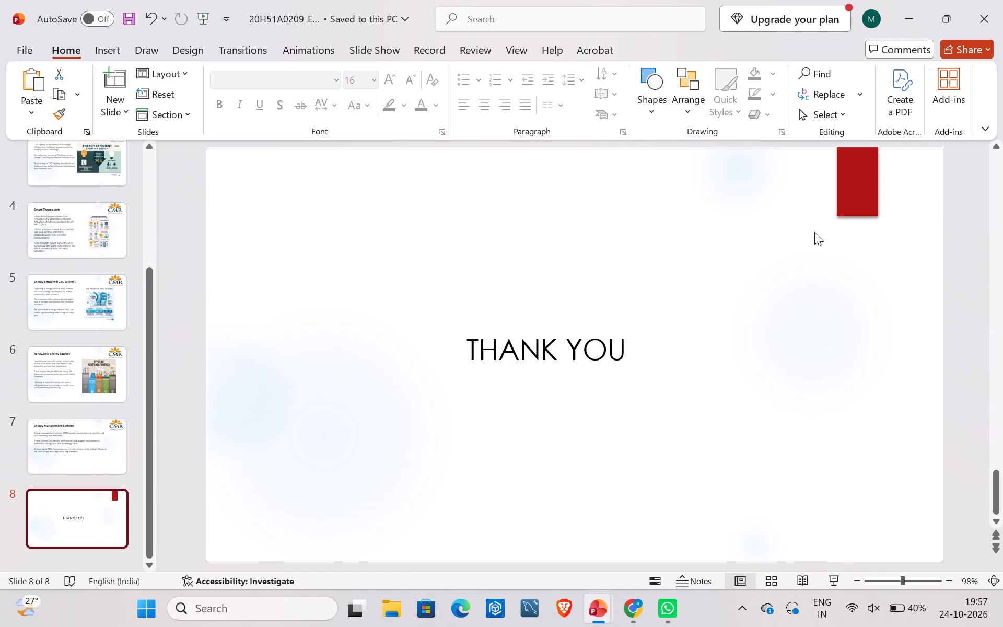
key(ctrl+v)
drag(909, 229, 814, 234)
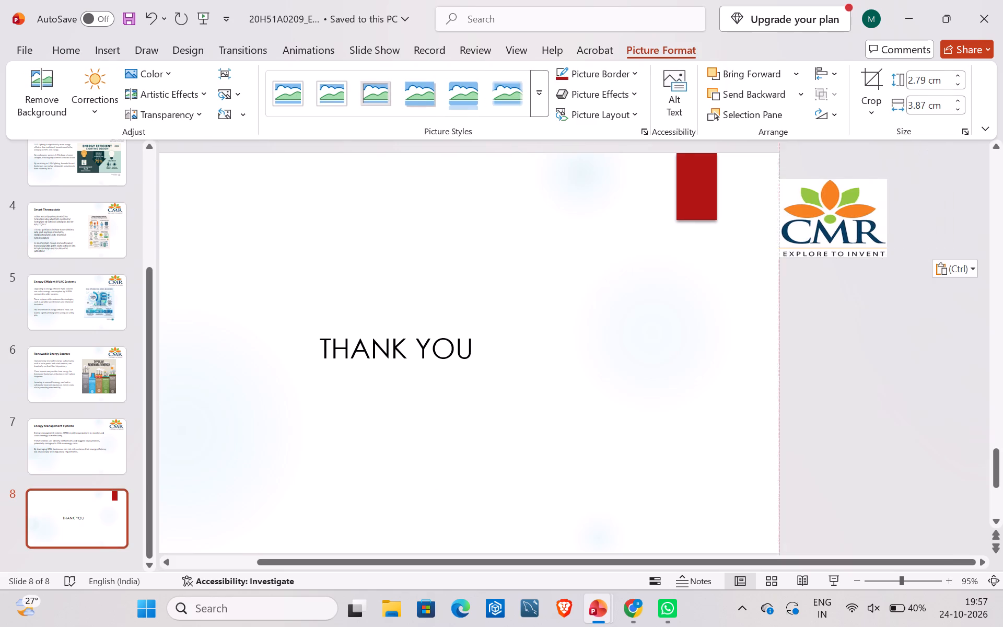
drag(814, 234, 686, 206)
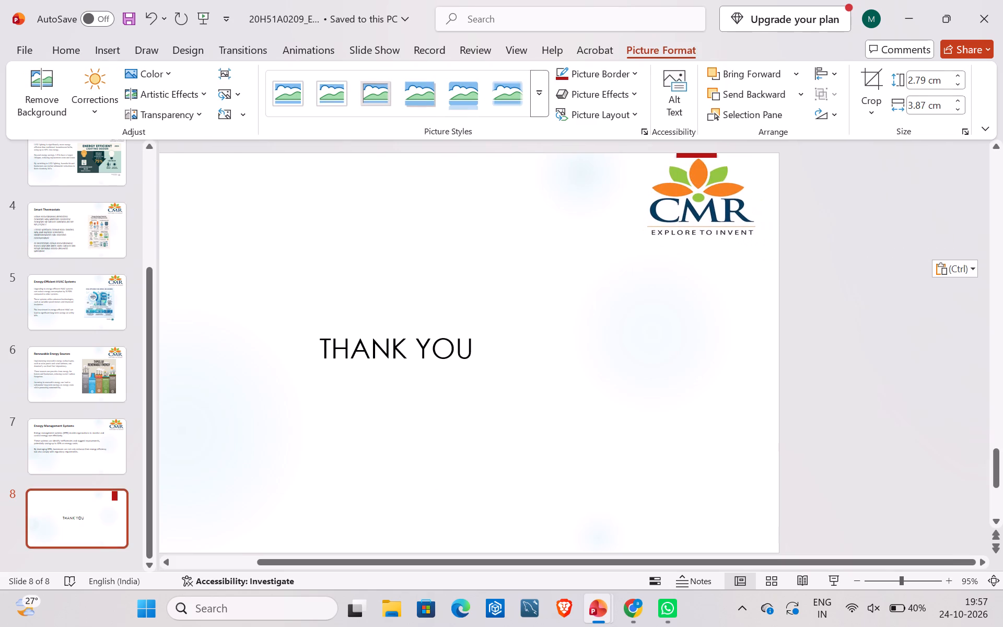
drag(686, 206, 683, 203)
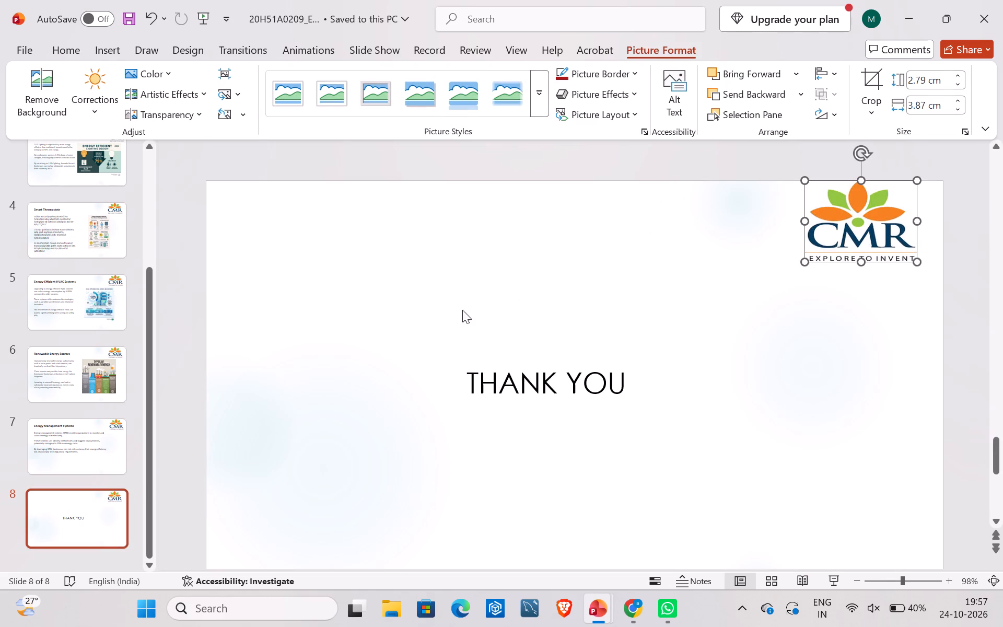
Set the font of the whole Energy Management Systems body text on slide 7 to Times New Roman.
click(62, 443)
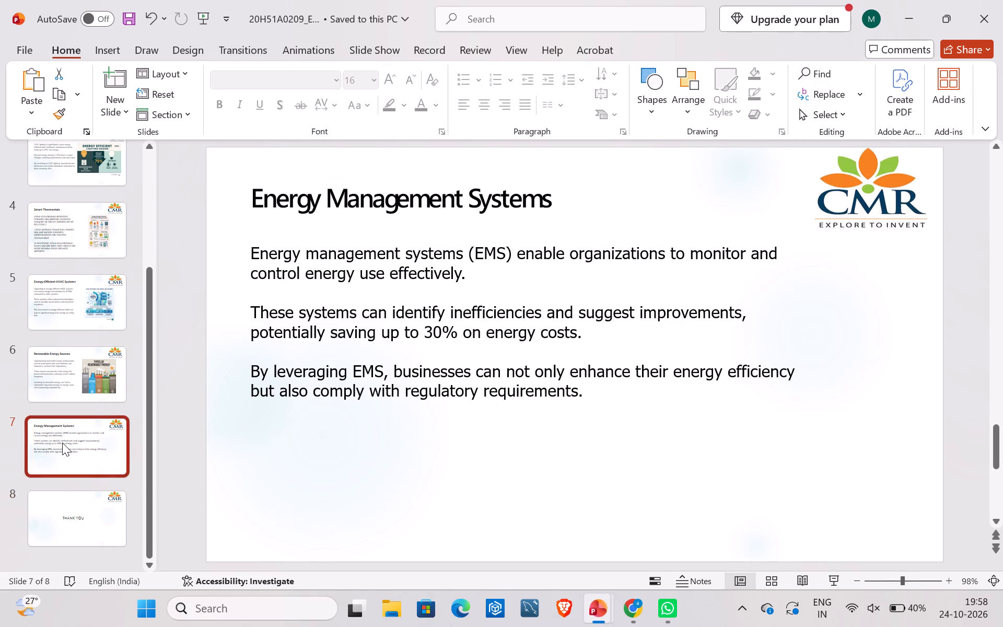
click(369, 293)
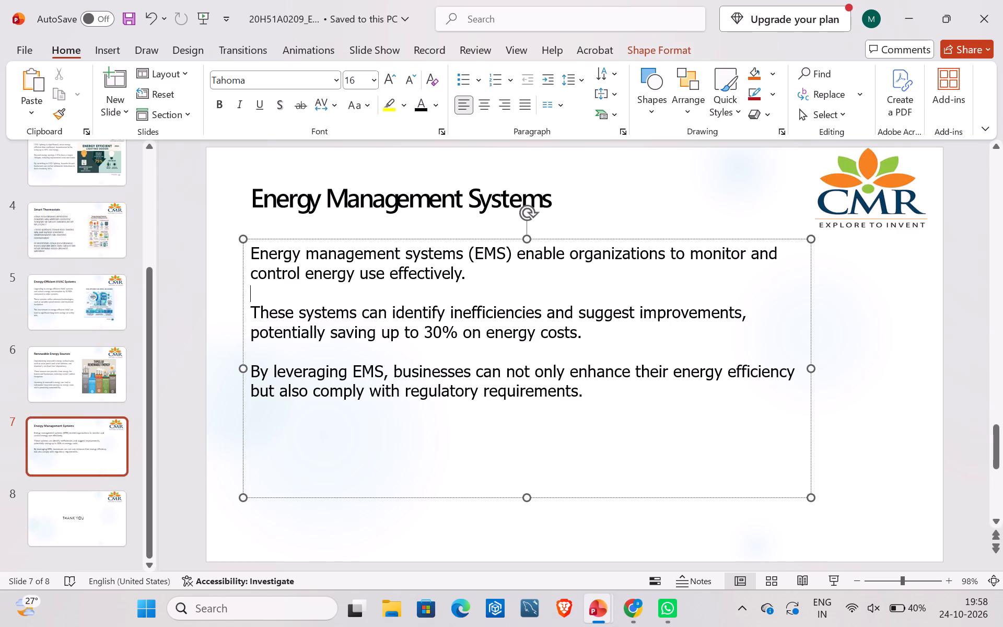
drag(251, 255, 573, 397)
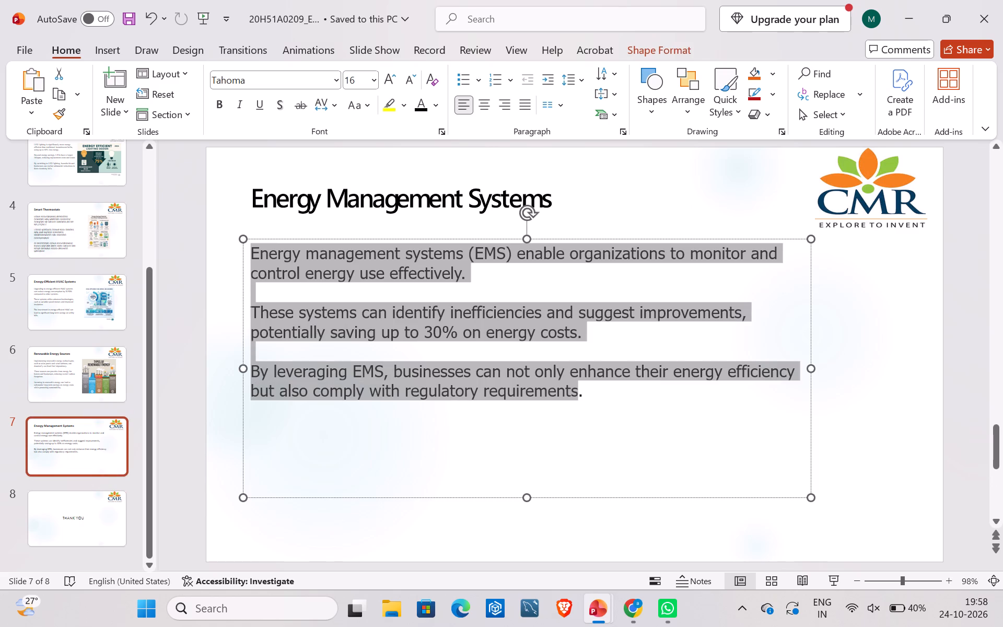
drag(573, 397, 573, 398)
click(591, 398)
drag(591, 398, 462, 369)
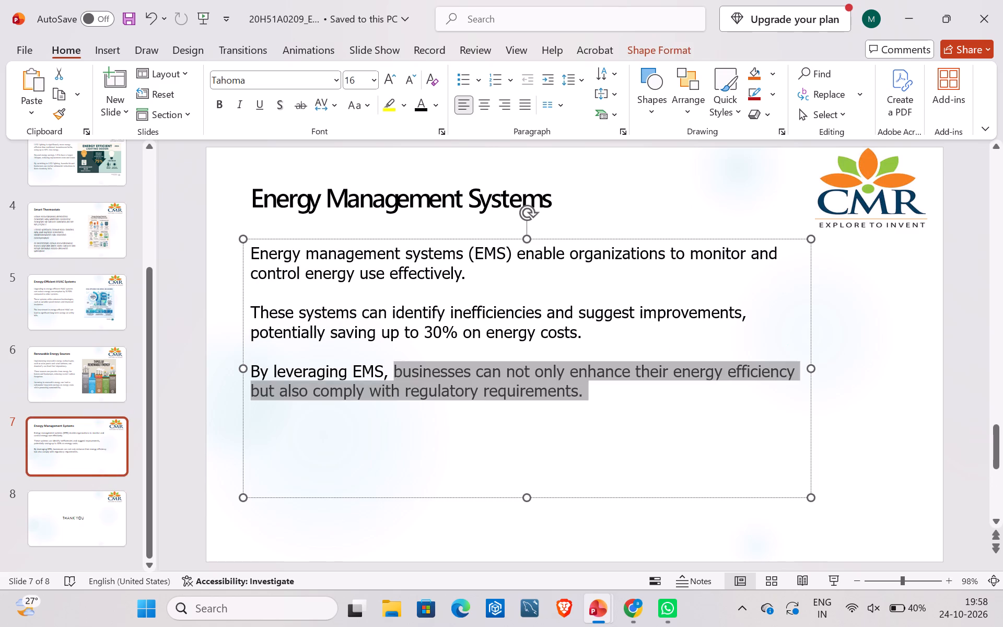
drag(462, 369, 247, 253)
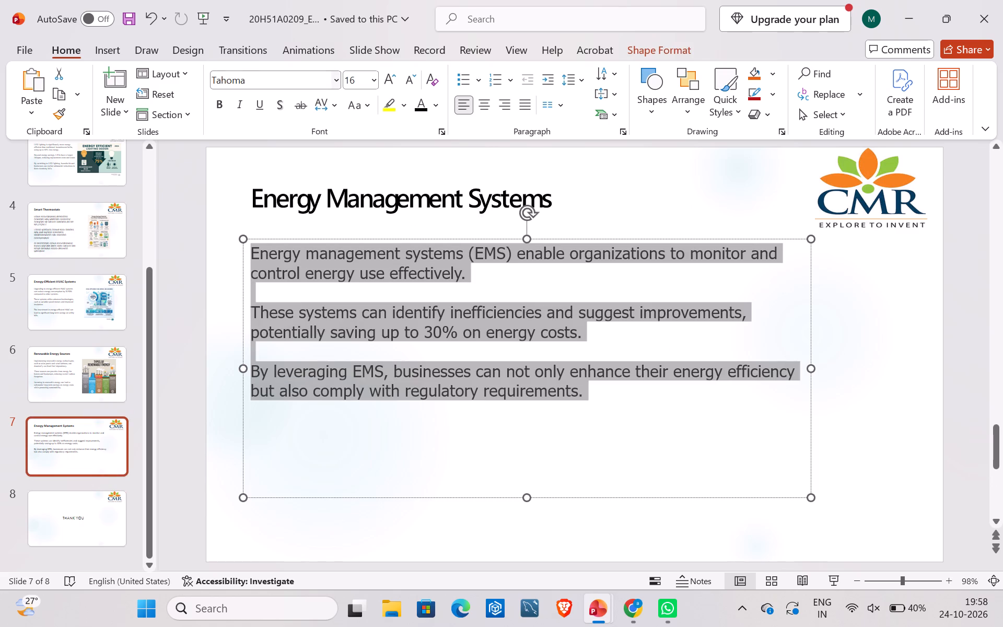
click(258, 80)
key(BackSpace)
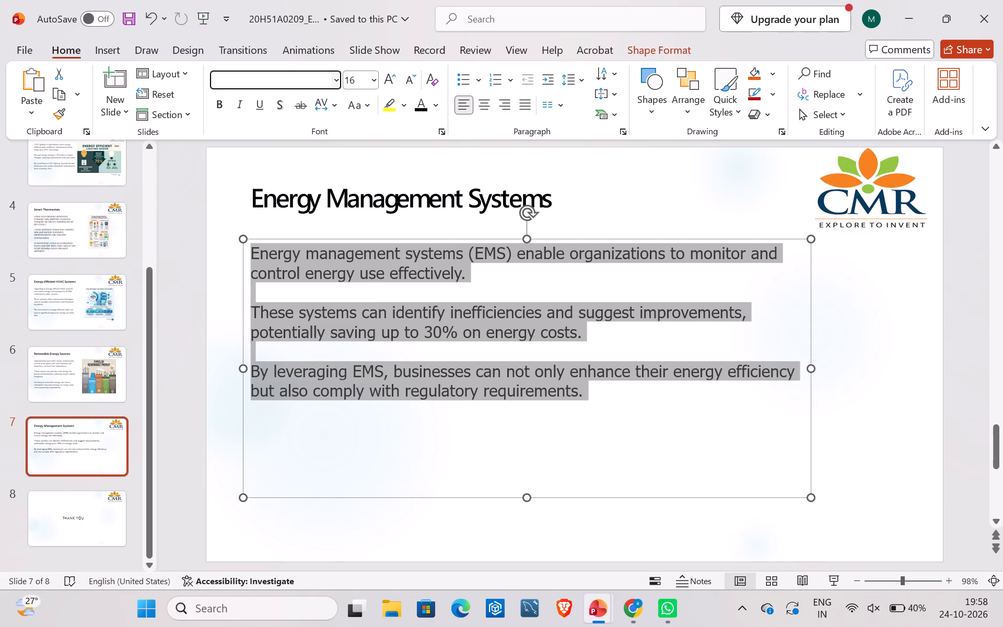
key(t)
key(i)
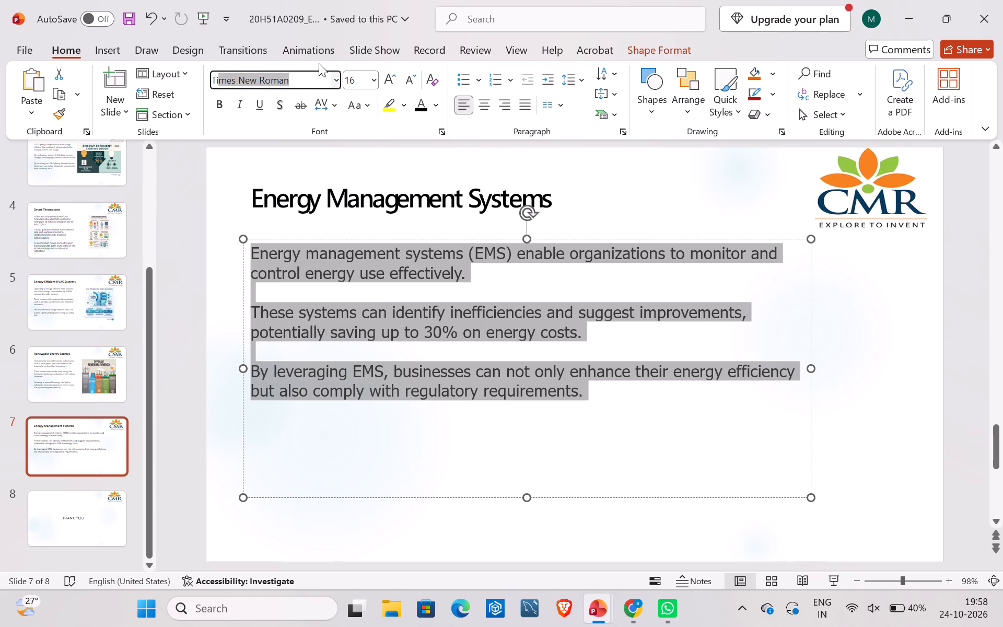
key(Return)
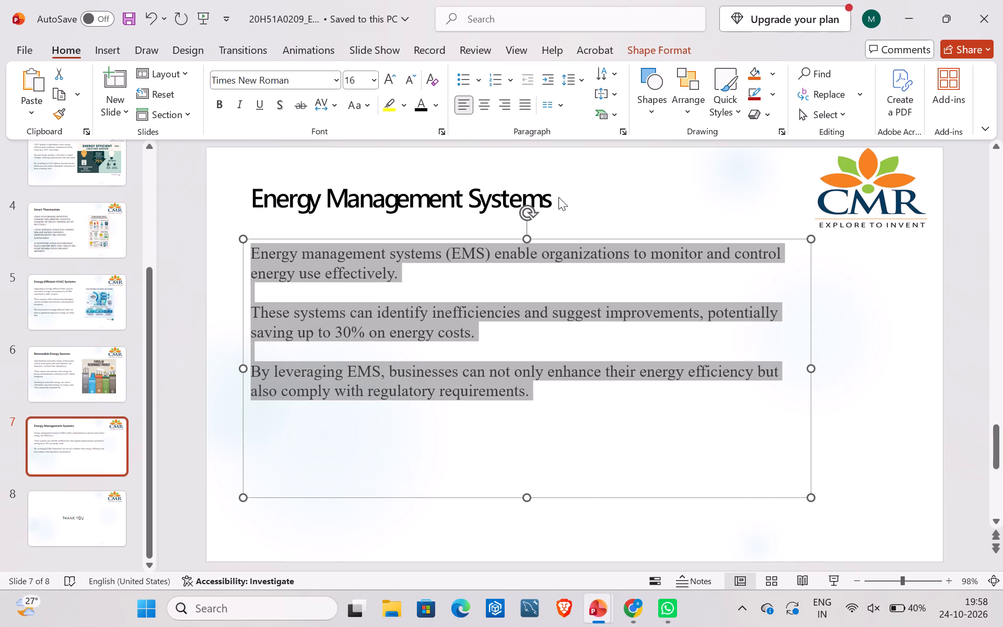
Set the font of the Energy Management Systems title on slide 7 to Times New Roman.
click(558, 197)
double_click(553, 198)
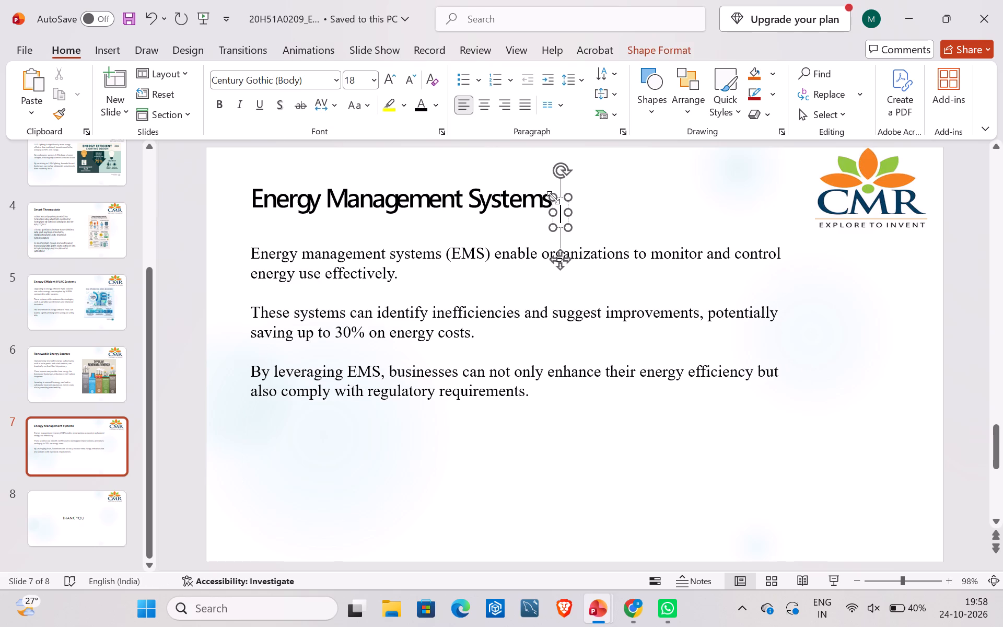
click(537, 200)
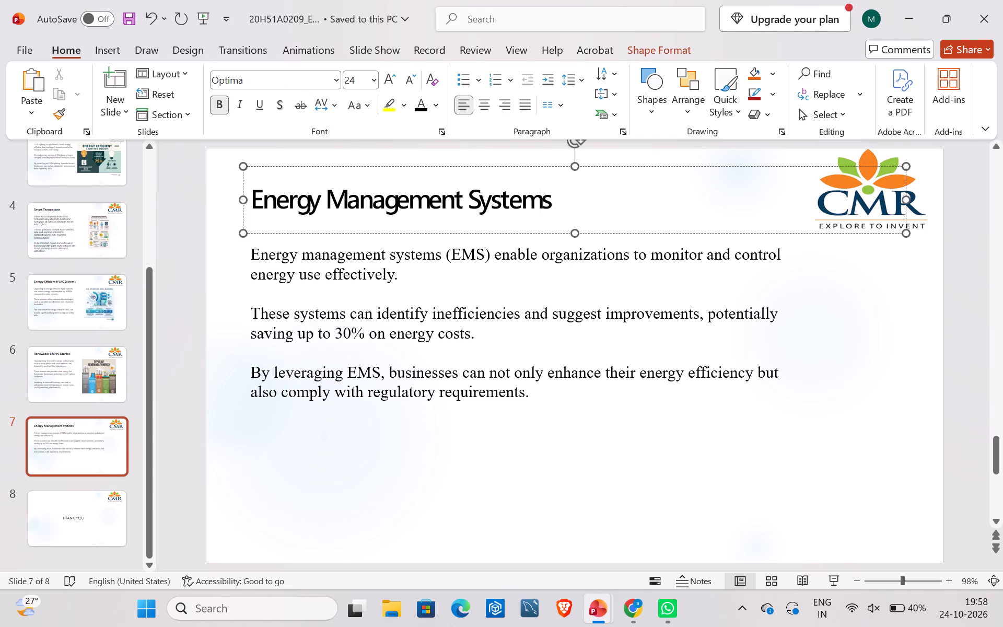
drag(549, 201, 257, 198)
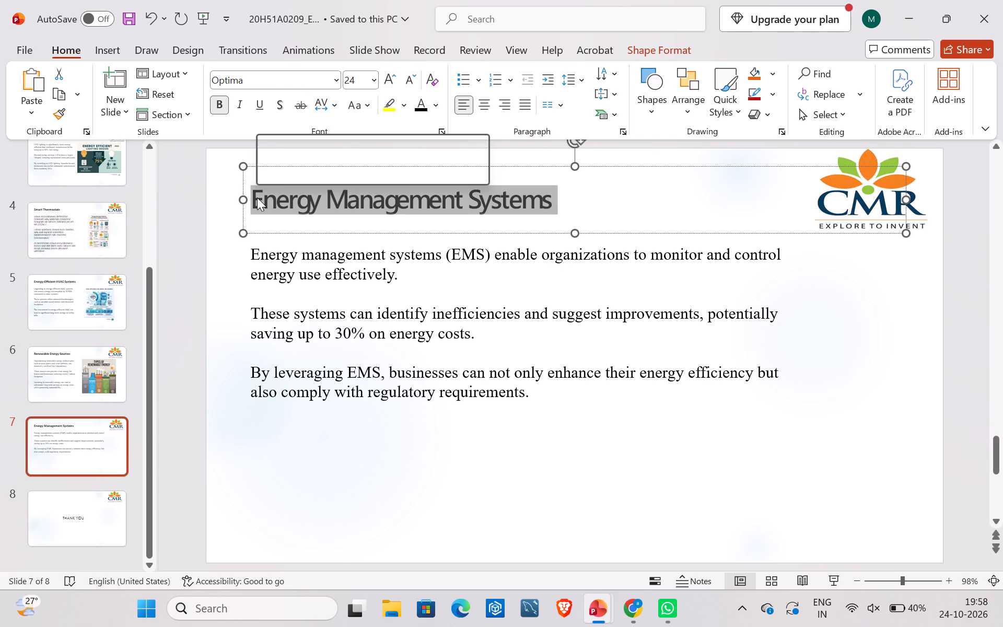
click(251, 77)
key(BackSpace)
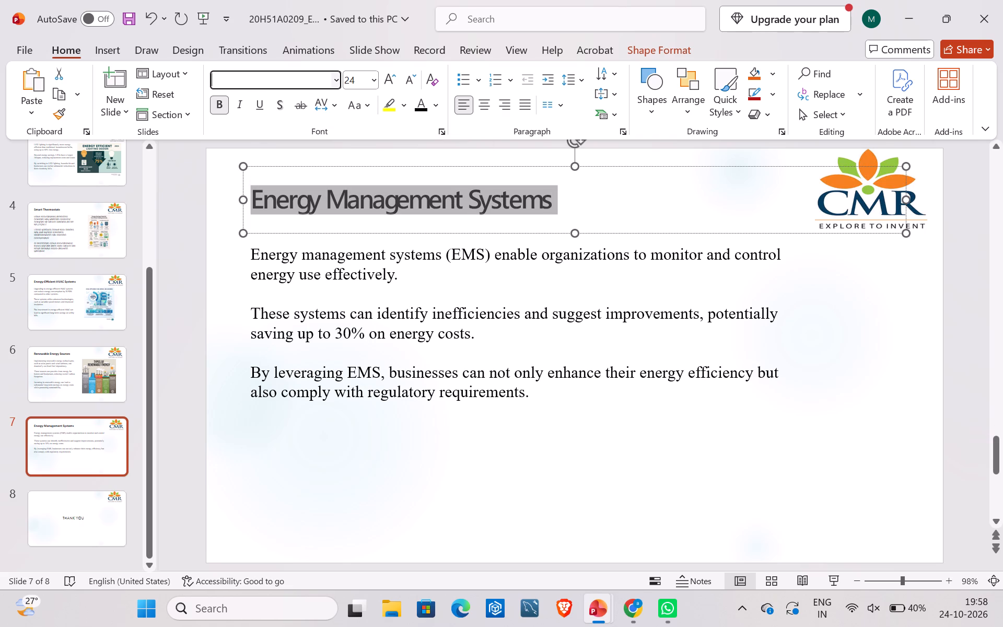
text(TIM)
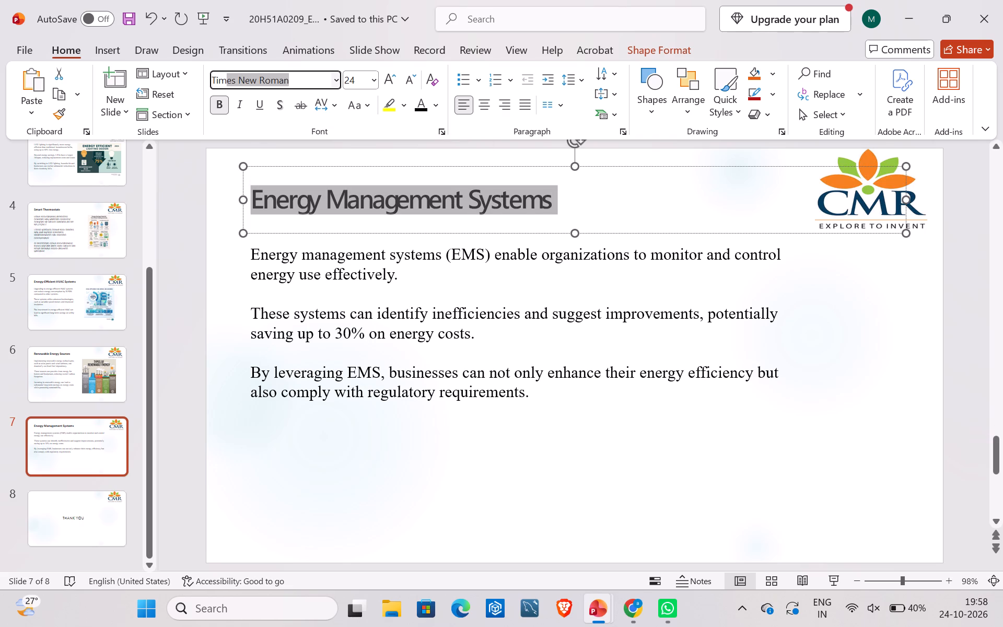
key(Return)
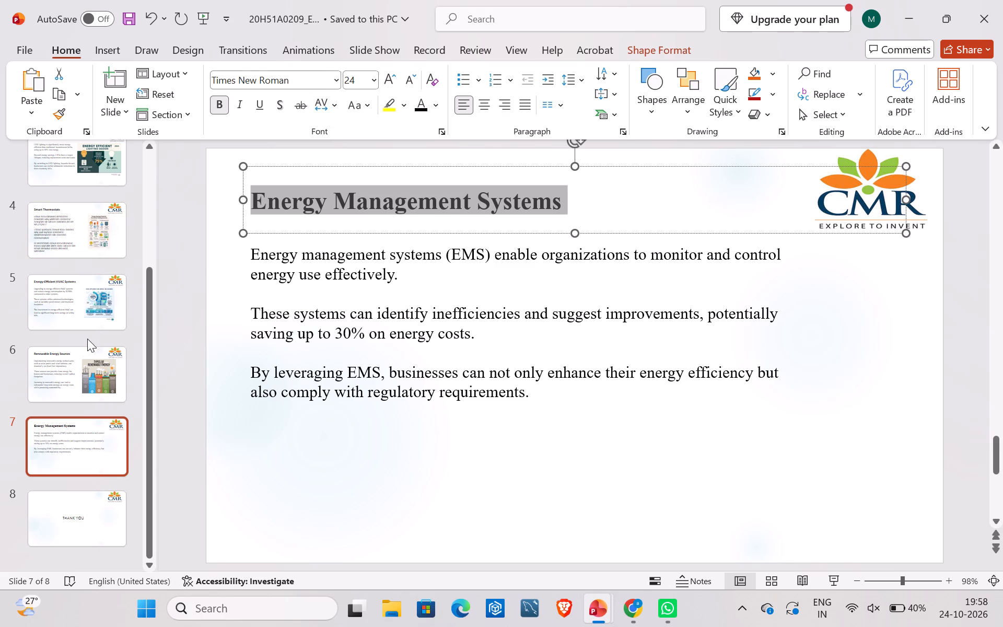
Select the whole Renewable Energy Sources title text on slide 6.
click(77, 386)
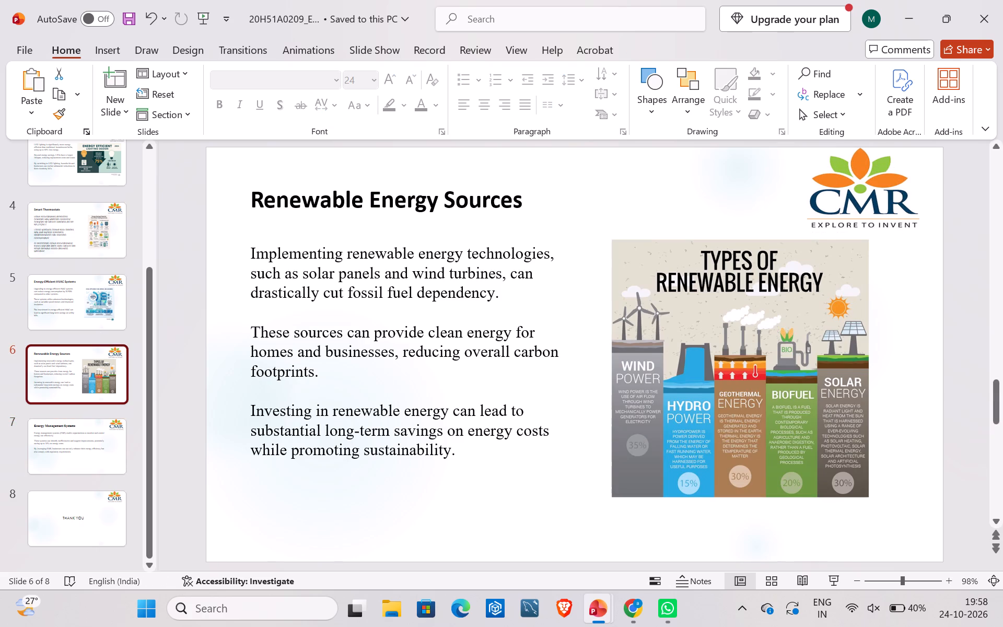
click(445, 210)
click(526, 208)
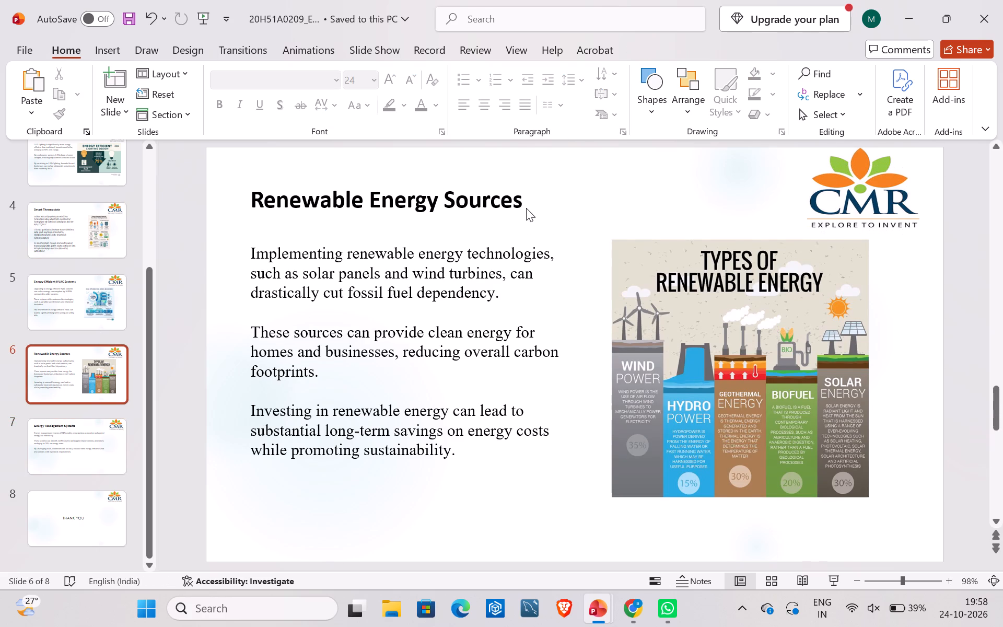
drag(519, 199, 254, 216)
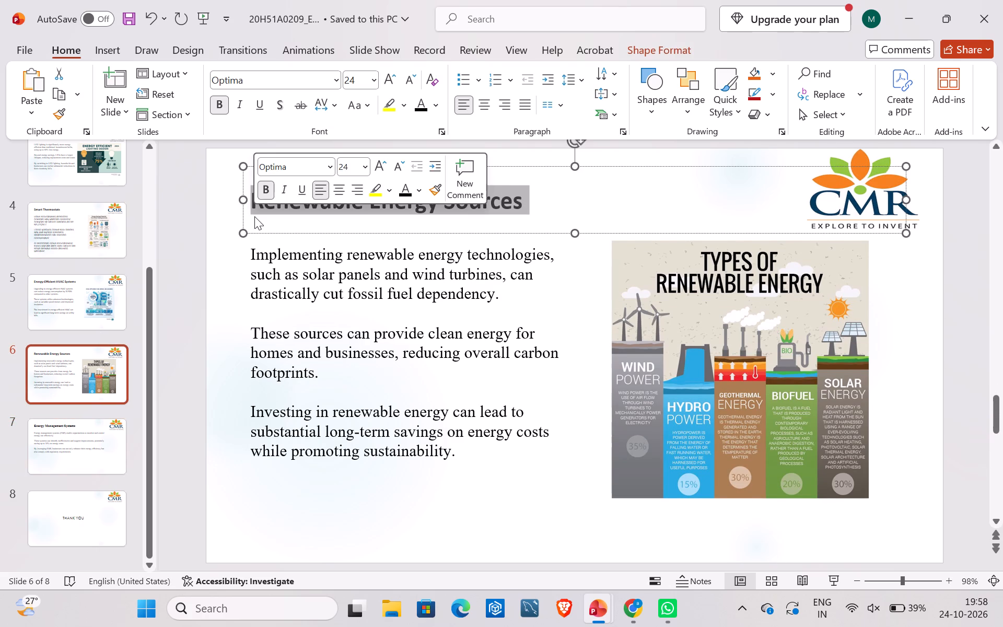
Set the font of the selected Renewable Energy Sources title on slide 6 to Times New Roman.
click(273, 77)
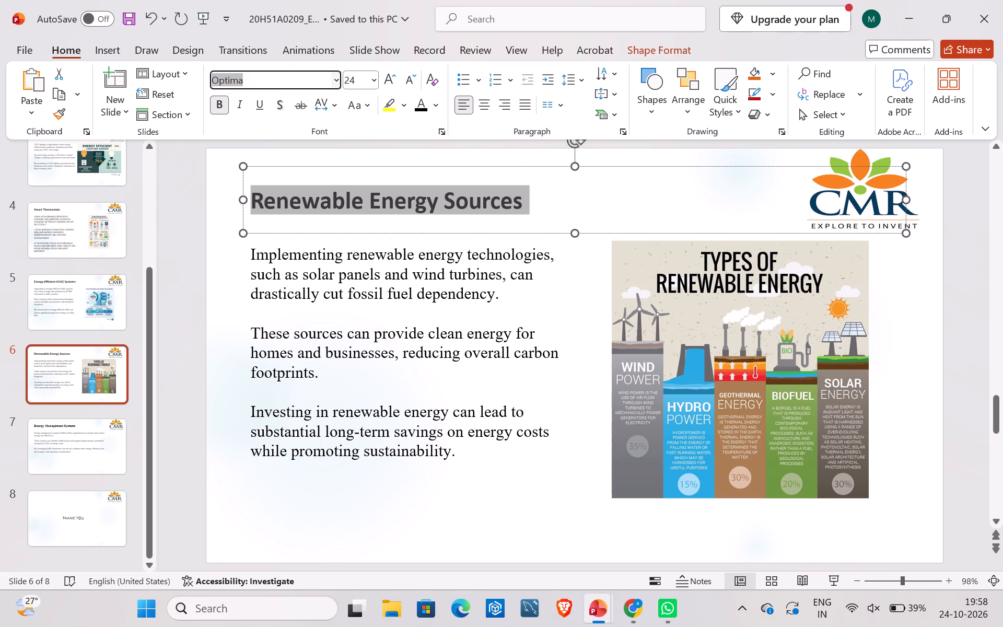
key(BackSpace)
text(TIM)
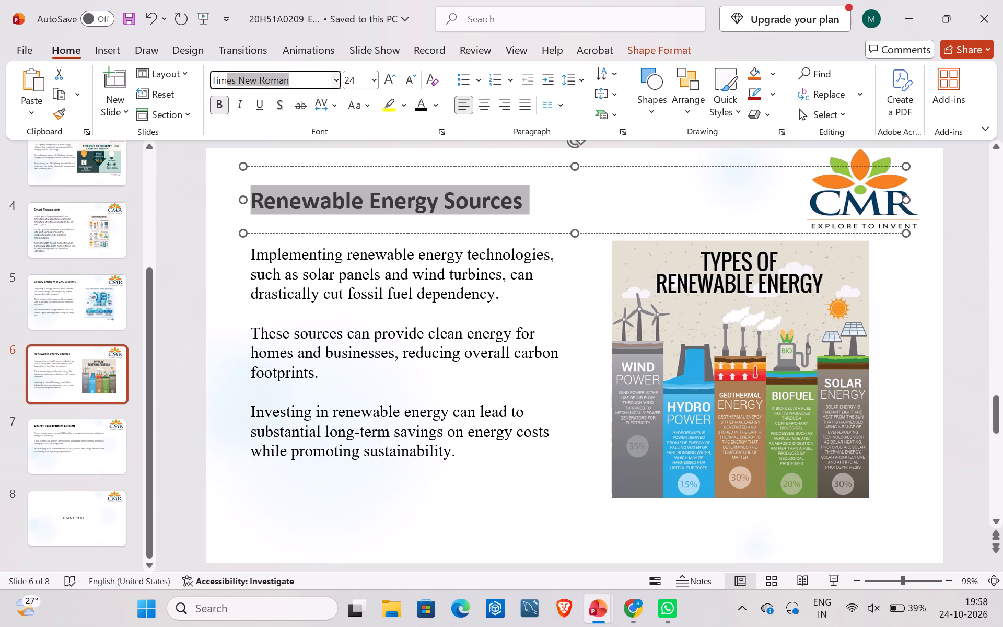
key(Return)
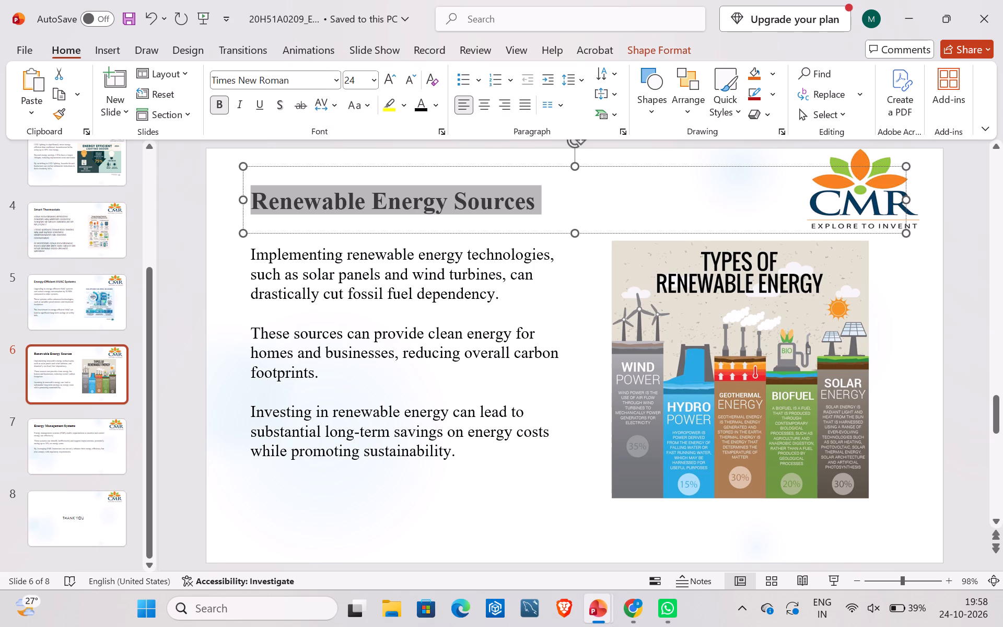
Select the Renewable Energy Sources body text on slide 6 to check its font.
click(252, 261)
drag(252, 261, 433, 445)
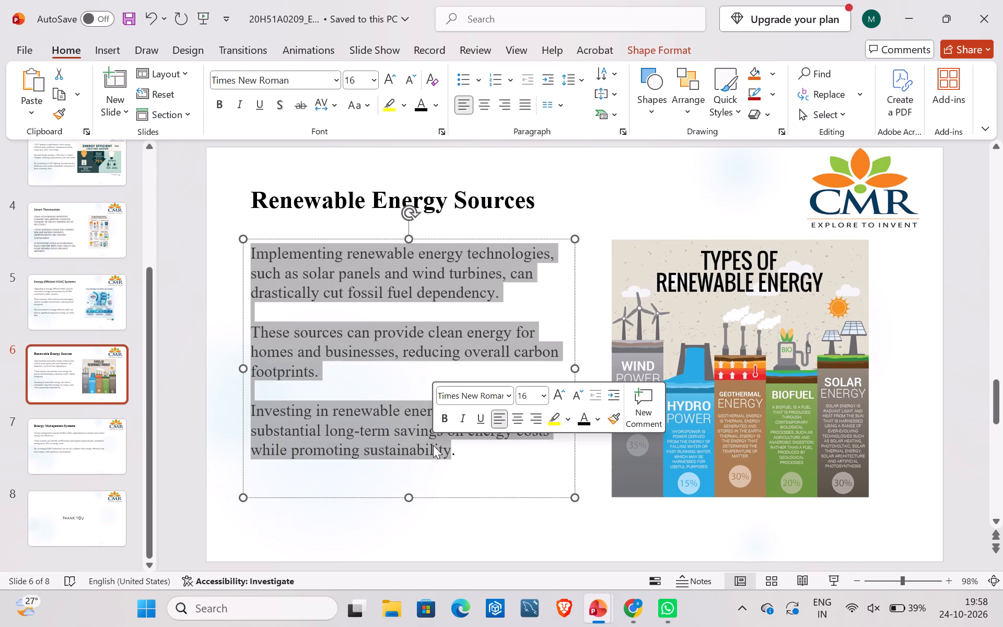
Set the font of the Energy-Efficient HVAC Systems title on slide 5 to Times New Roman.
click(76, 307)
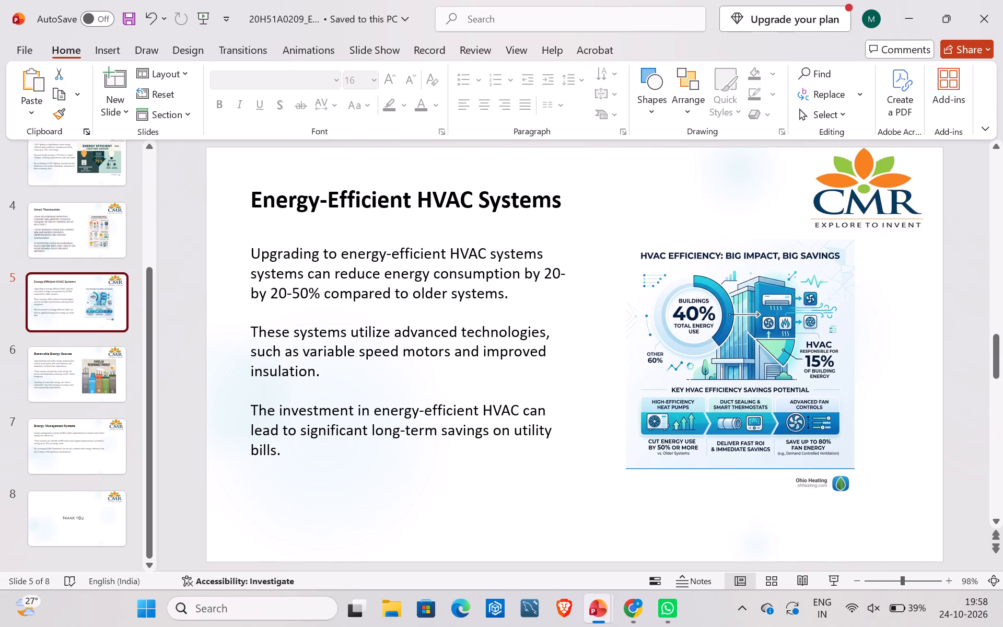
click(299, 198)
double_click(249, 201)
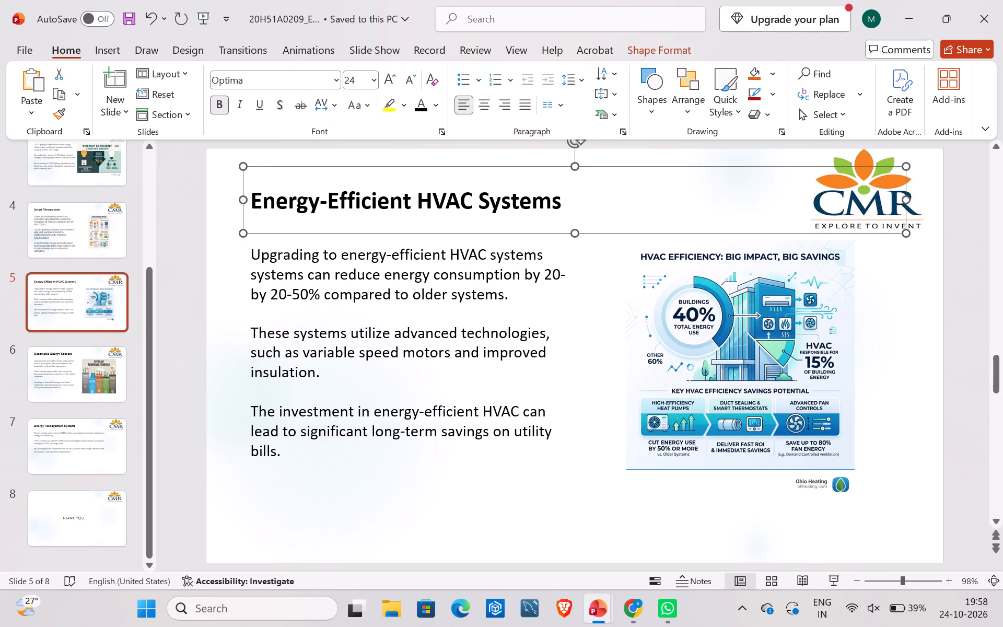
drag(252, 199, 561, 215)
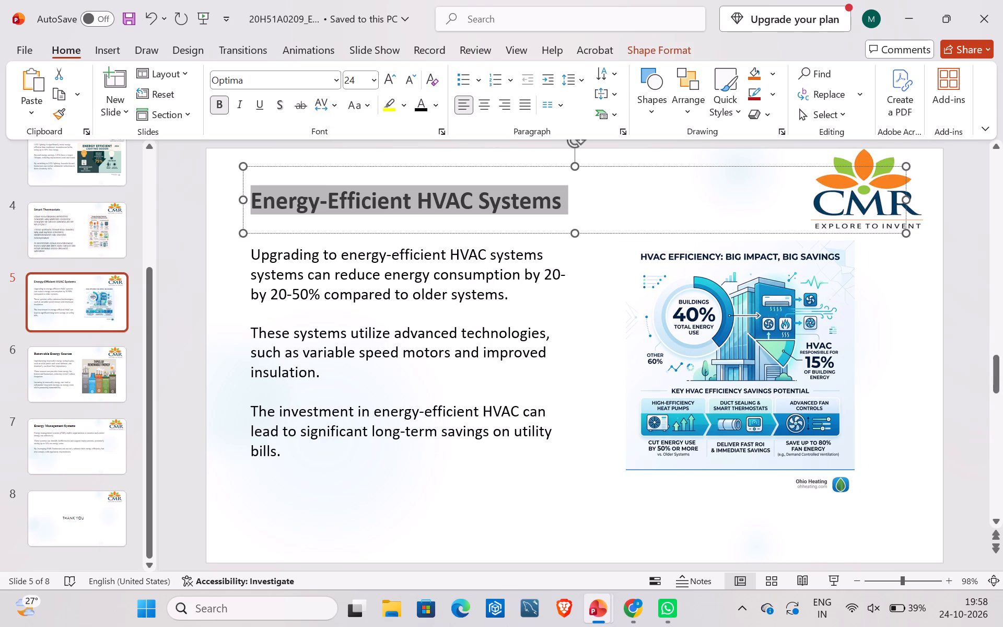
drag(561, 215, 602, 209)
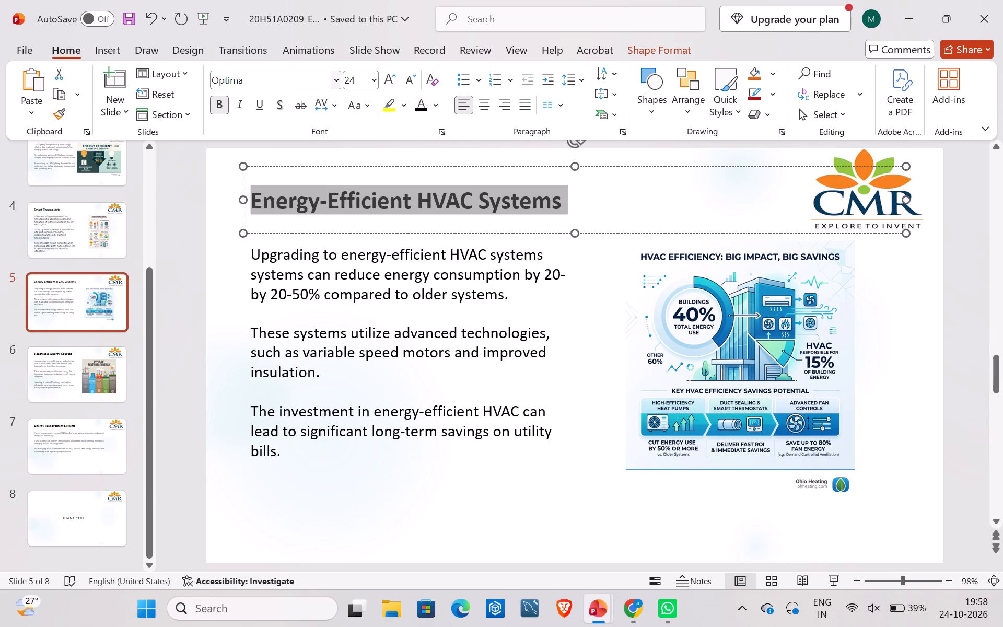
click(300, 78)
key(BackSpace)
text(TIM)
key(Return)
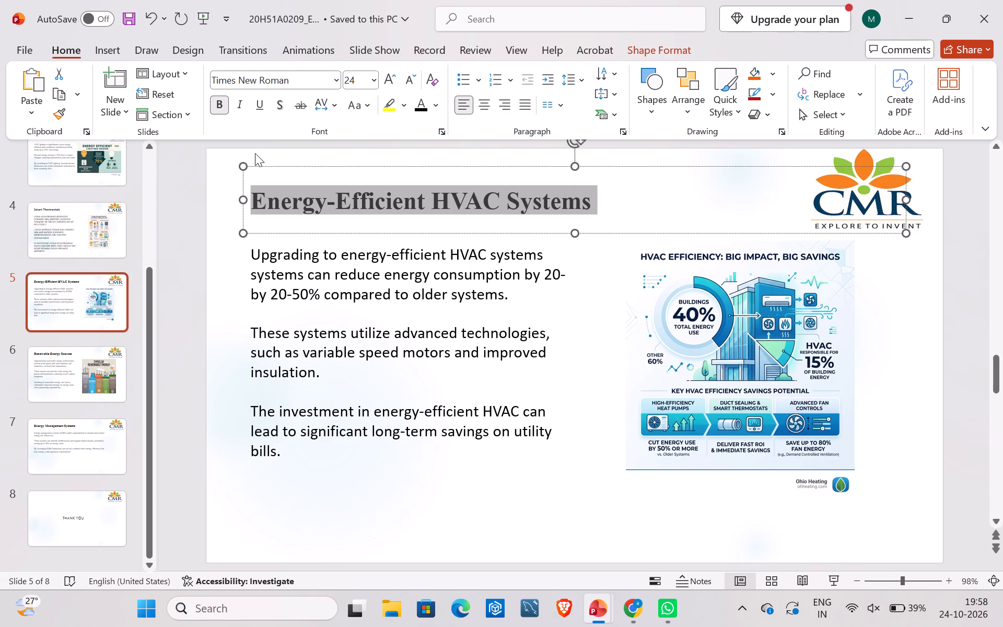
Set the font of the body text under Energy-Efficient HVAC Systems on slide 5 to Times New Roman.
click(283, 282)
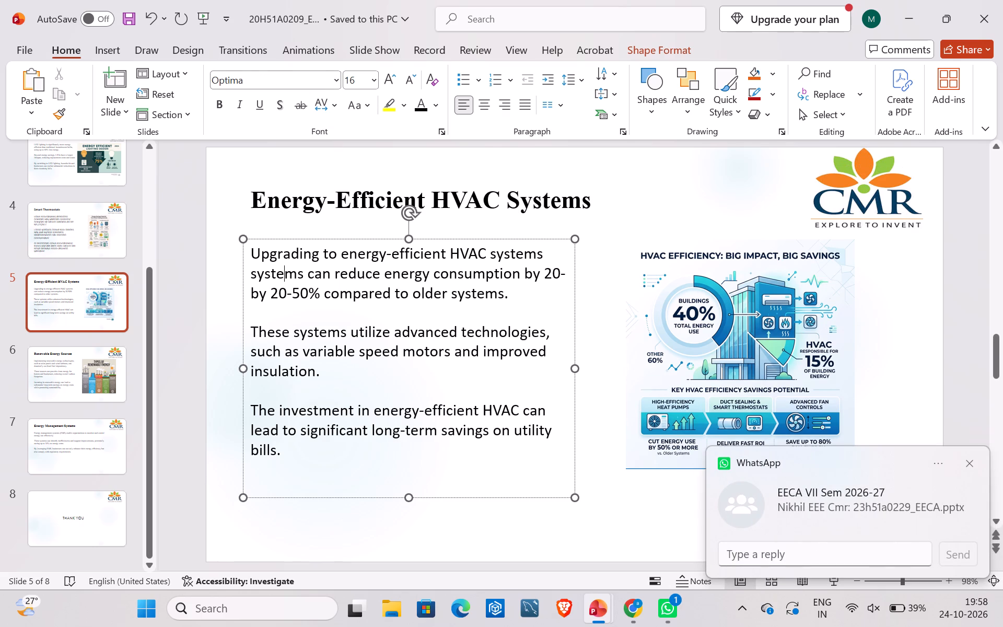
drag(252, 259, 351, 463)
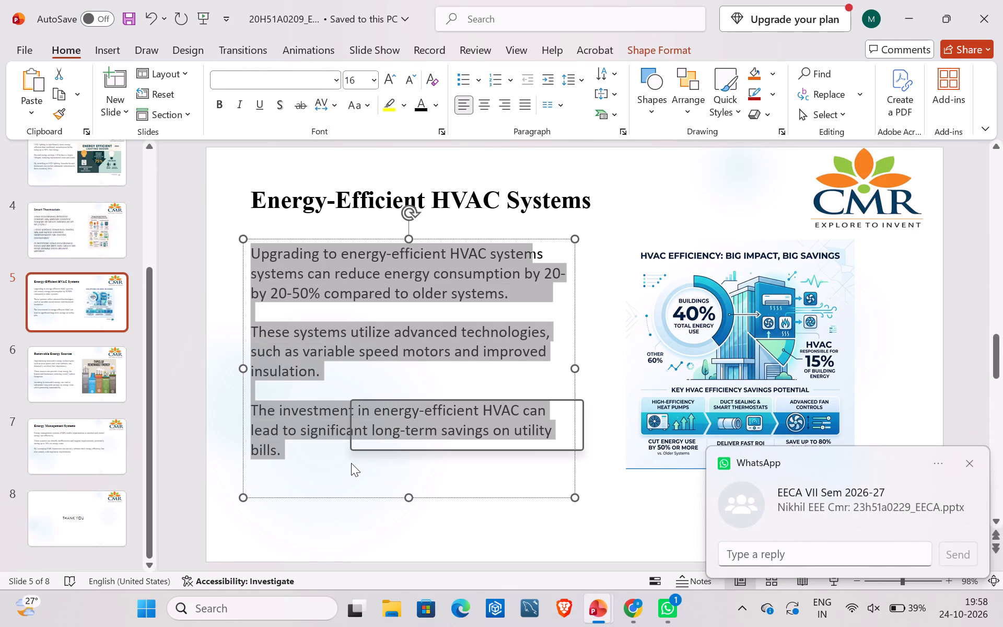
click(377, 409)
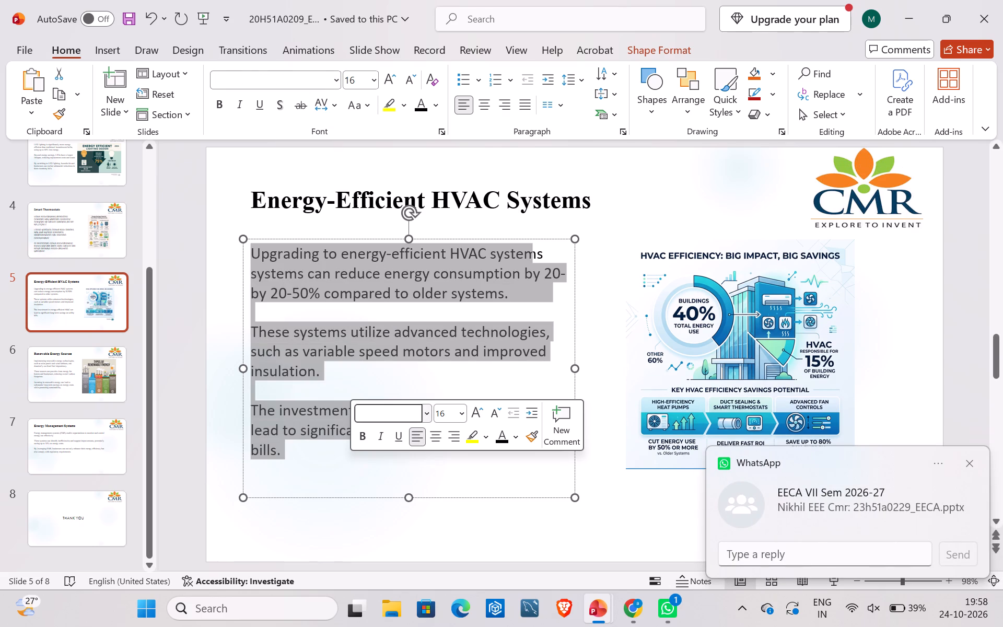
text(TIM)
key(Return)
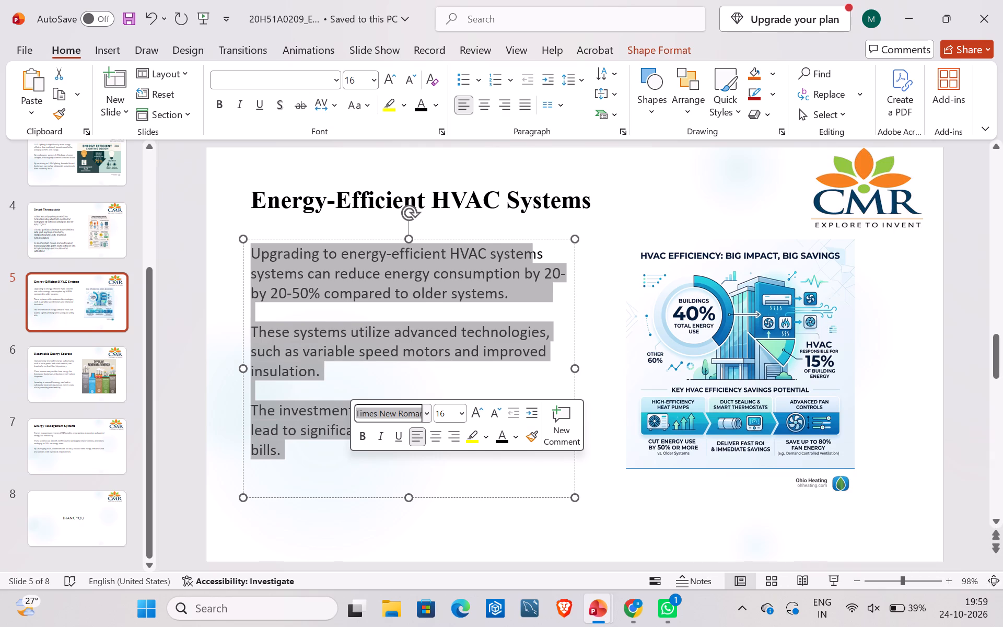
Go to slide 4, Smart Thermostats.
click(110, 247)
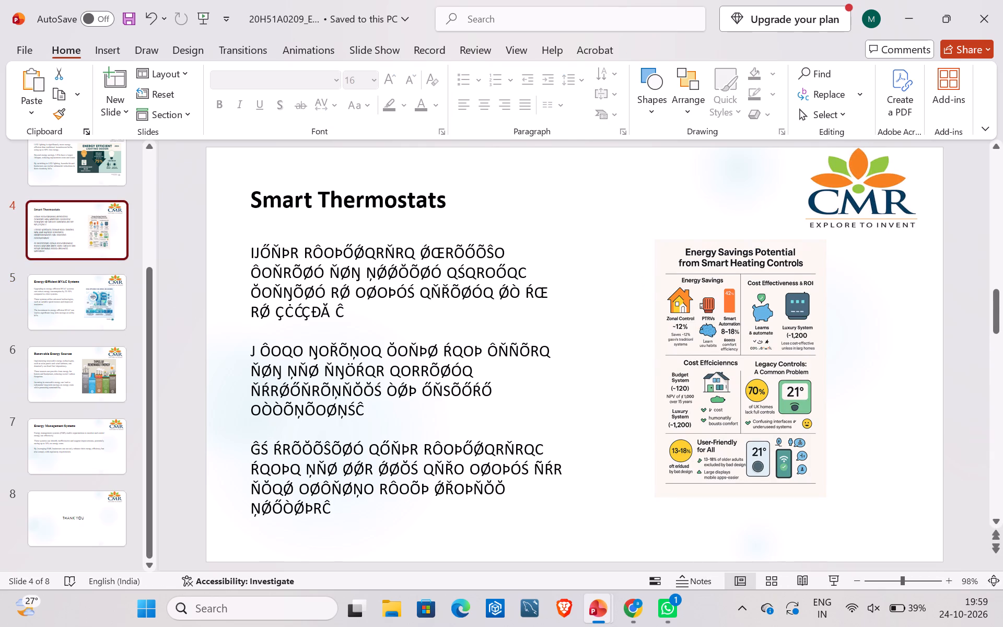
Set the font of the Smart Thermostats title on slide 4 to Times New Roman.
click(255, 201)
drag(255, 201, 432, 188)
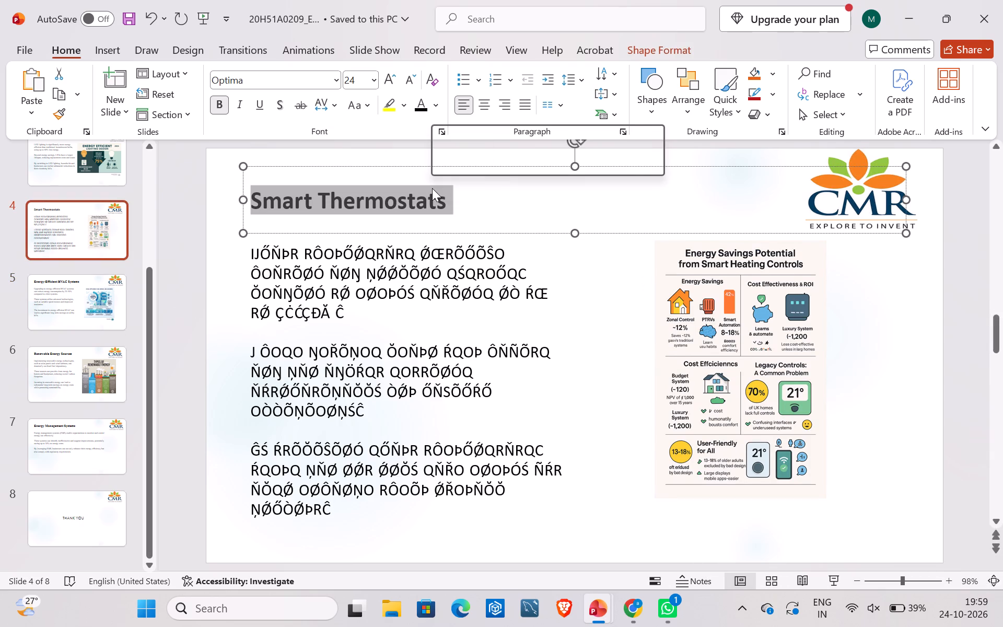
click(469, 134)
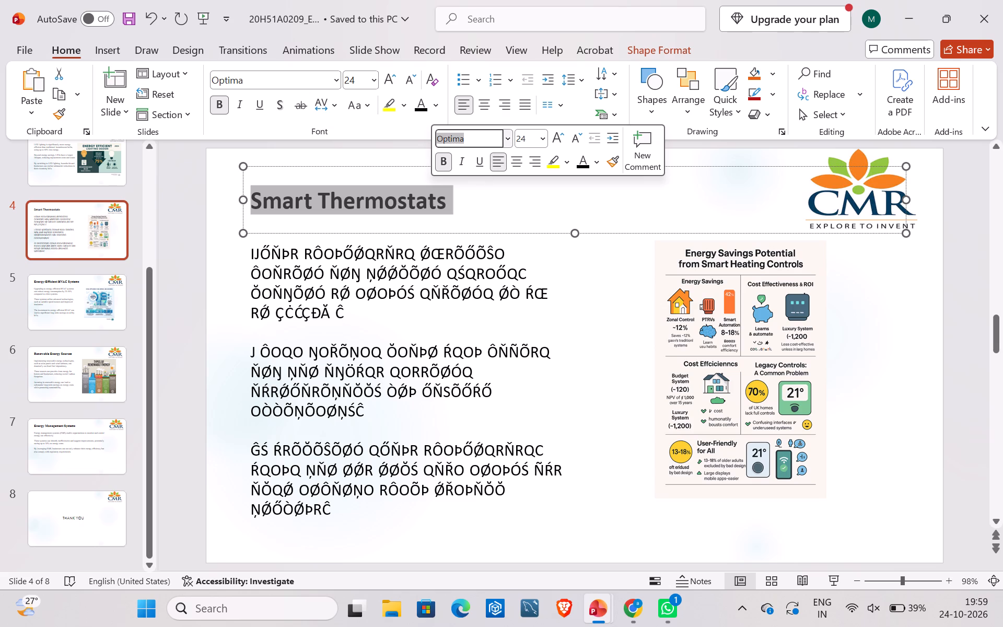
key(BackSpace)
key(t)
key(i)
key(Return)
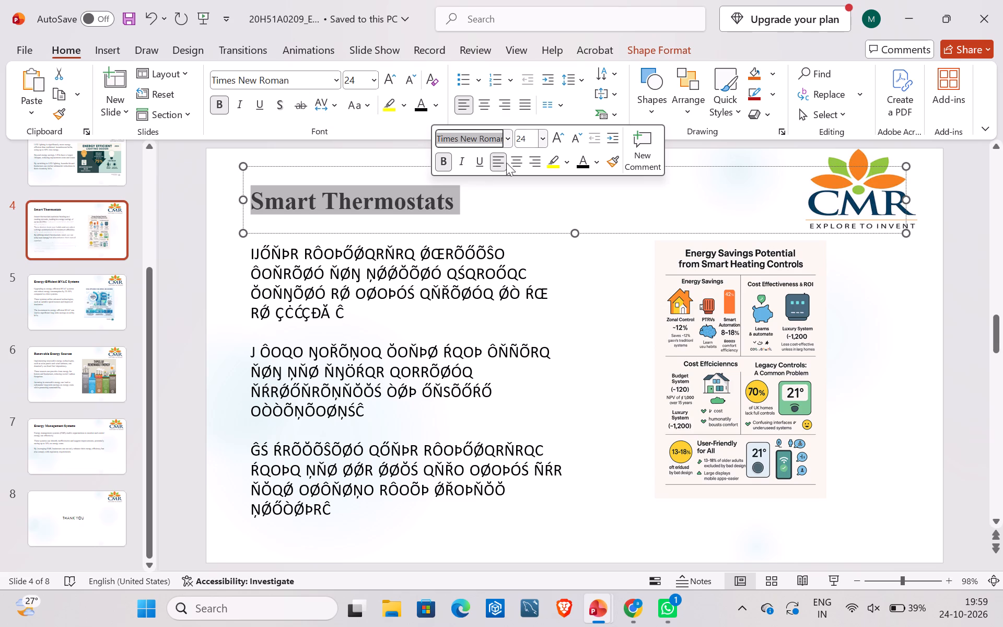
Set the font of the entire Smart Thermostats body text on slide 4 to Times New Roman.
click(328, 329)
drag(251, 256, 449, 533)
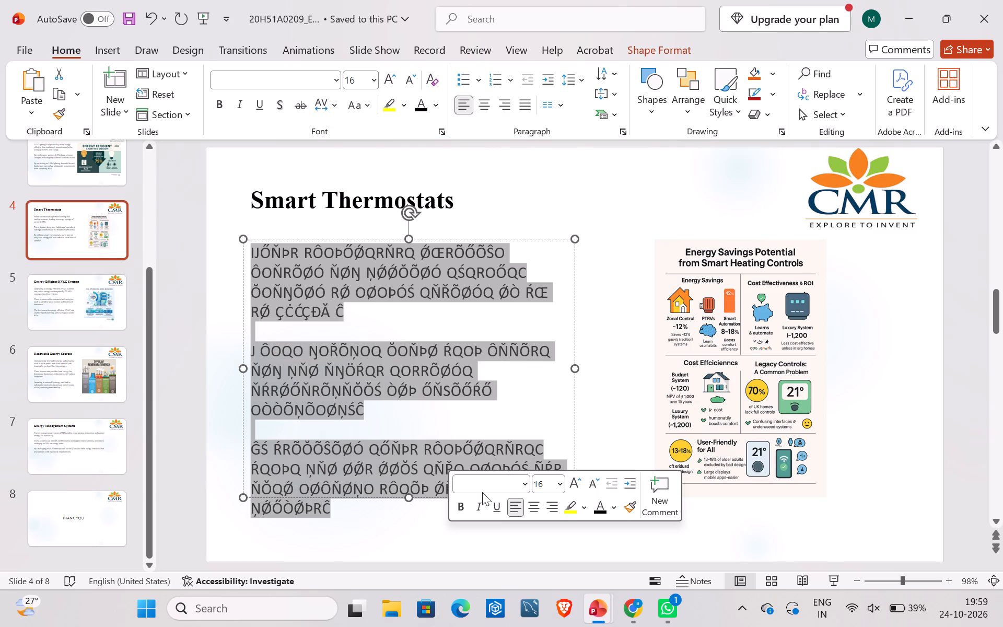
click(483, 481)
text(TIM)
key(Return)
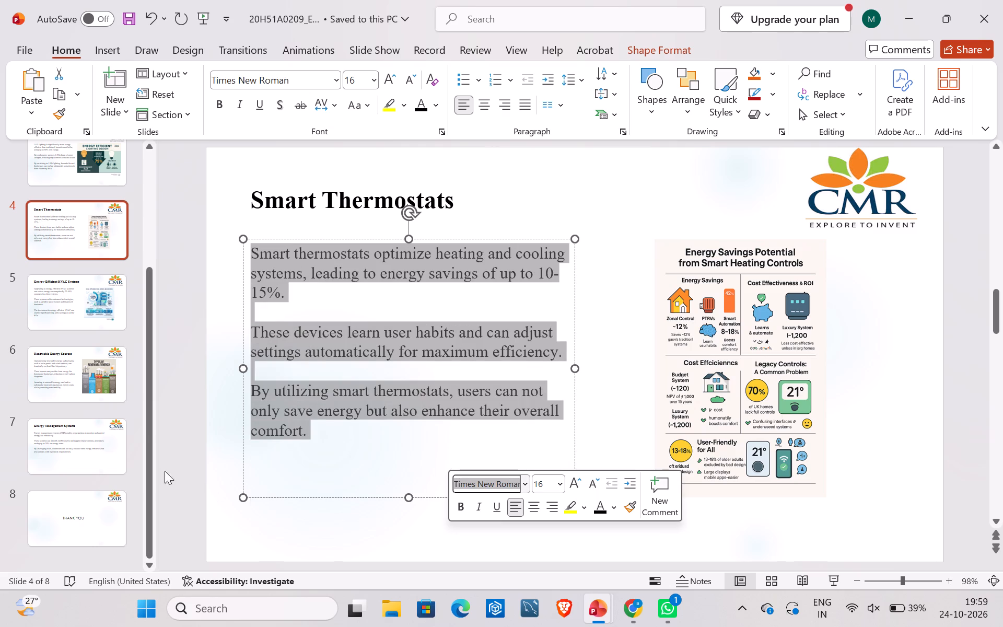
Set the font of the LED Lighting title on slide 3 to Times New Roman.
scroll(94, 331, up, 1)
click(92, 293)
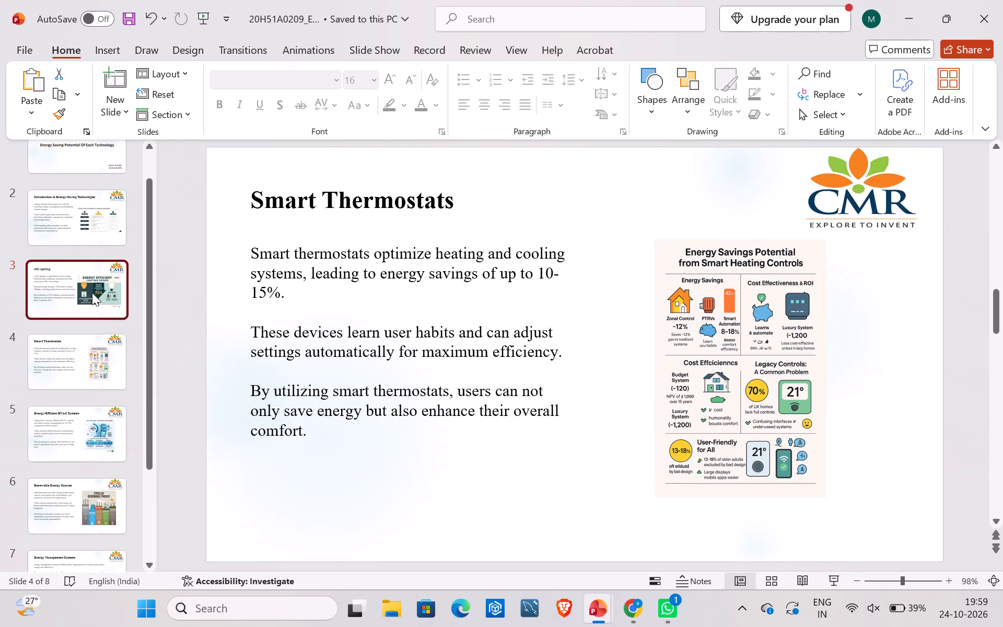
click(266, 210)
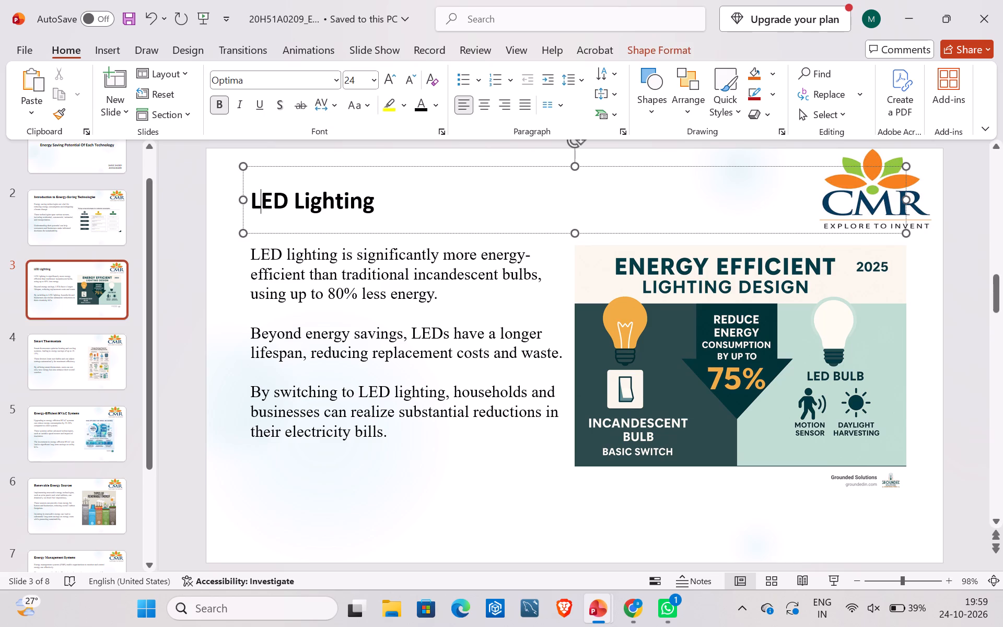
drag(252, 203, 363, 208)
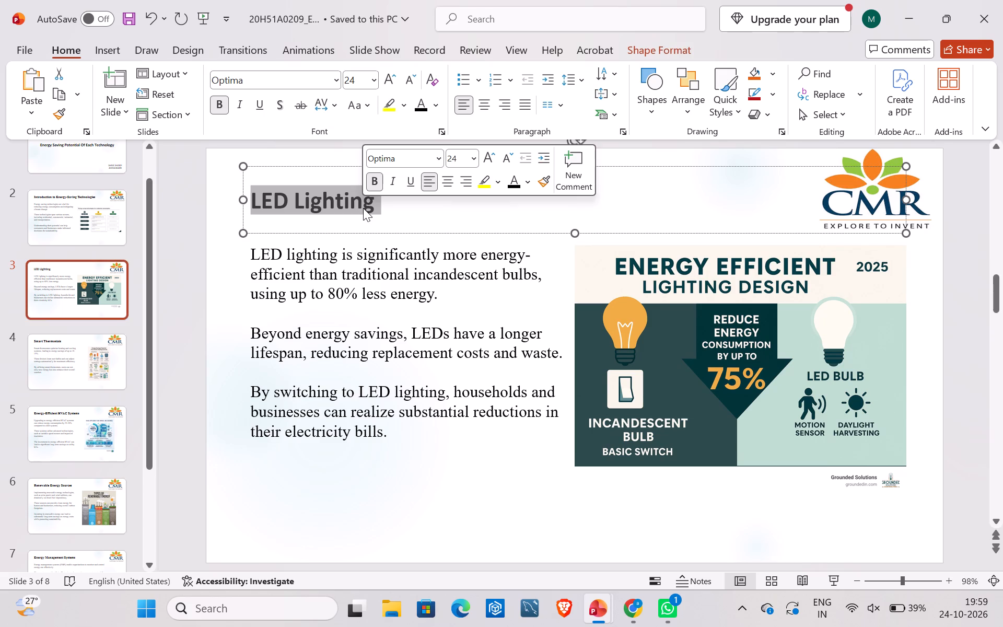
click(404, 156)
key(BackSpace)
key(y)
key(BackSpace)
text(TI)
key(BackSpace)
key(BackSpace)
key(BackSpace)
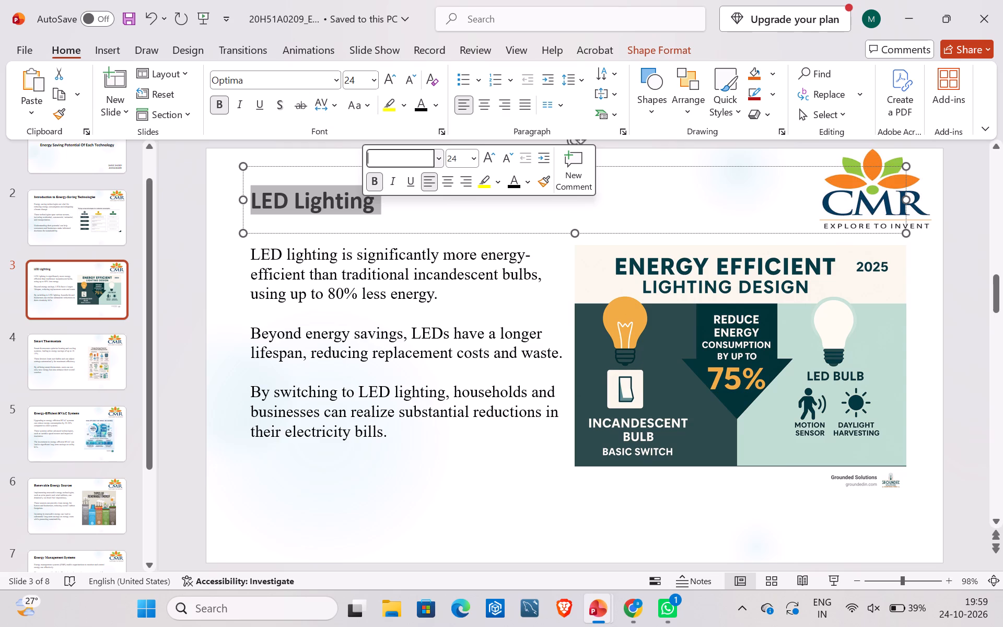
text(TI)
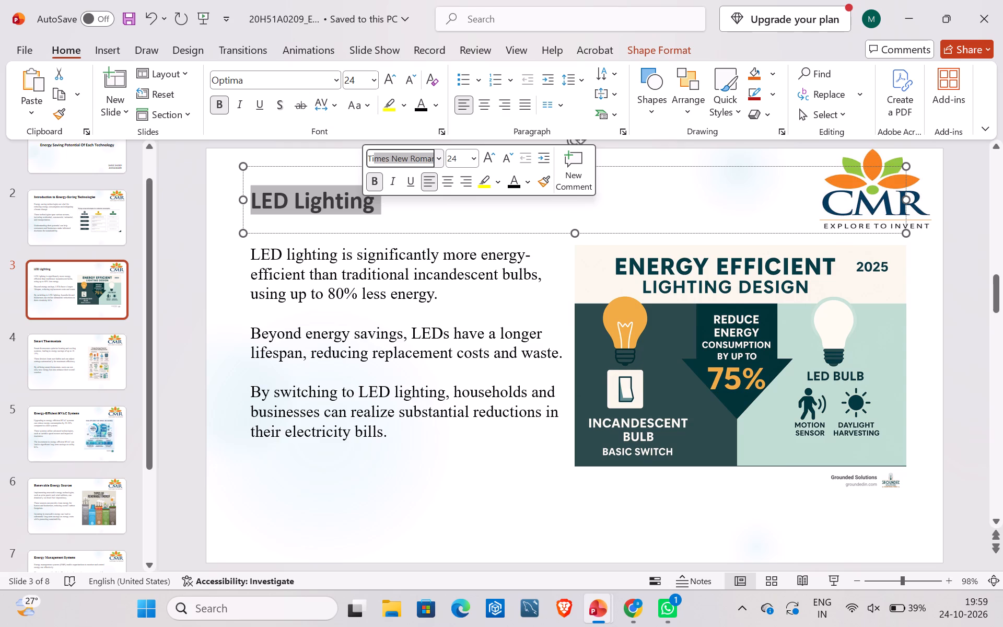
key(Return)
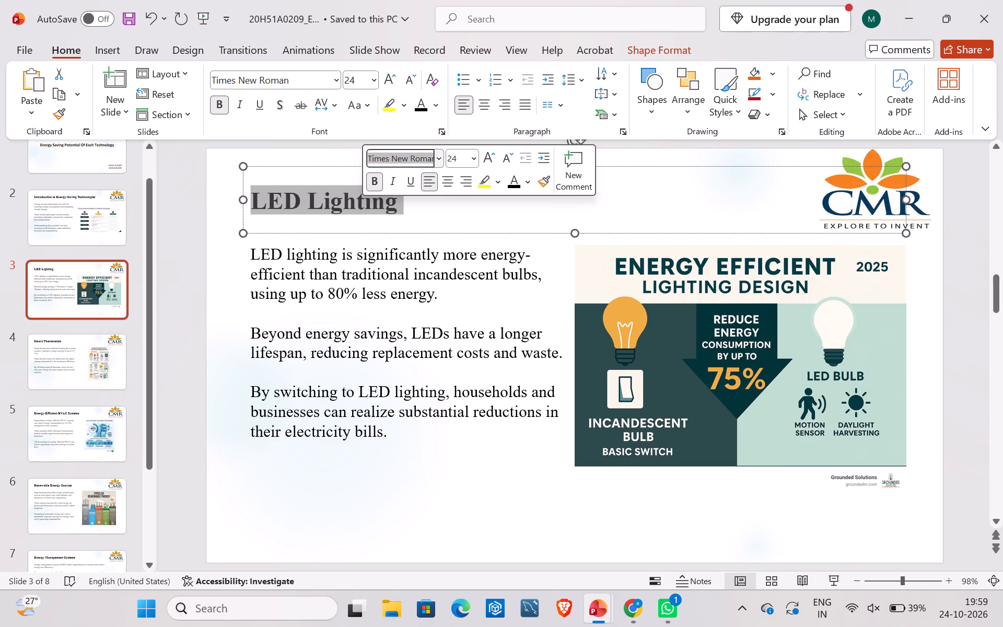
Check the font of the LED Lighting body text on slide 3 and of the title and body text on slide 2.
drag(274, 288, 259, 252)
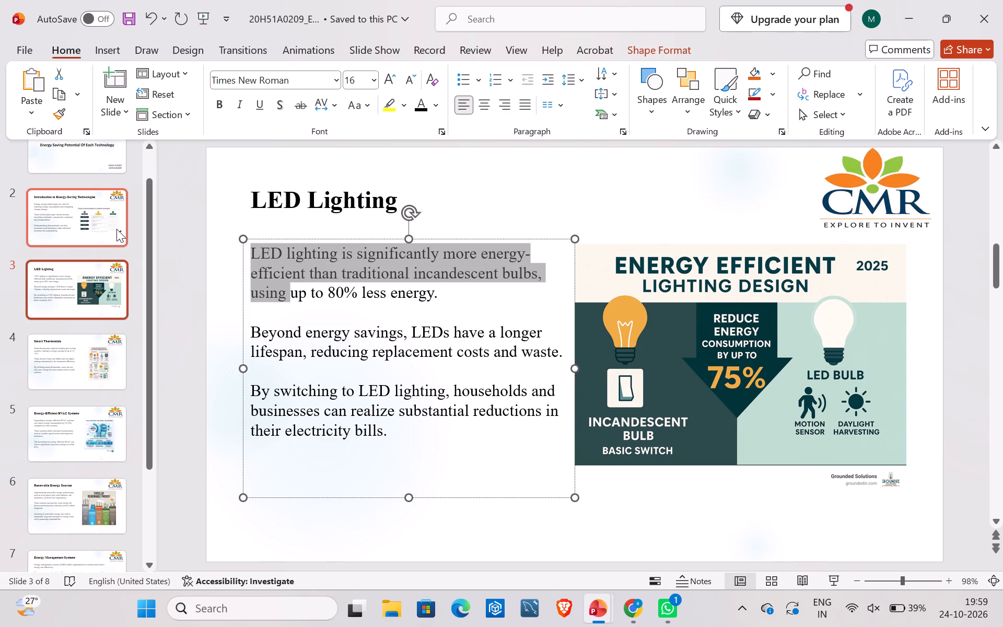
click(112, 227)
click(289, 200)
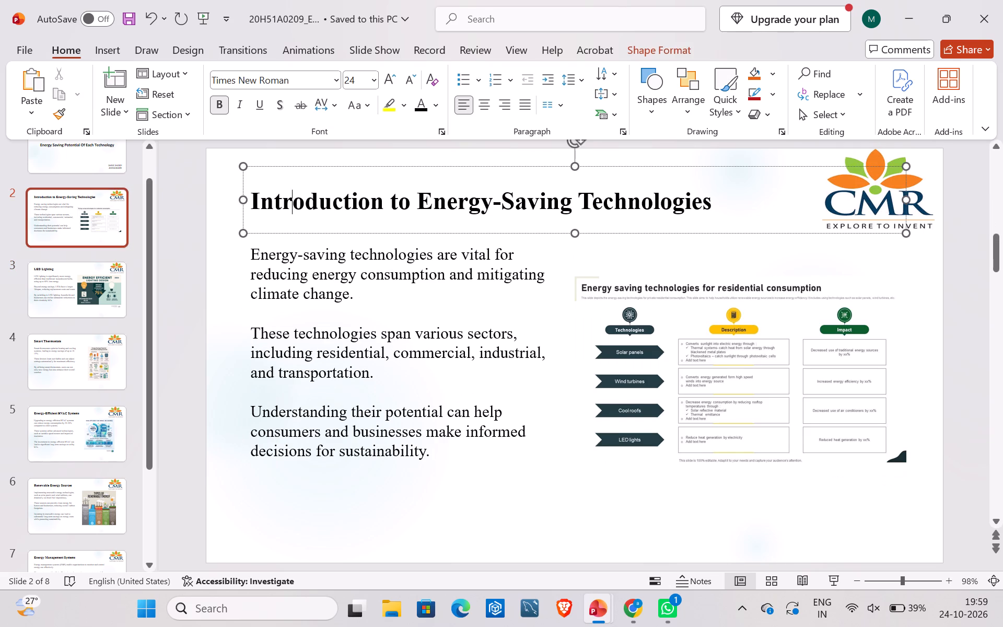
click(289, 252)
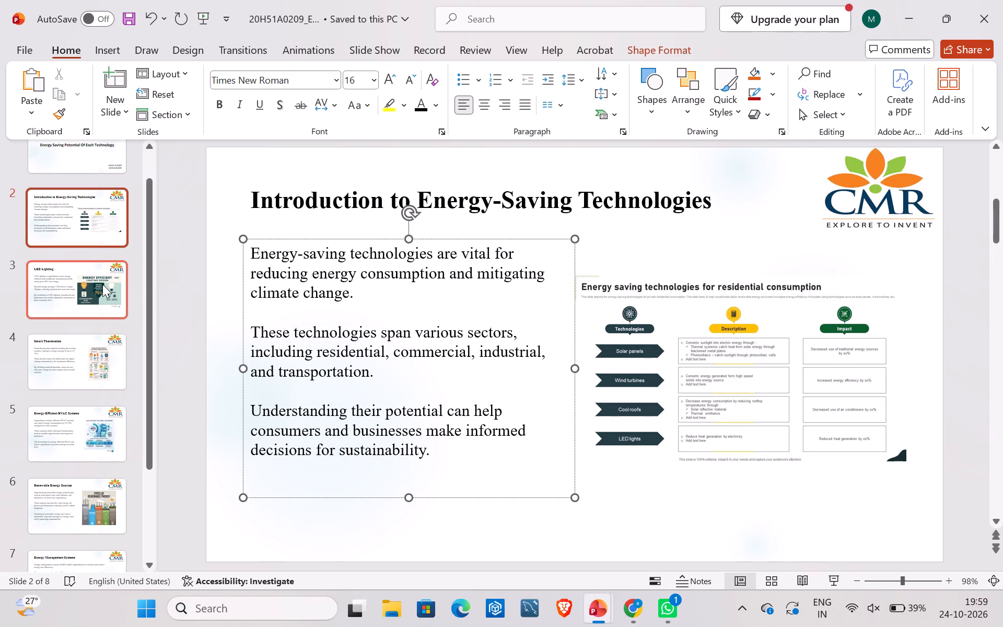
Set the font of the main title, Energy Saving Potential Of Each Technology, on slide 1 to Times New Roman.
scroll(102, 284, up, 1)
click(89, 192)
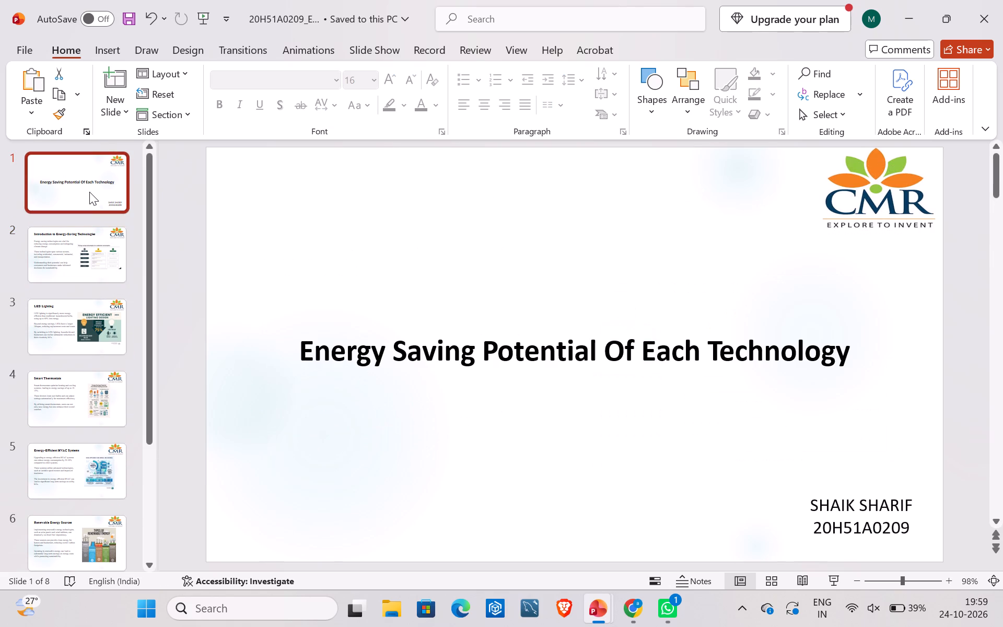
click(306, 345)
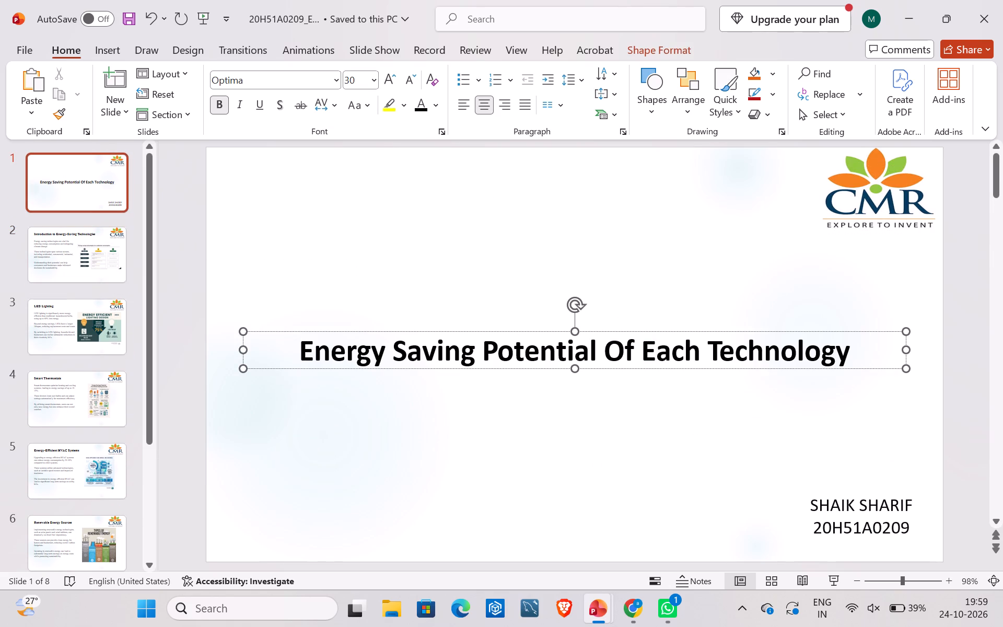
drag(302, 352, 785, 353)
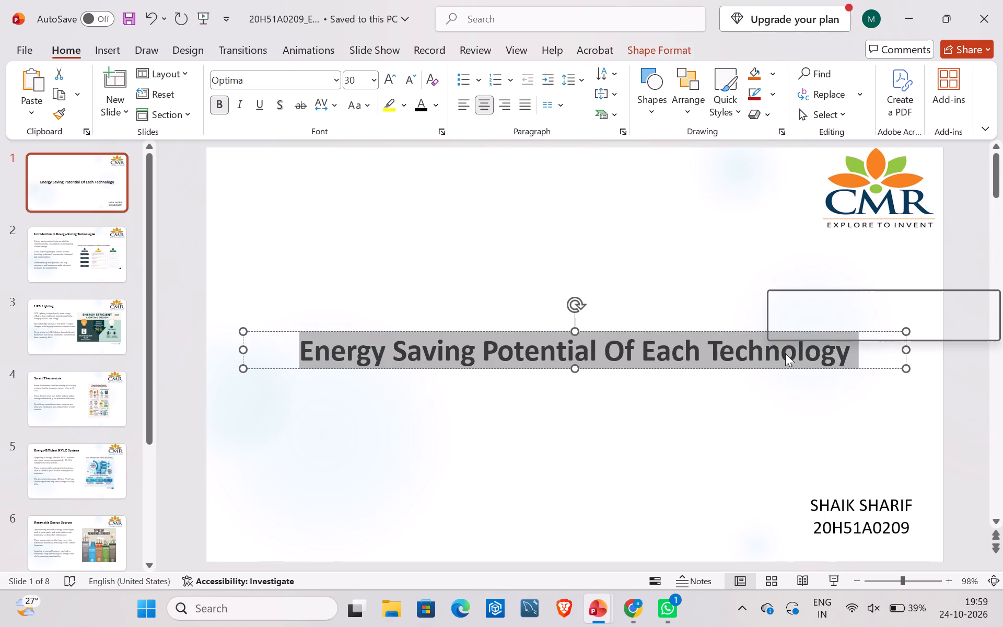
click(819, 306)
key(BackSpace)
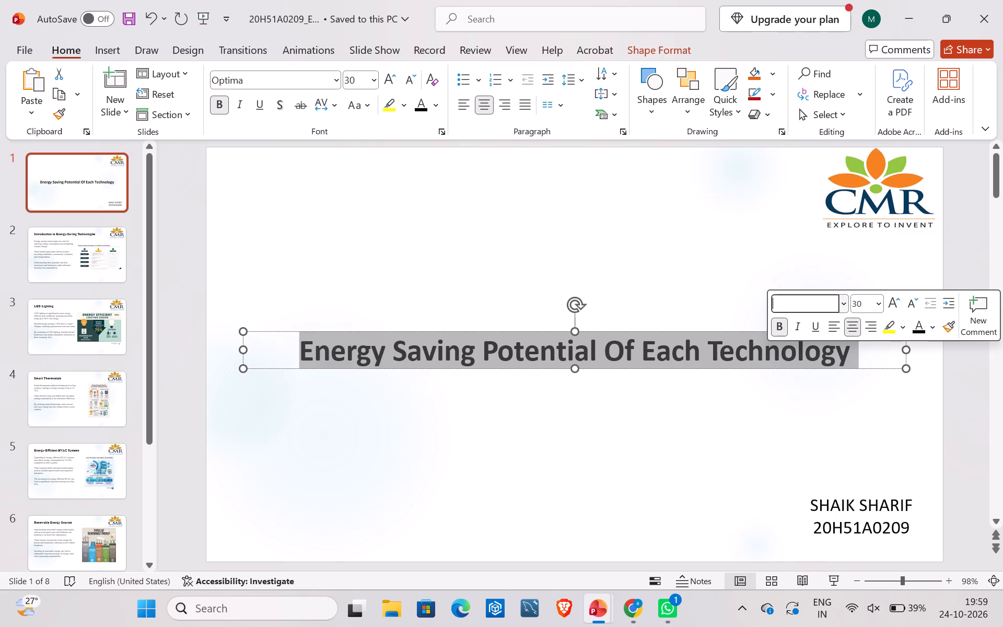
key(t)
key(i)
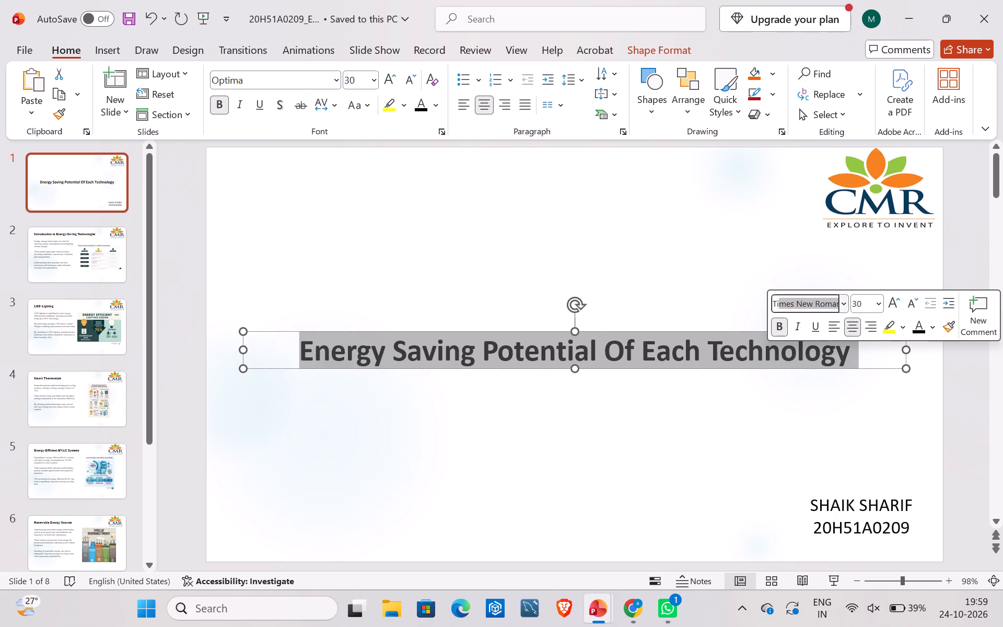
key(Return)
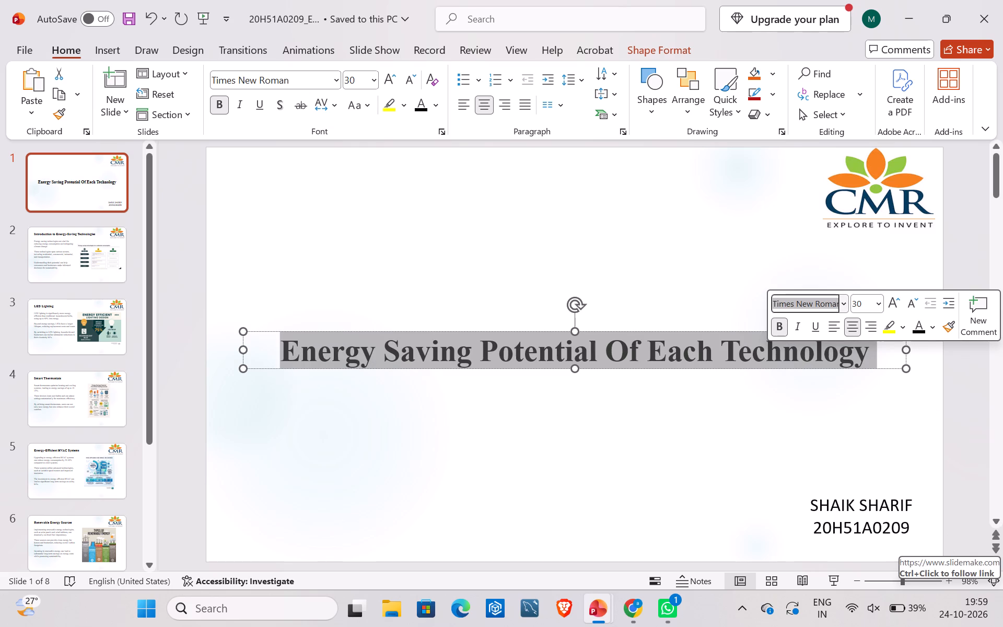
Set the font of the student name and roll number on slide 1 to Times New Roman.
click(896, 526)
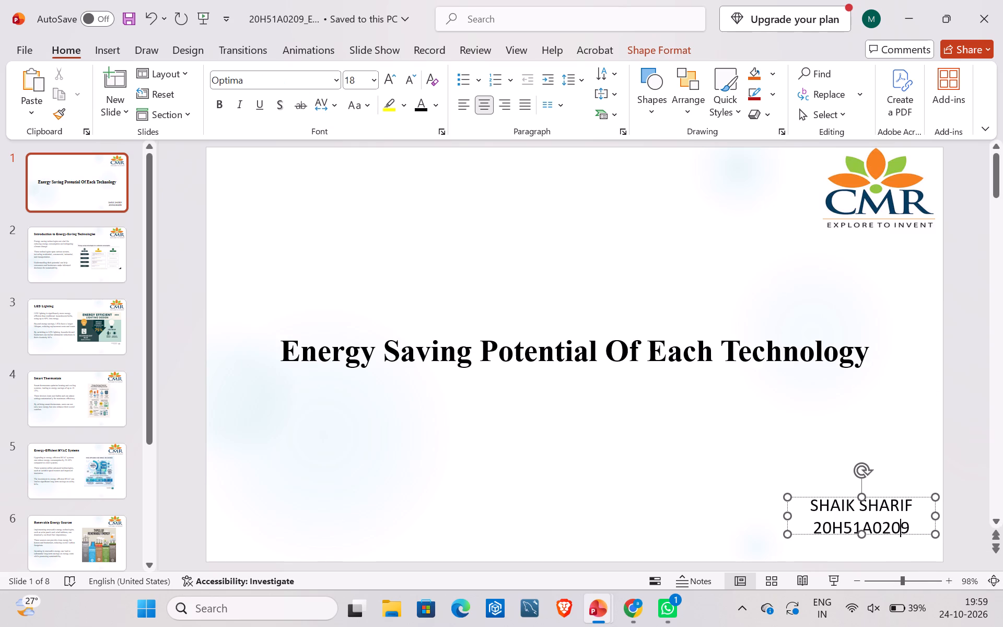
click(917, 527)
drag(909, 526, 818, 508)
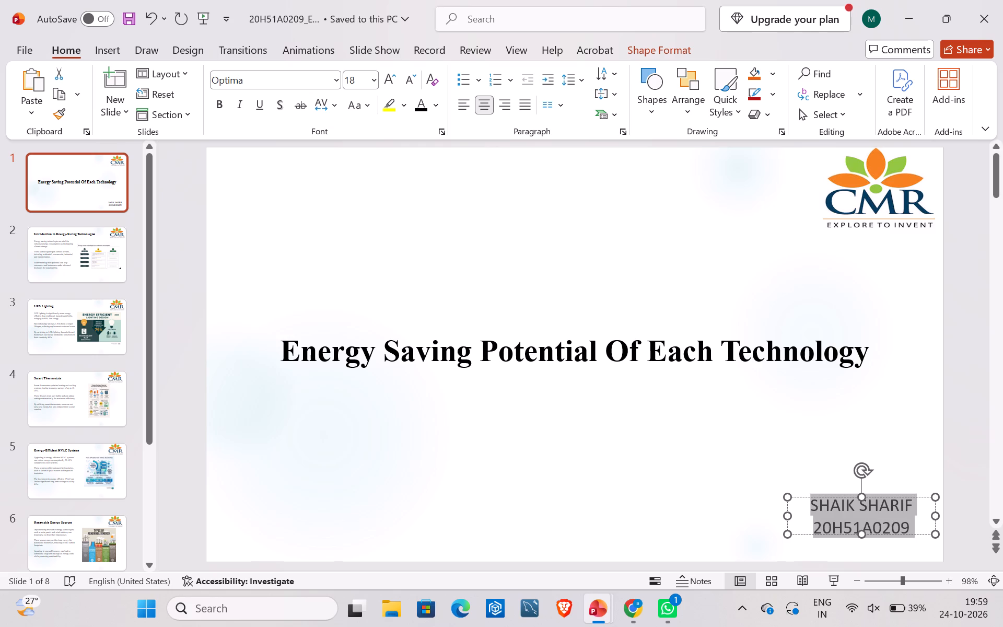
drag(818, 508, 809, 503)
click(811, 452)
key(BackSpace)
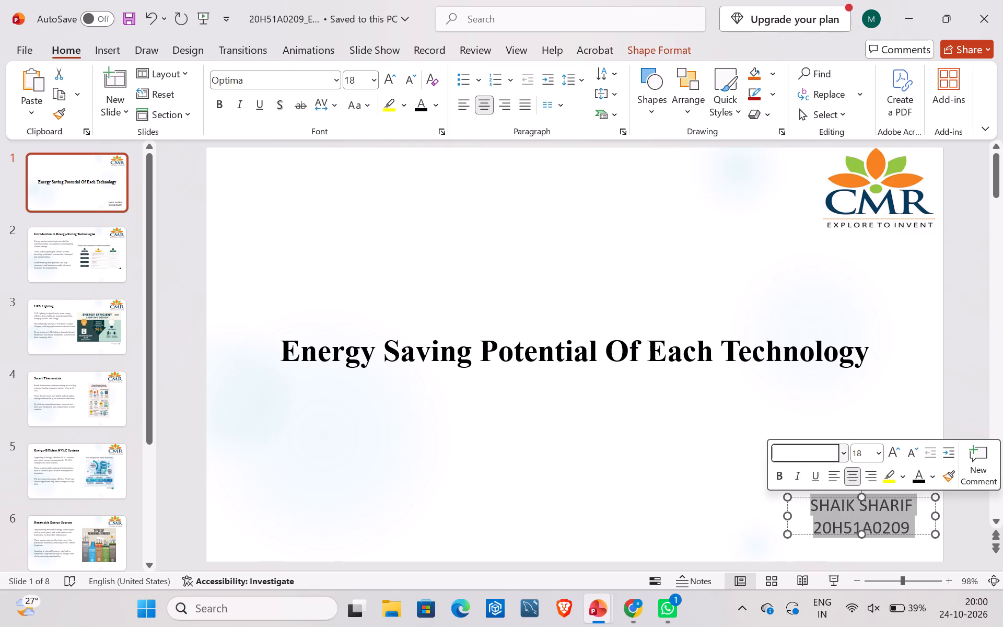
text(TI)
key(Return)
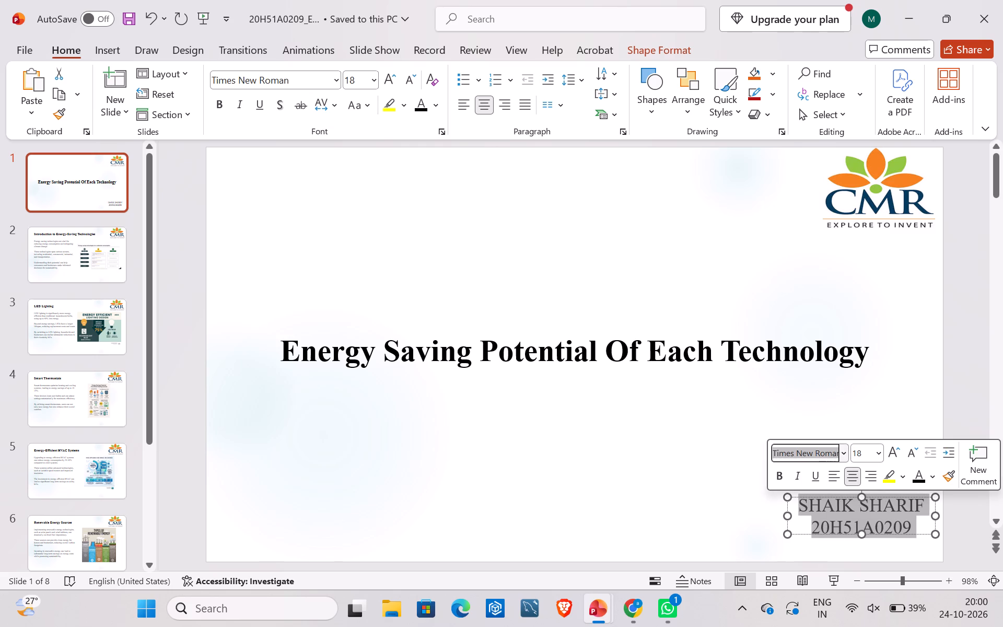
click(528, 487)
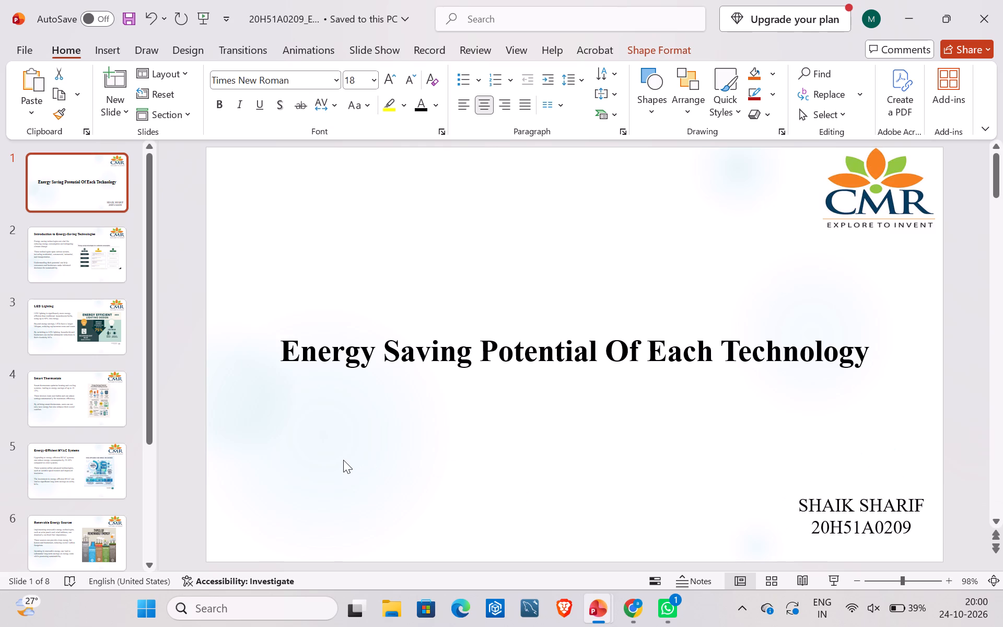
Check the font of the Smart Thermostats body text and title on slide 4.
click(100, 402)
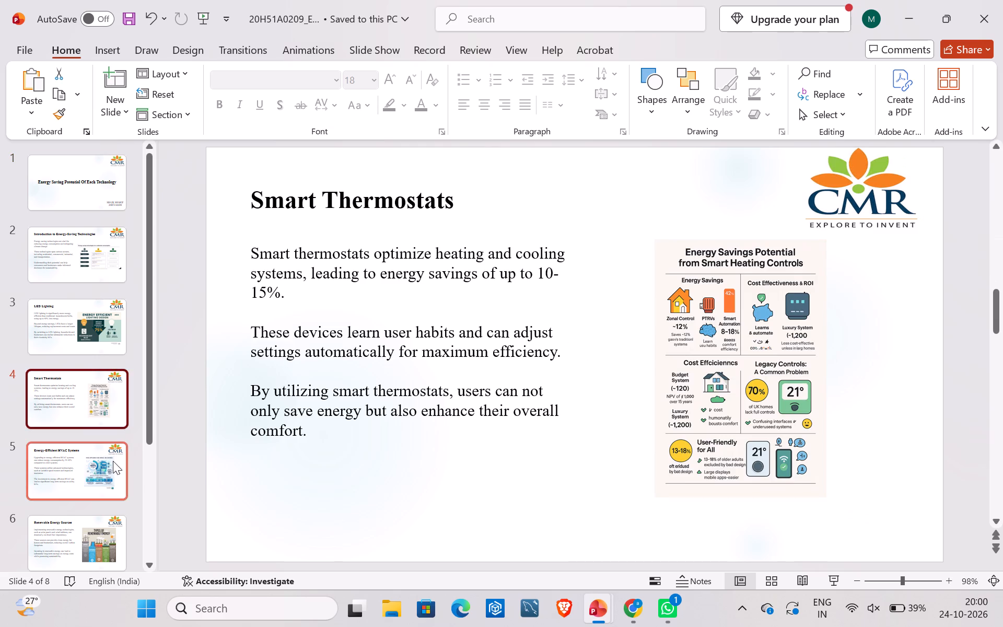
click(314, 299)
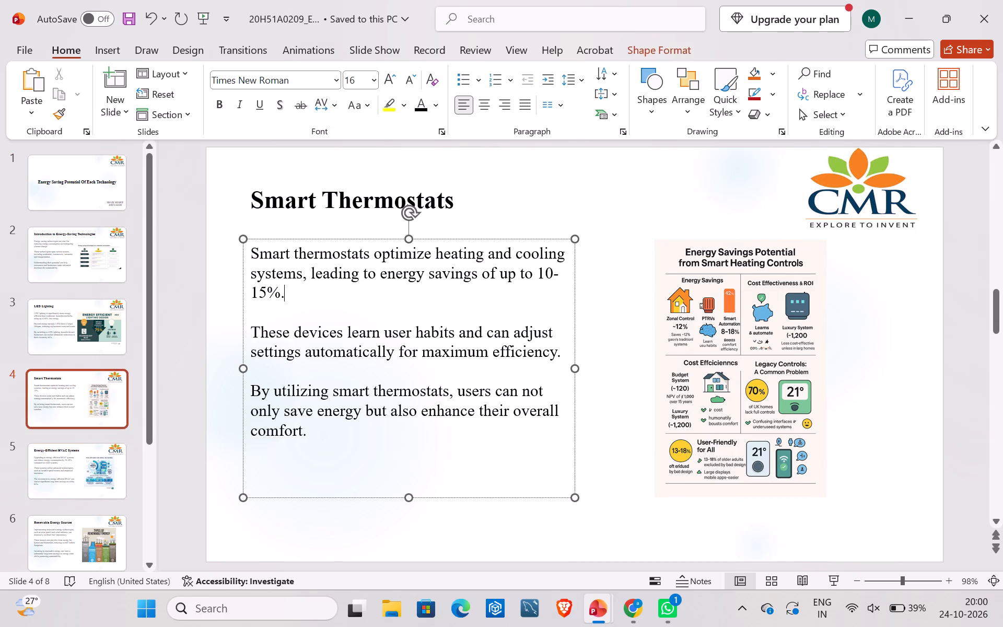
click(333, 200)
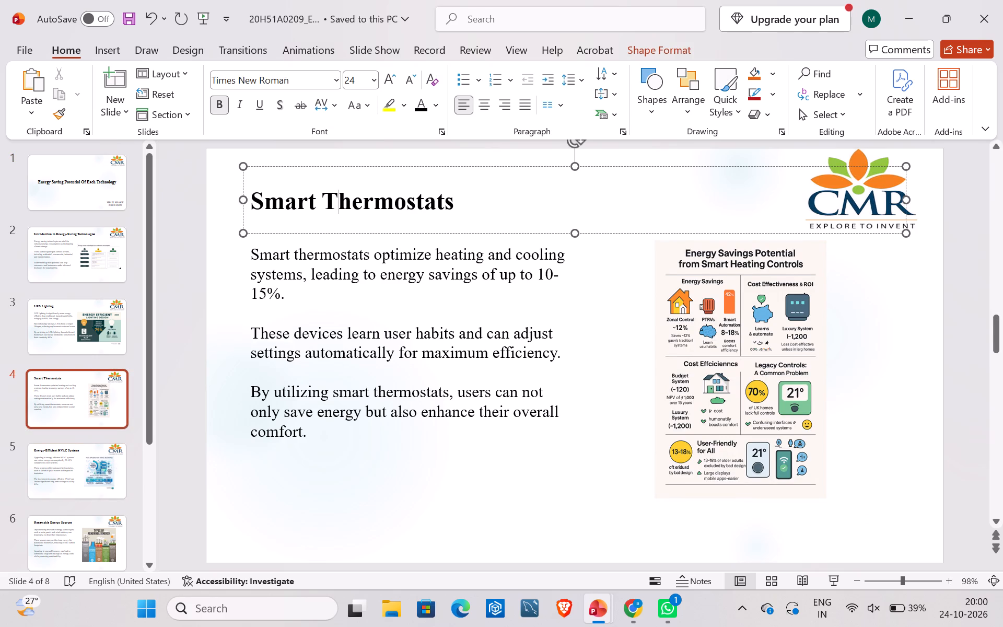
Save the restyled Energy Saving Potential Of Each Technology presentation.
key(ctrl+s)
Switch to File Explorer and copy the just-saved roll-number _EECA presentation file from the recent files.
click(390, 605)
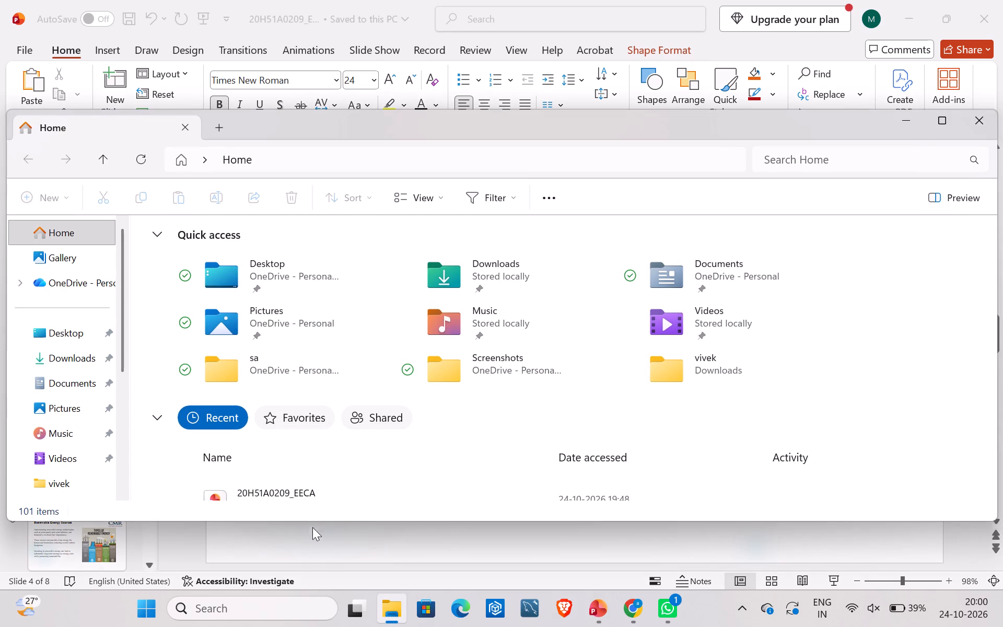
scroll(318, 490, down, 1)
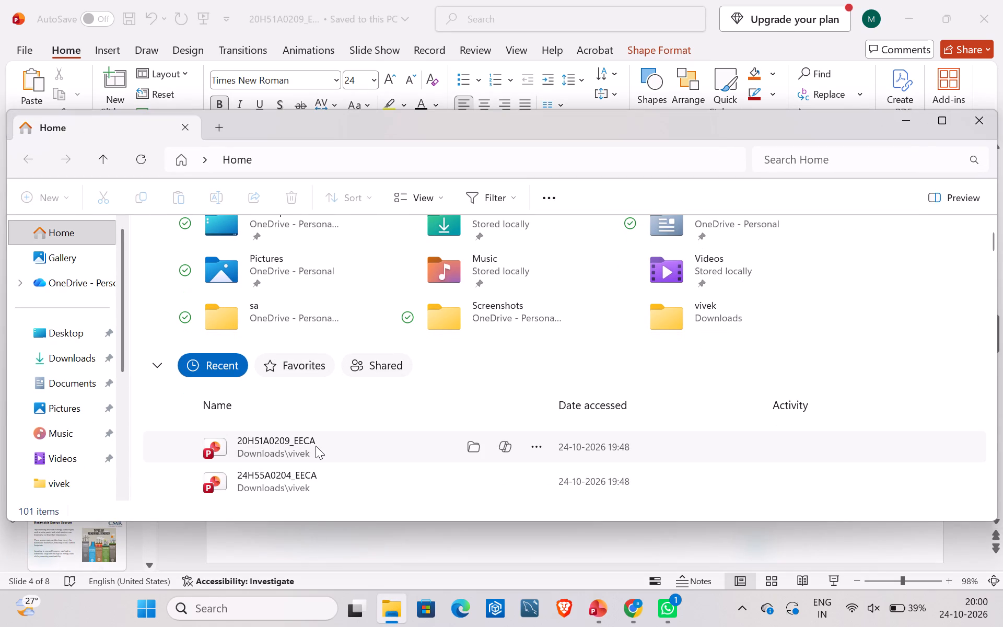
scroll(316, 446, down, 1)
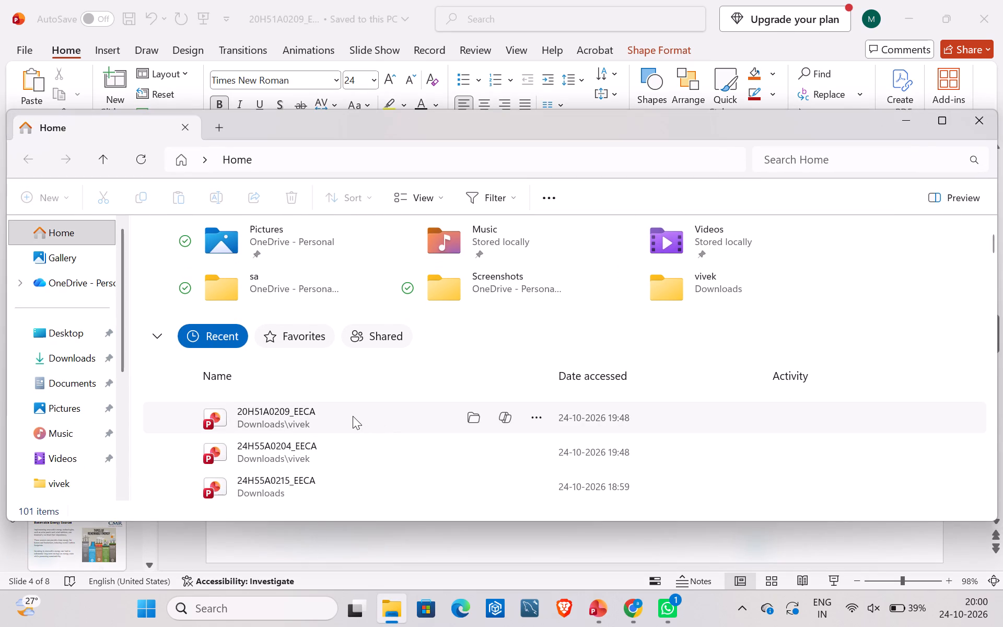
right_click(328, 416)
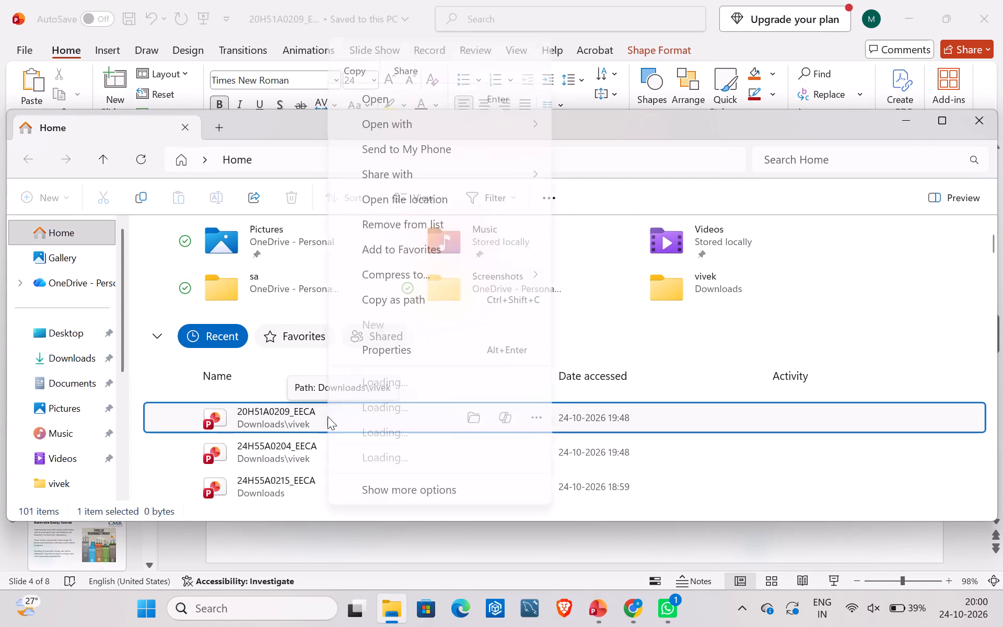
click(361, 67)
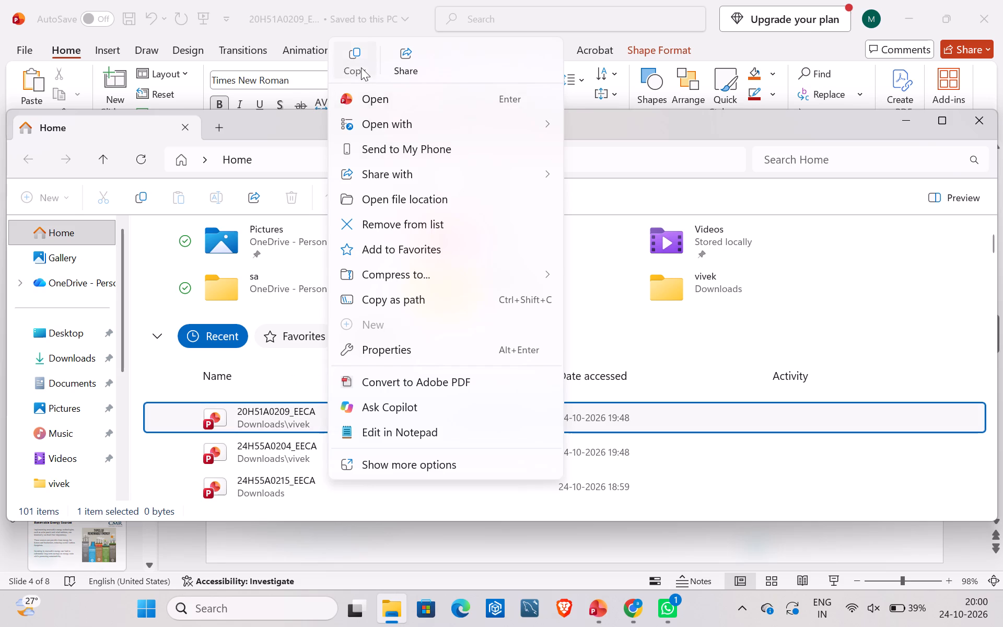
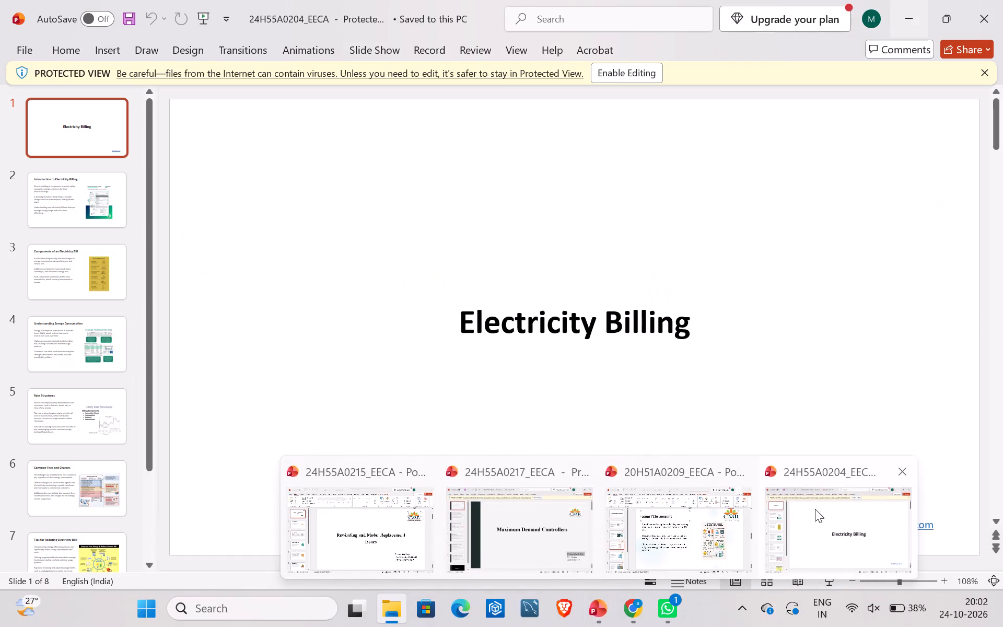
click(817, 510)
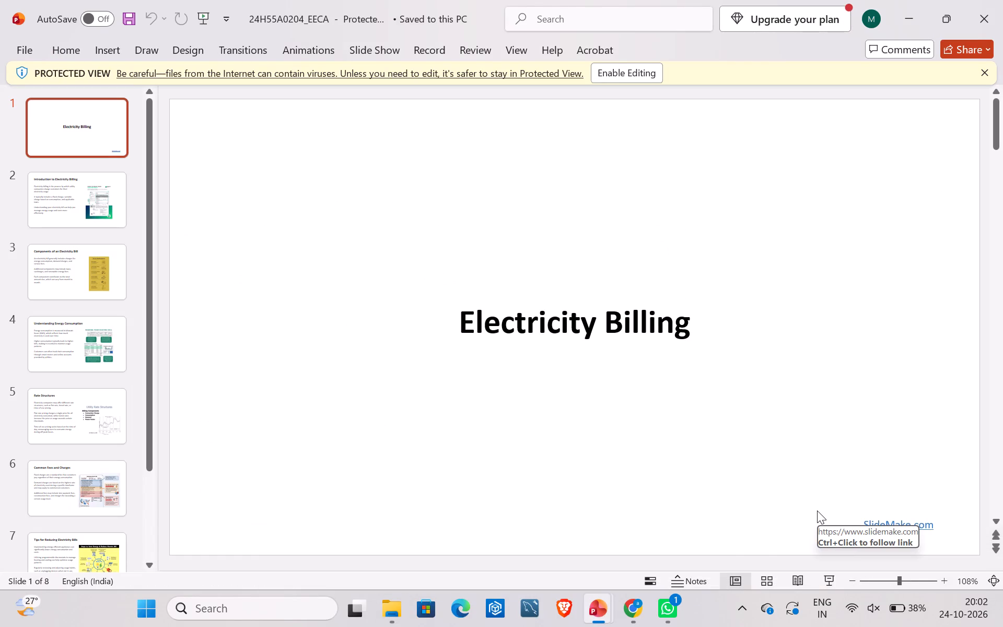
click(587, 333)
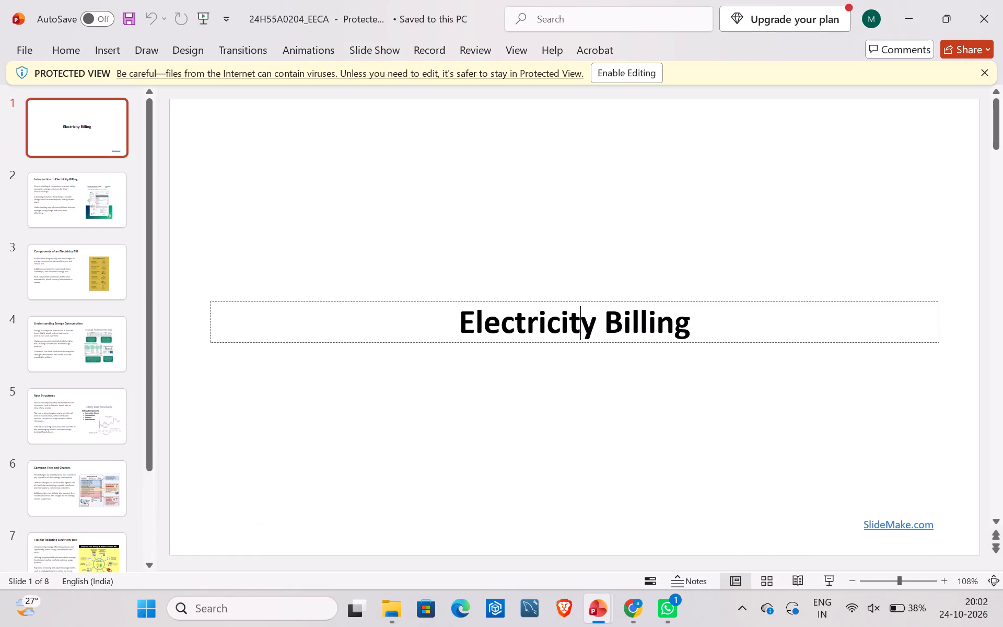
click(615, 71)
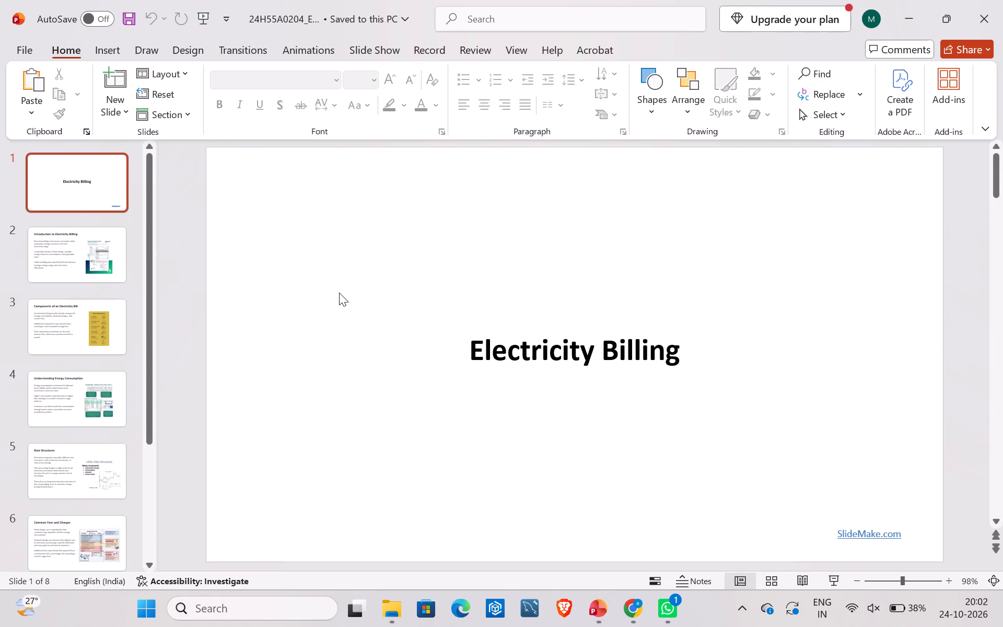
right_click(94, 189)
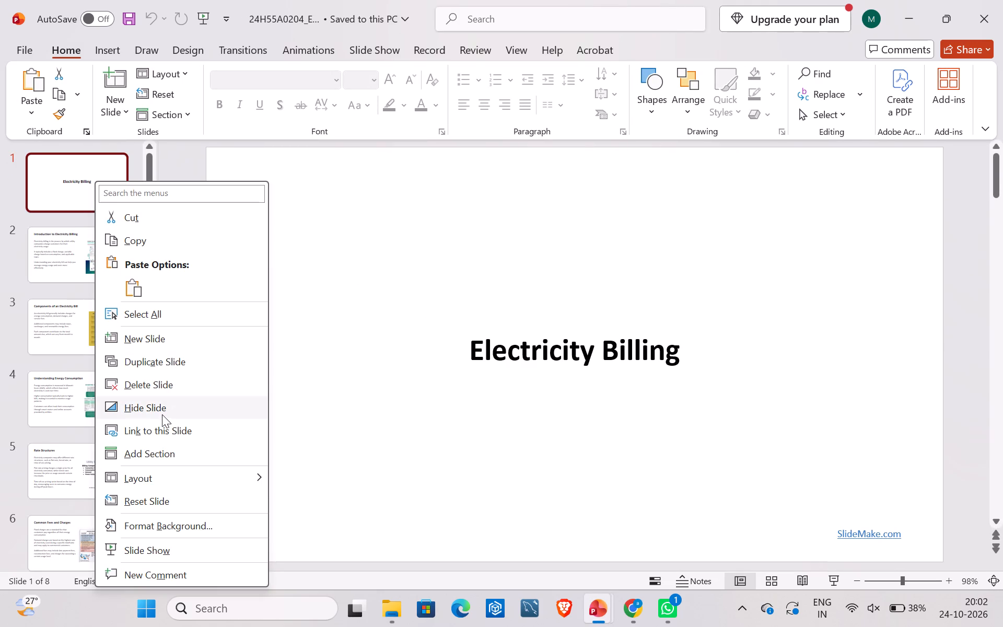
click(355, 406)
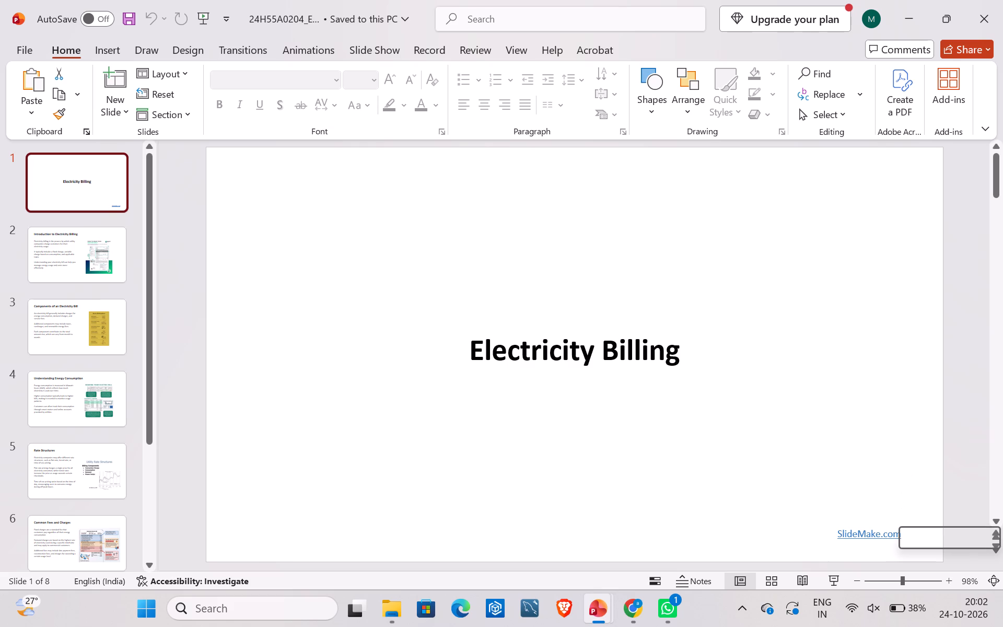
Delete the SlideMake.com link text from the text box at the lower right of slide 1.
click(886, 535)
click(907, 533)
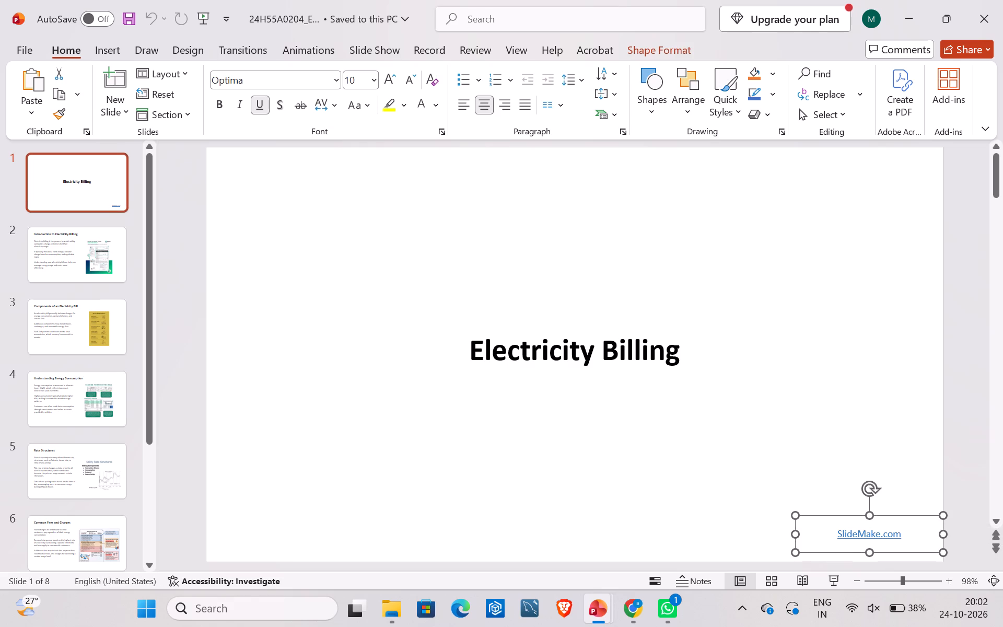
click(901, 533)
key(BackSpace)
key(BackSpace)
key(BackSpace)
key(BackSpace)
key(BackSpace)
key(BackSpace)
key(BackSpace)
key(BackSpace)
key(BackSpace)
key(BackSpace)
key(BackSpace)
key(BackSpace)
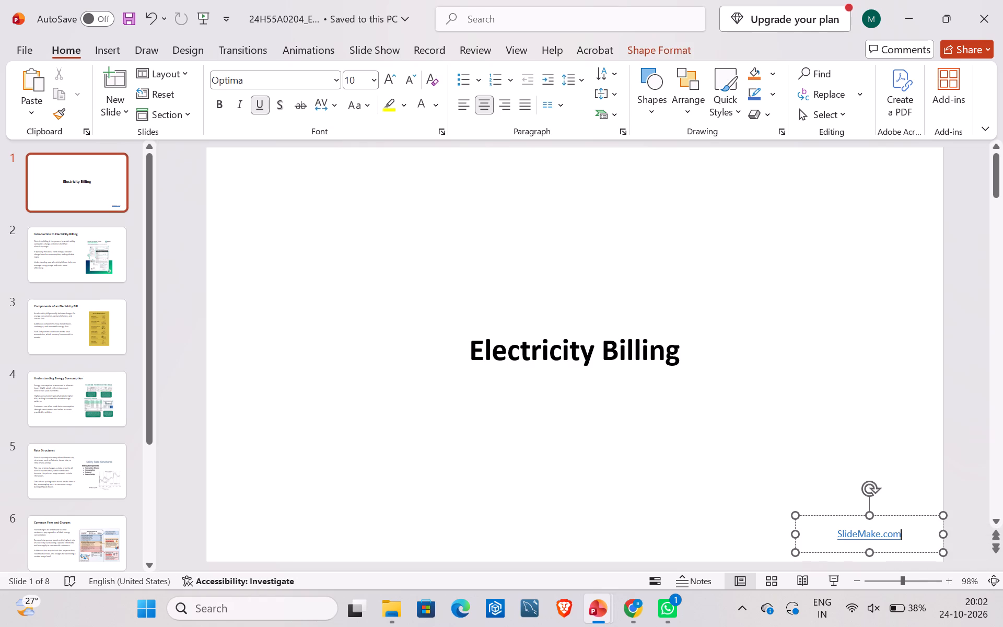
key(BackSpace)
key(BackSpace)
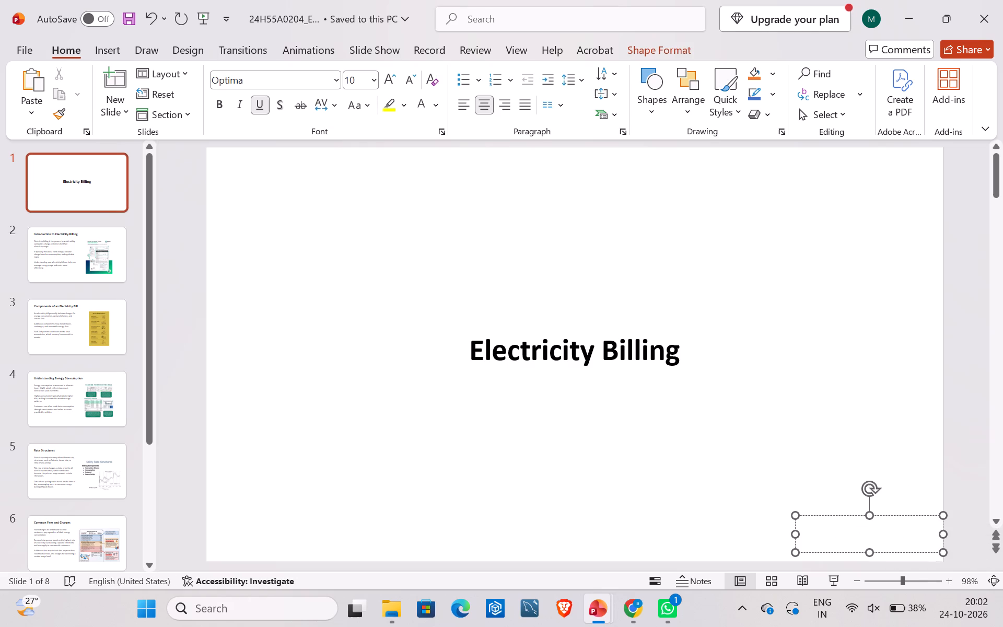
Set the emptied text box on slide 1 to Times New Roman and increase its font size to 10.5.
click(289, 79)
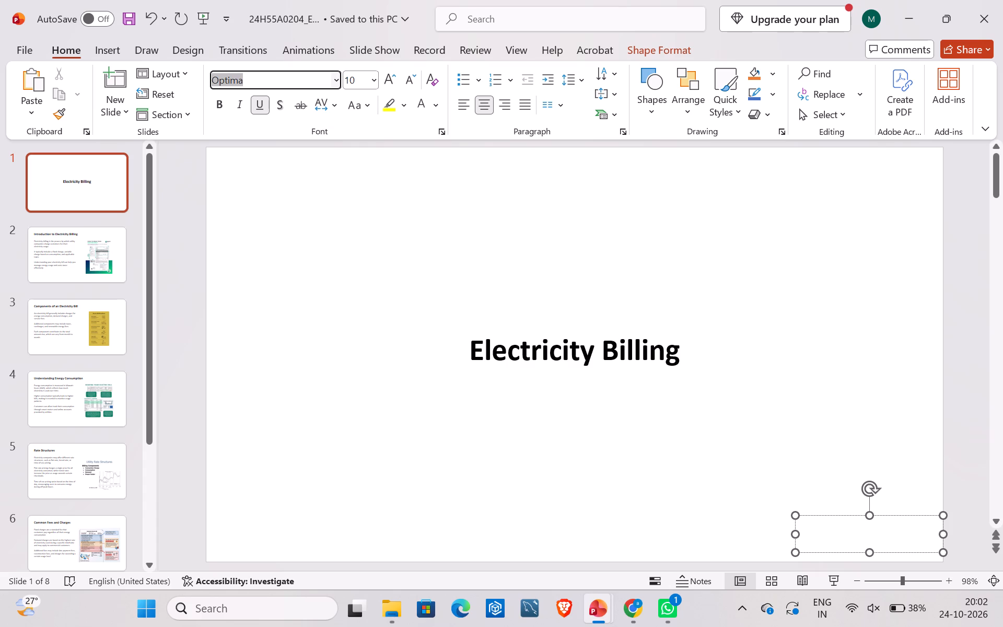
key(BackSpace)
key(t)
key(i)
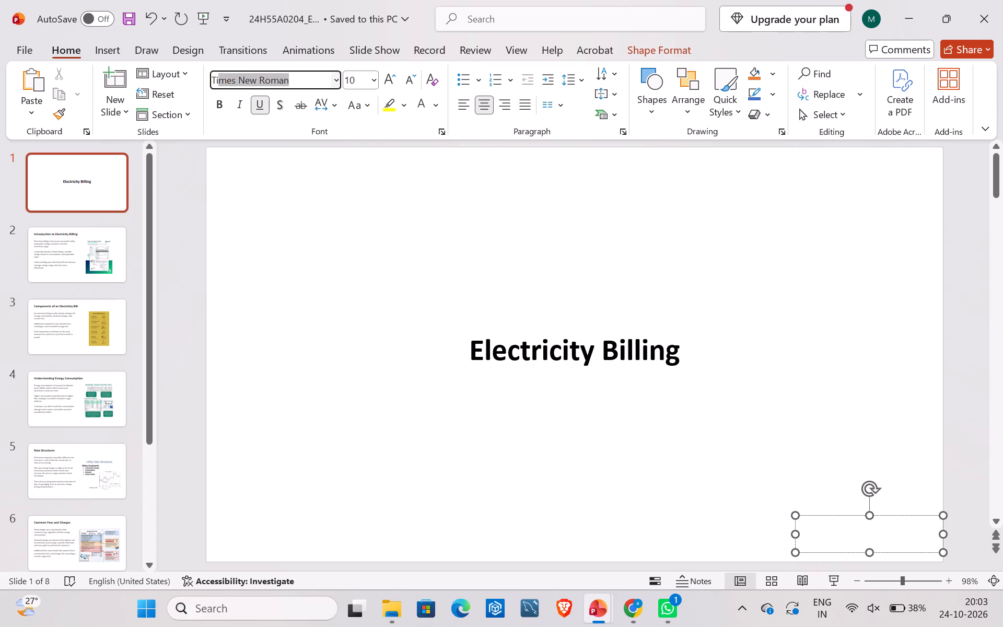
key(Return)
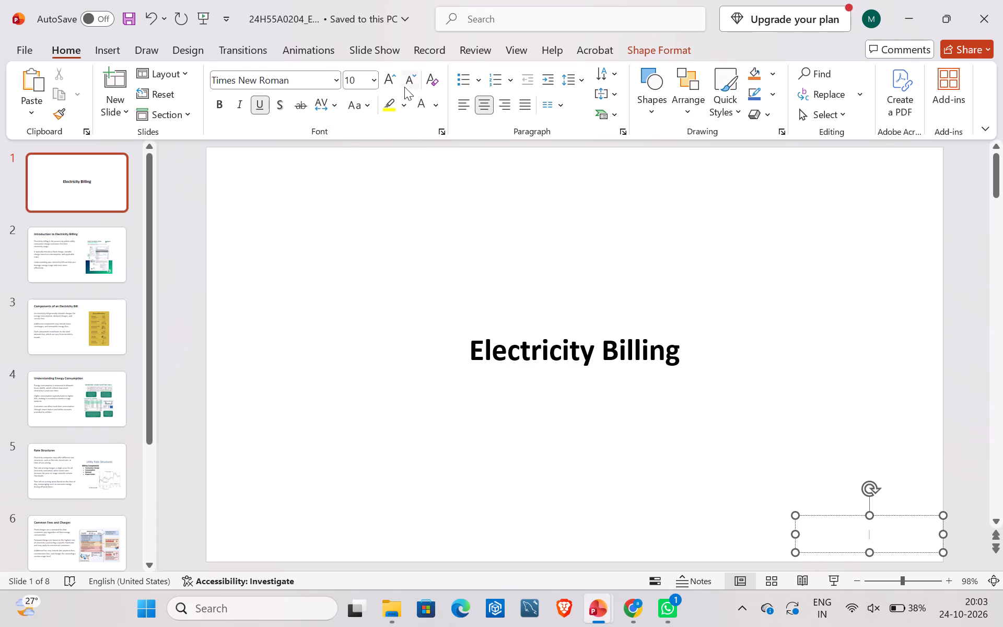
click(386, 84)
click(386, 84)
Enter the student's name and, on a second line, the roll number in the emptied text box on slide 1.
click(879, 536)
click(864, 533)
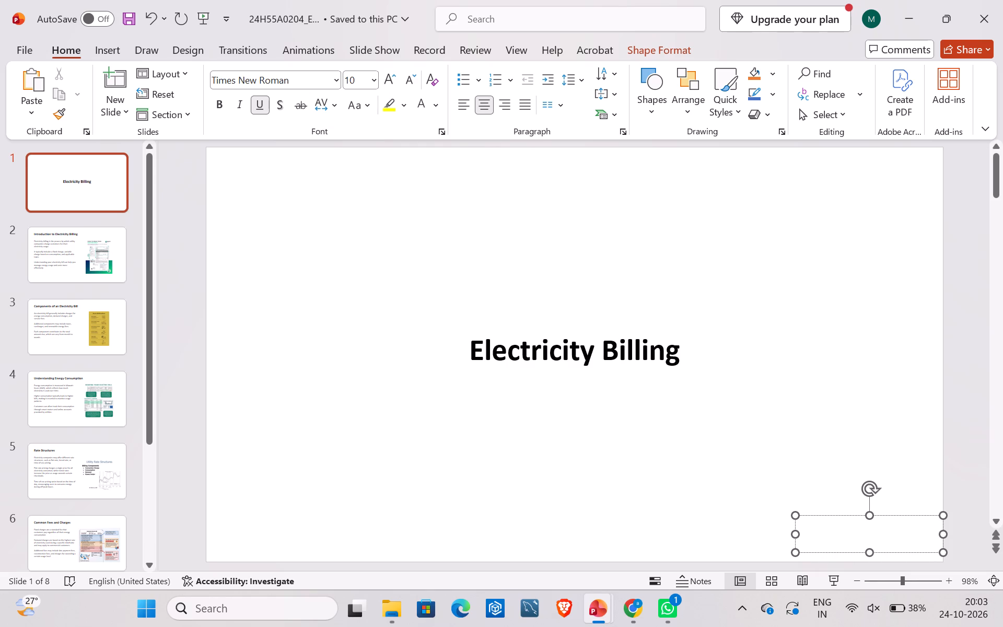
click(872, 531)
click(821, 540)
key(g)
key(BackSpace)
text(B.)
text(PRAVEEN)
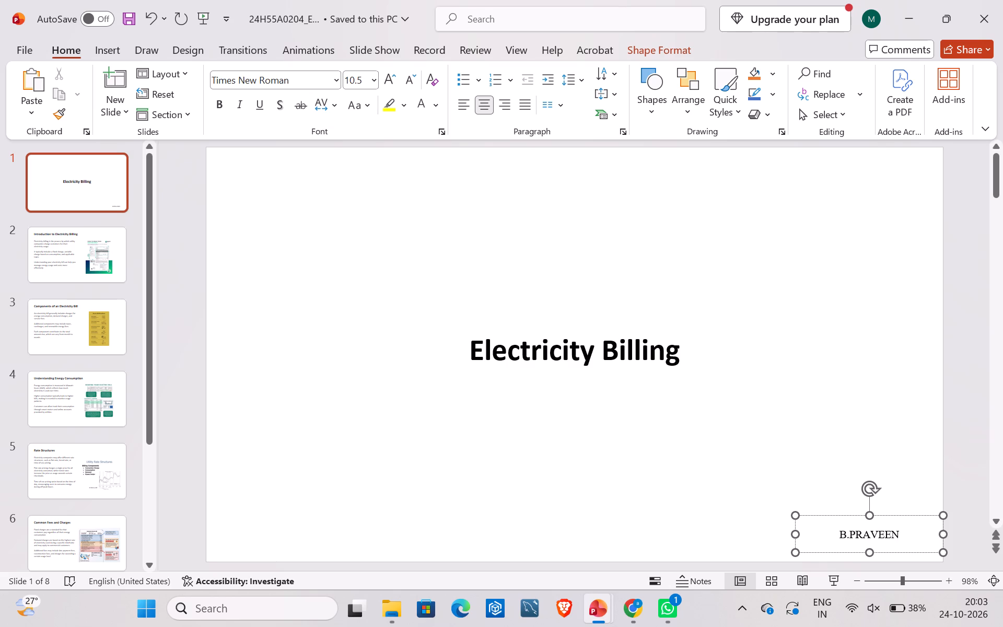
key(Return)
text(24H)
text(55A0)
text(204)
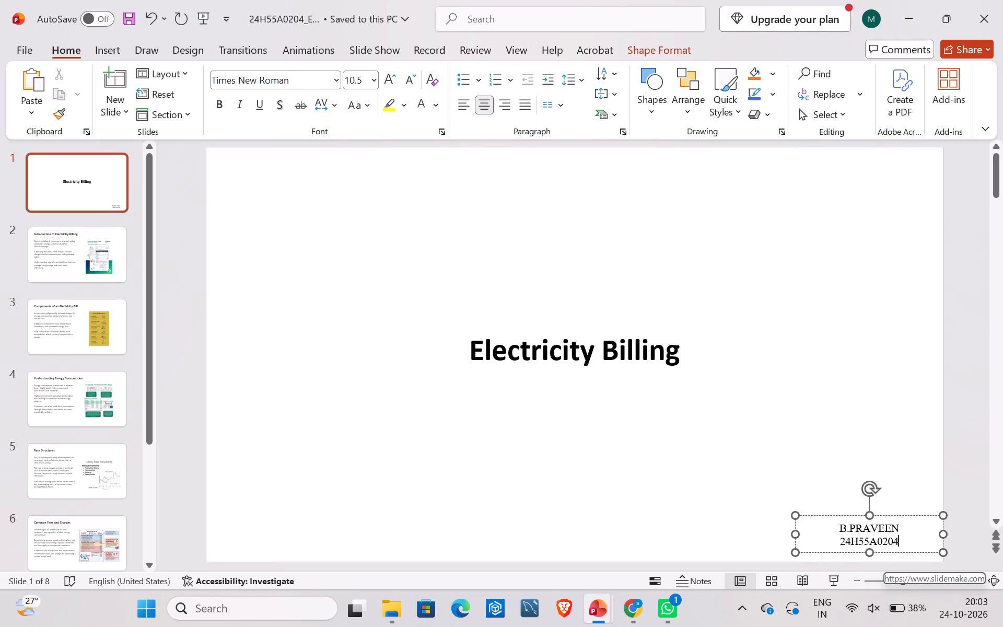
Enlarge the student name and roll number on slide 1 to font size 14.
click(889, 528)
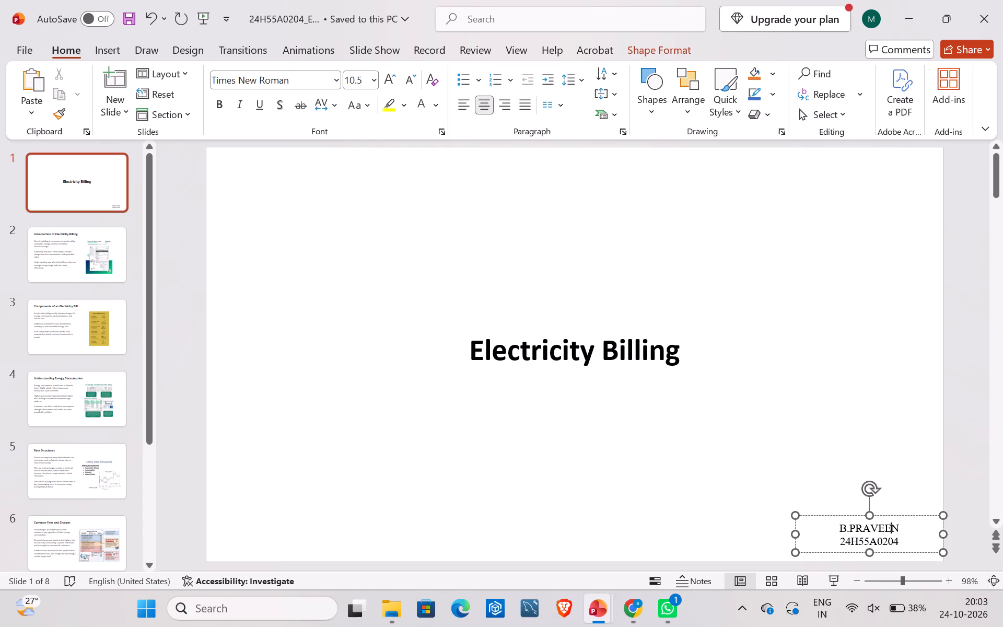
key(ctrl+a)
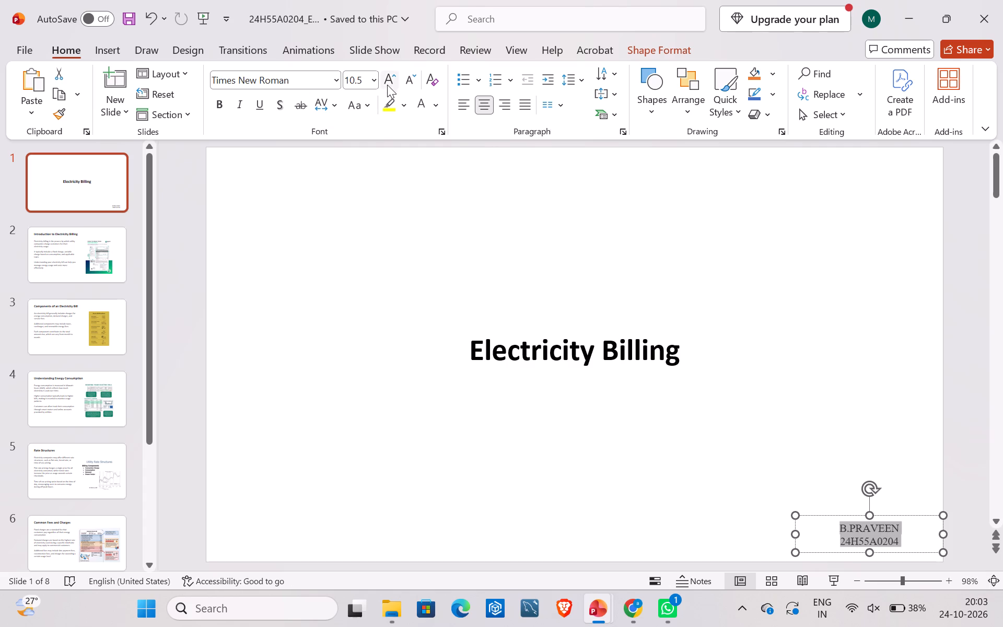
click(387, 78)
click(387, 78)
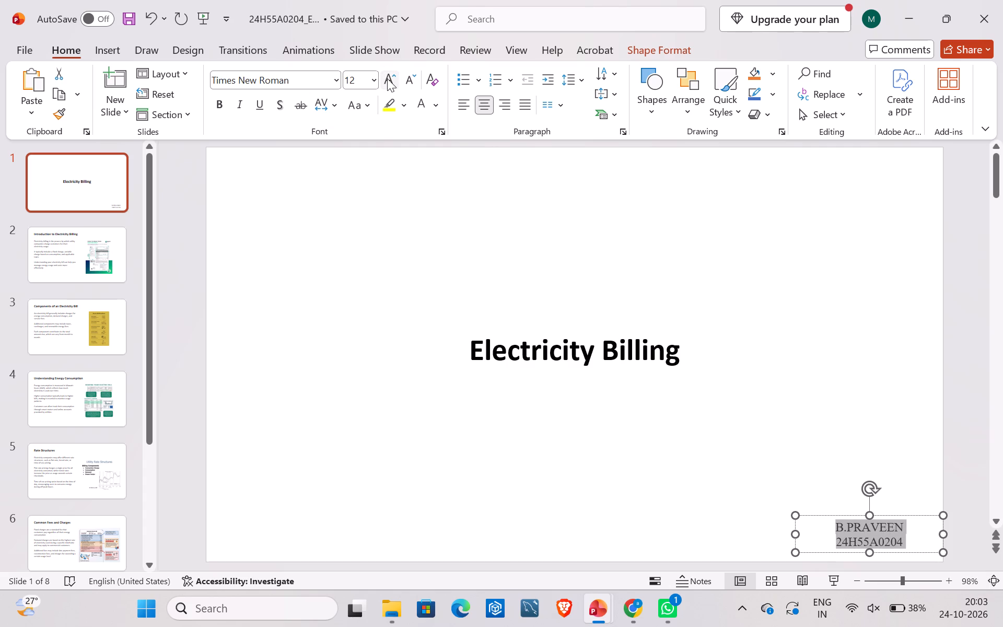
click(387, 78)
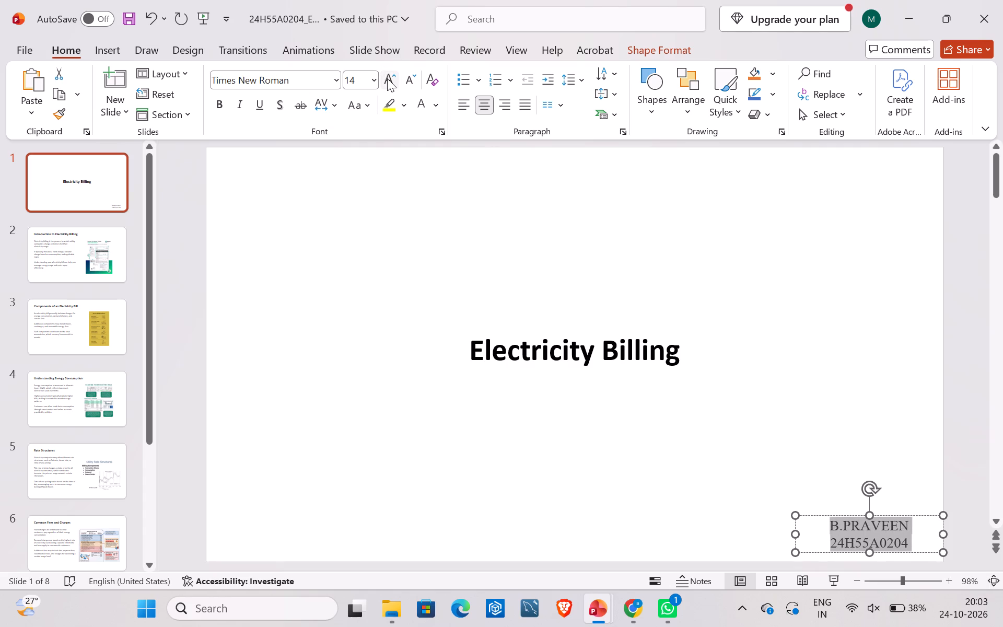
click(785, 288)
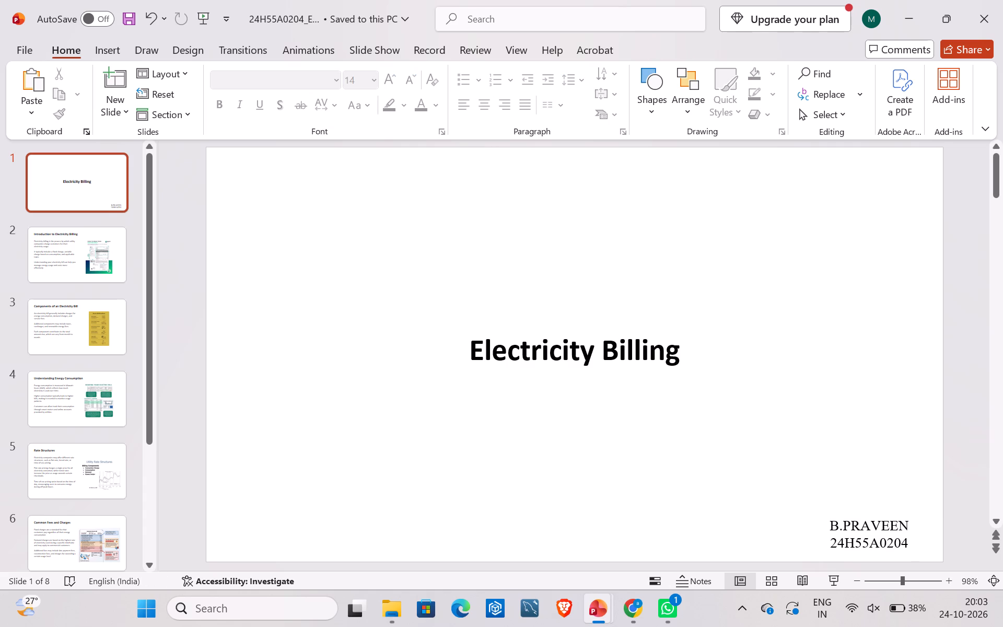
Set the font of the Electricity Billing title on slide 1 to Times New Roman.
drag(662, 360, 684, 358)
right_click(684, 358)
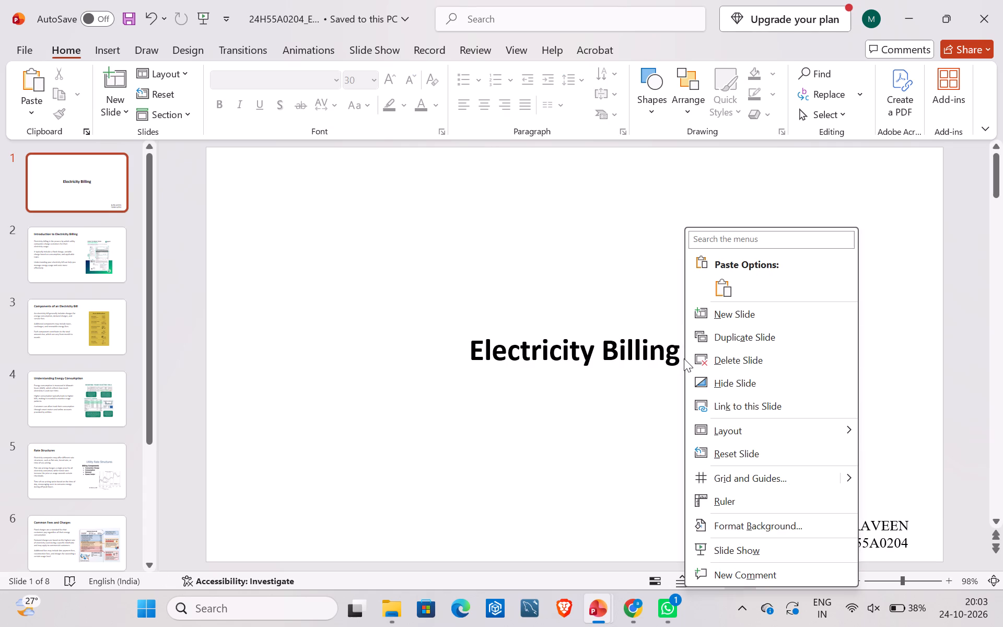
click(678, 351)
drag(678, 351, 481, 337)
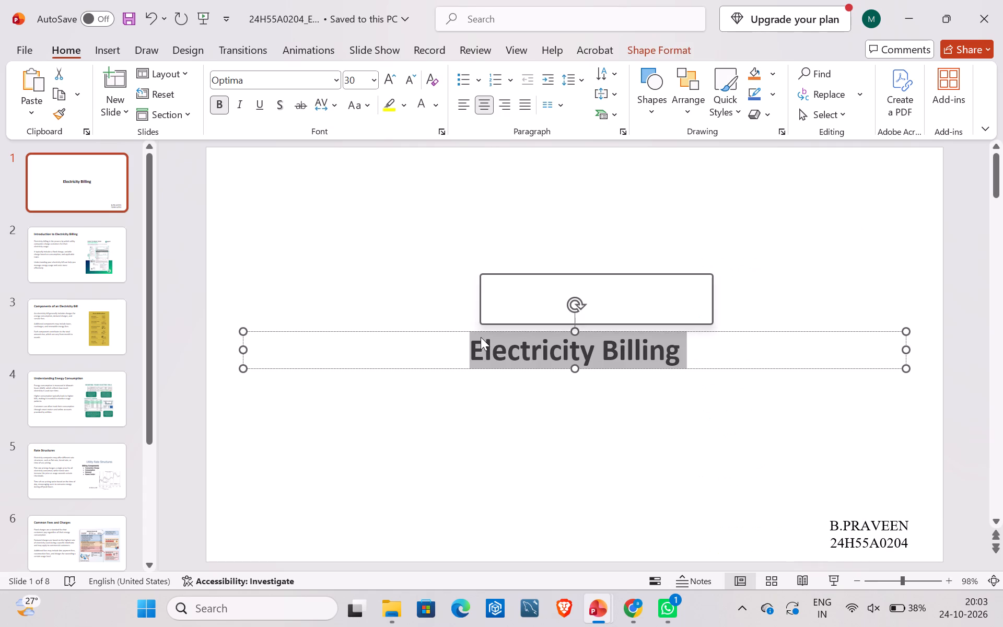
click(295, 77)
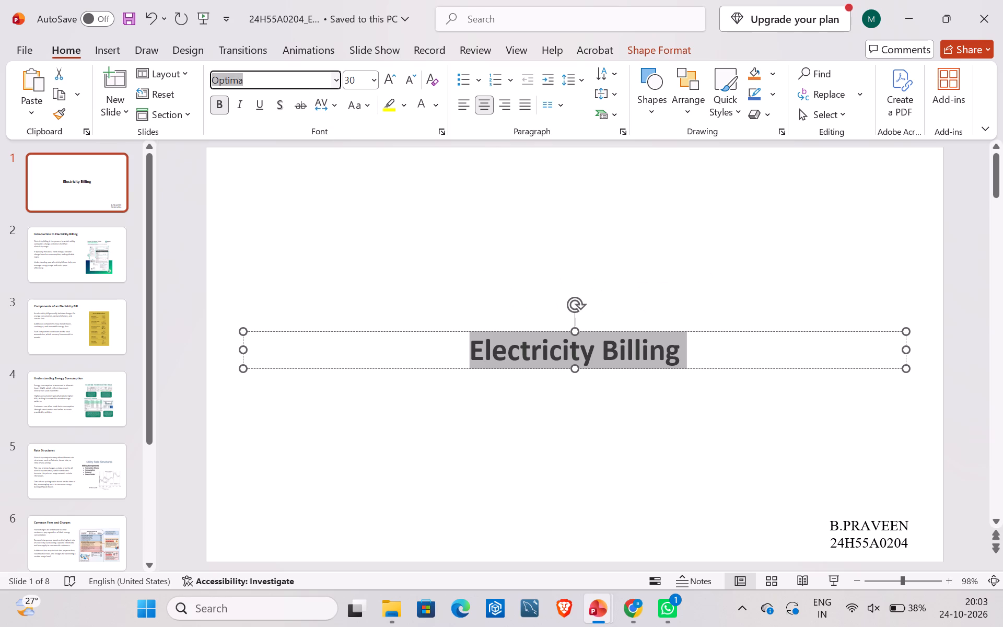
key(BackSpace)
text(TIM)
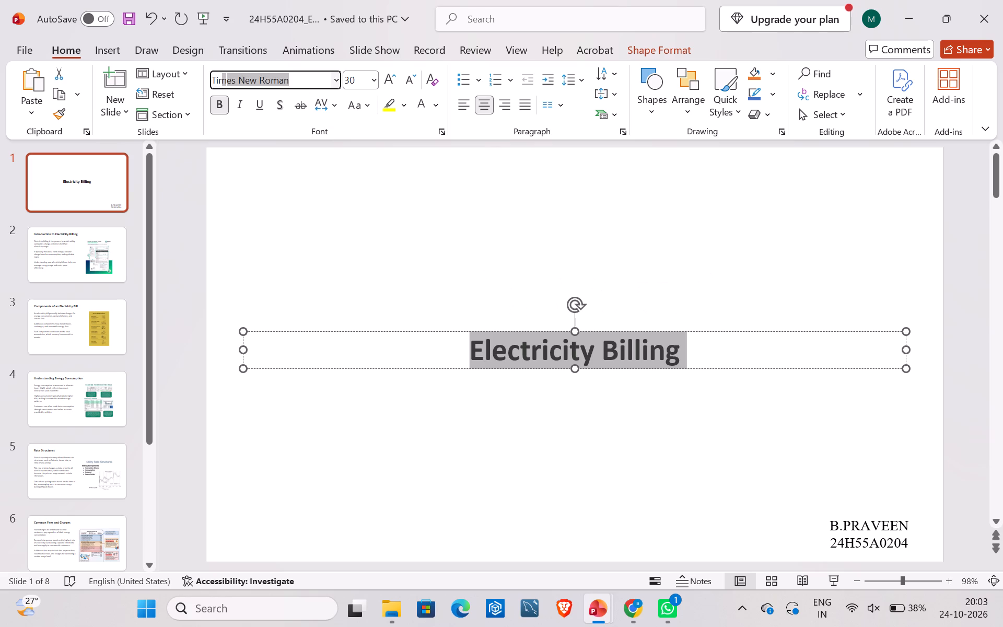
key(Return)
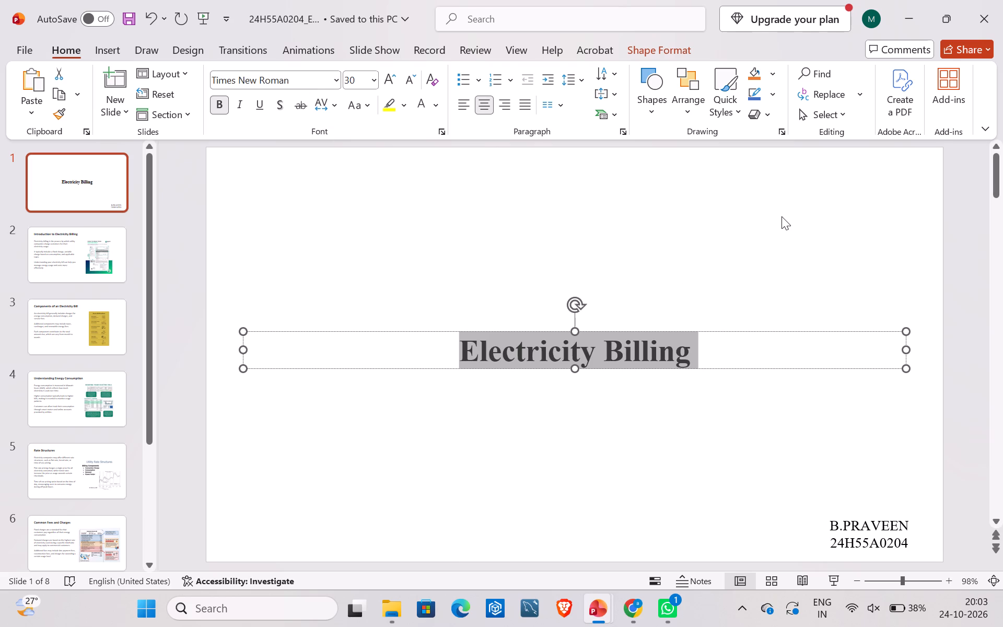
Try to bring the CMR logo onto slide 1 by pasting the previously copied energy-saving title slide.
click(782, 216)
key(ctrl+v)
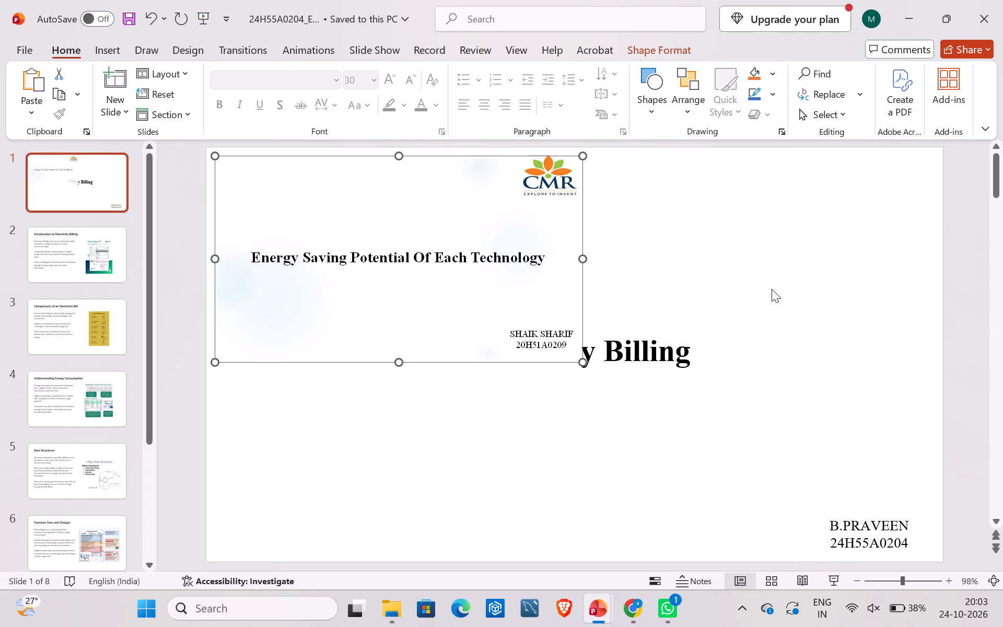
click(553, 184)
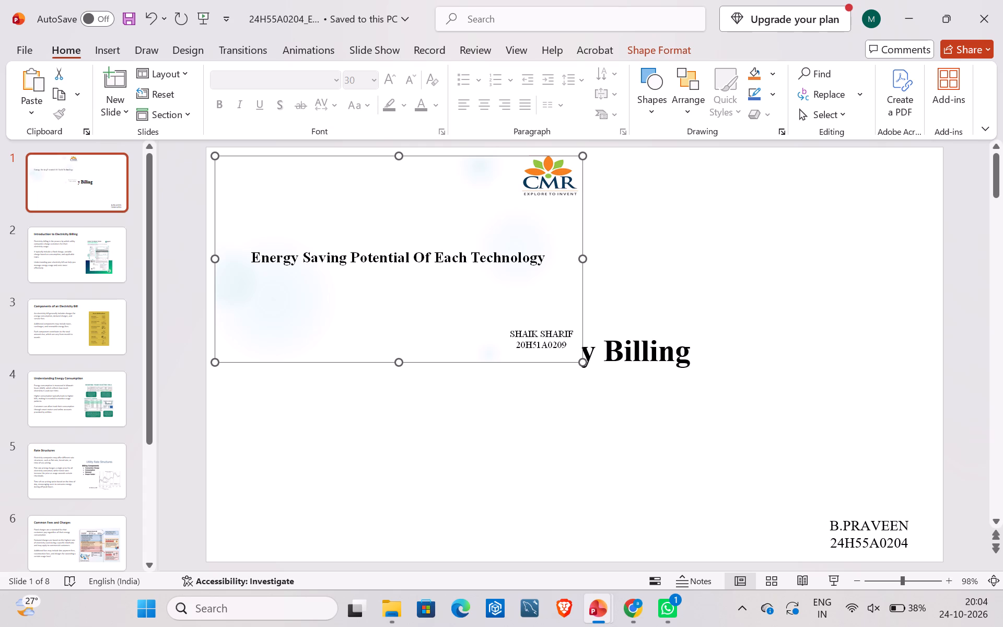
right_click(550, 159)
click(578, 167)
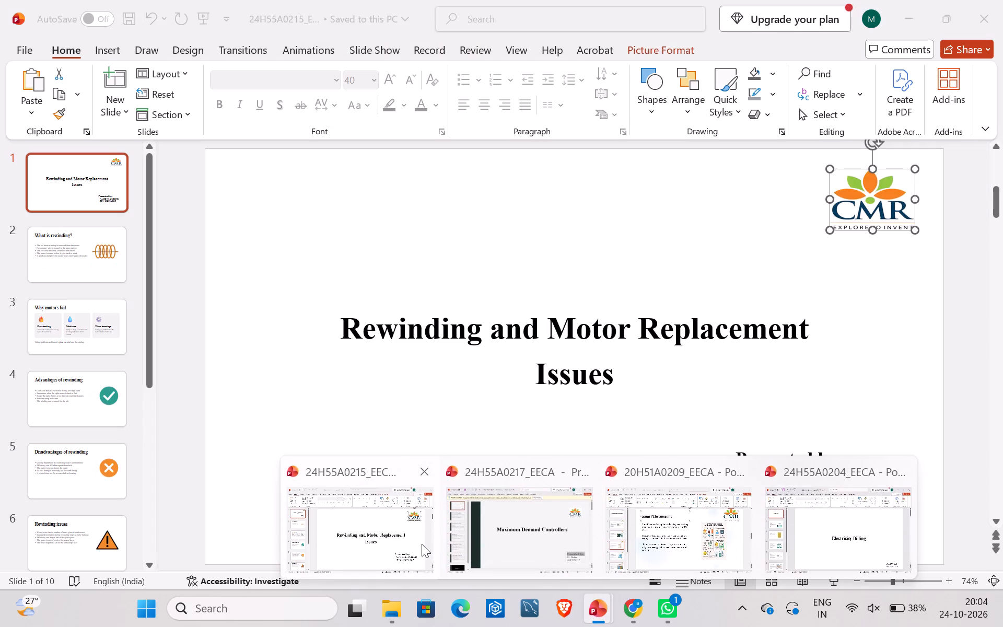
Copy the CMR logo from the Rewinding and Motor Replacement Issues presentation and paste it onto slide 1 of the Electricity Billing presentation.
click(422, 544)
click(881, 186)
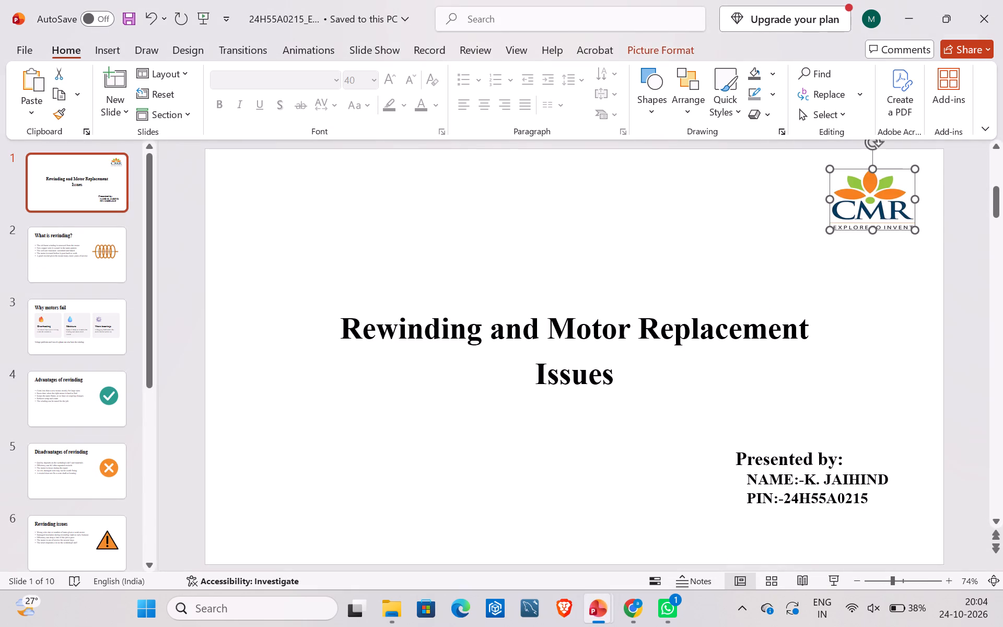
key(ctrl+c)
click(822, 519)
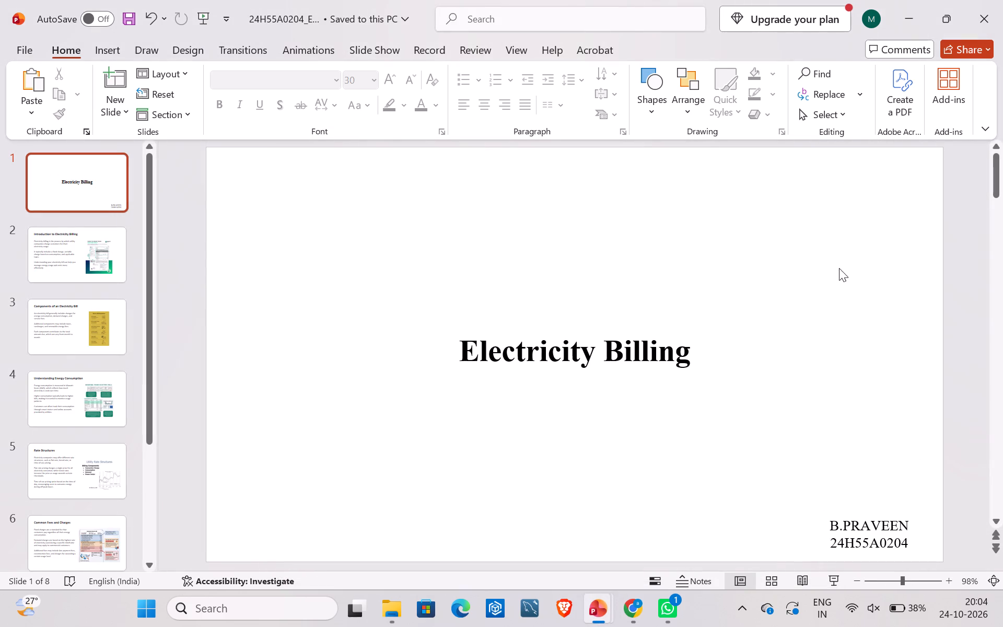
click(836, 261)
key(ctrl+v)
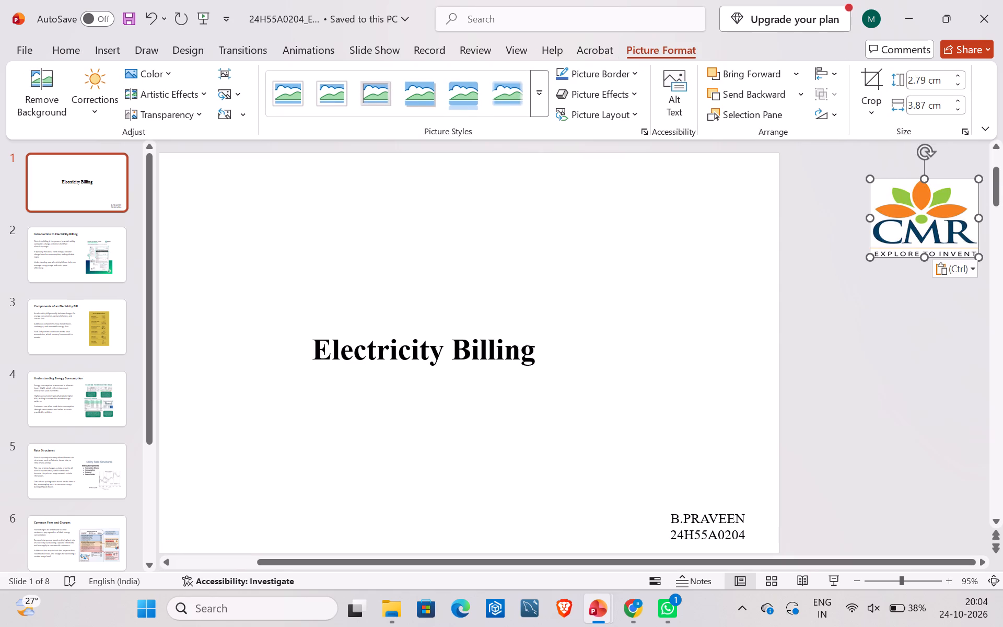
Move the pasted CMR logo into the upper-right corner of the Electricity Billing title slide.
drag(928, 227, 729, 200)
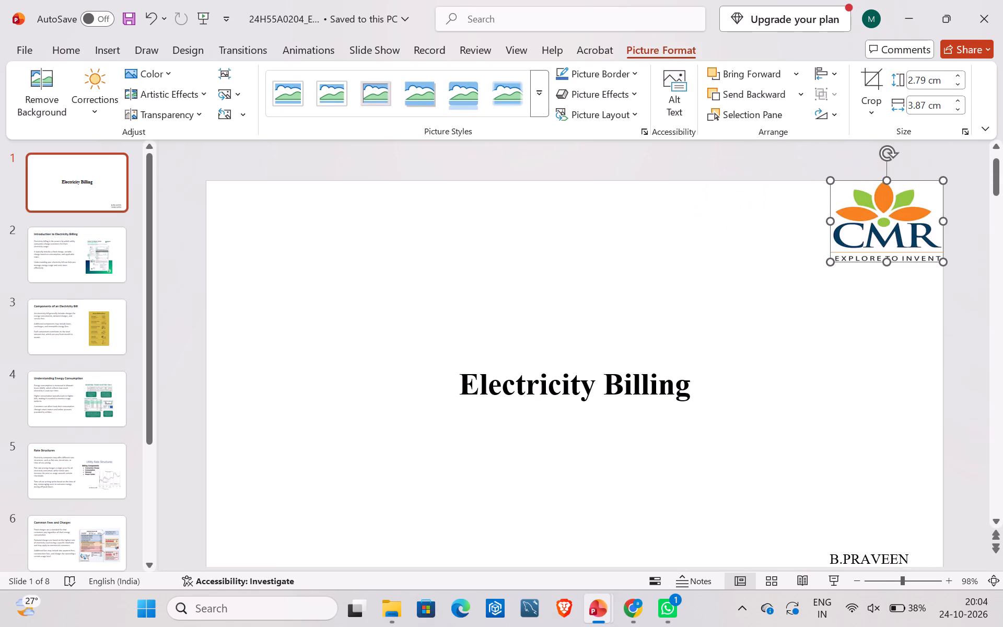
click(669, 265)
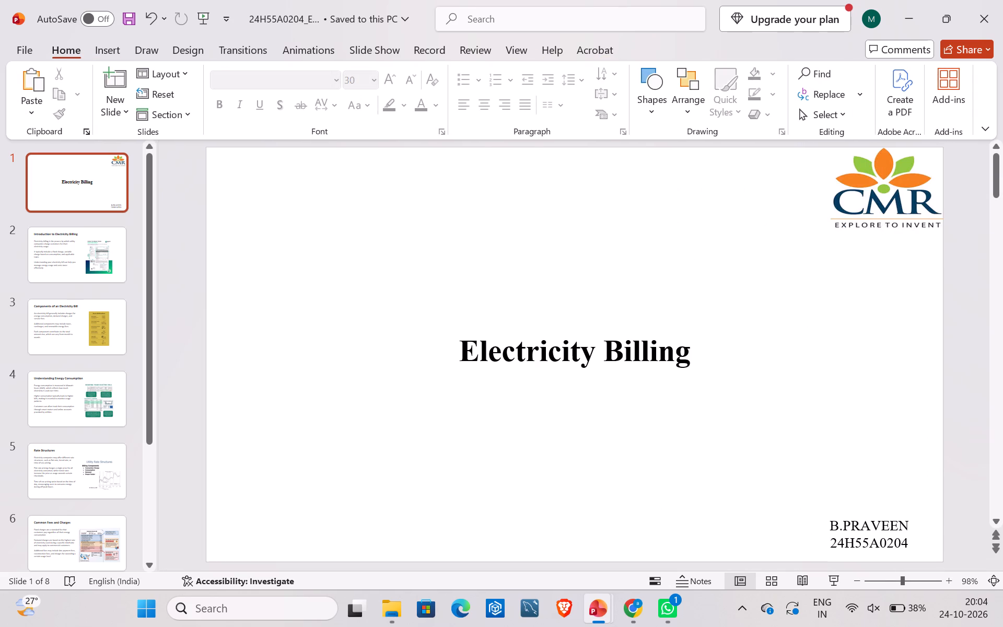
click(899, 169)
click(899, 169)
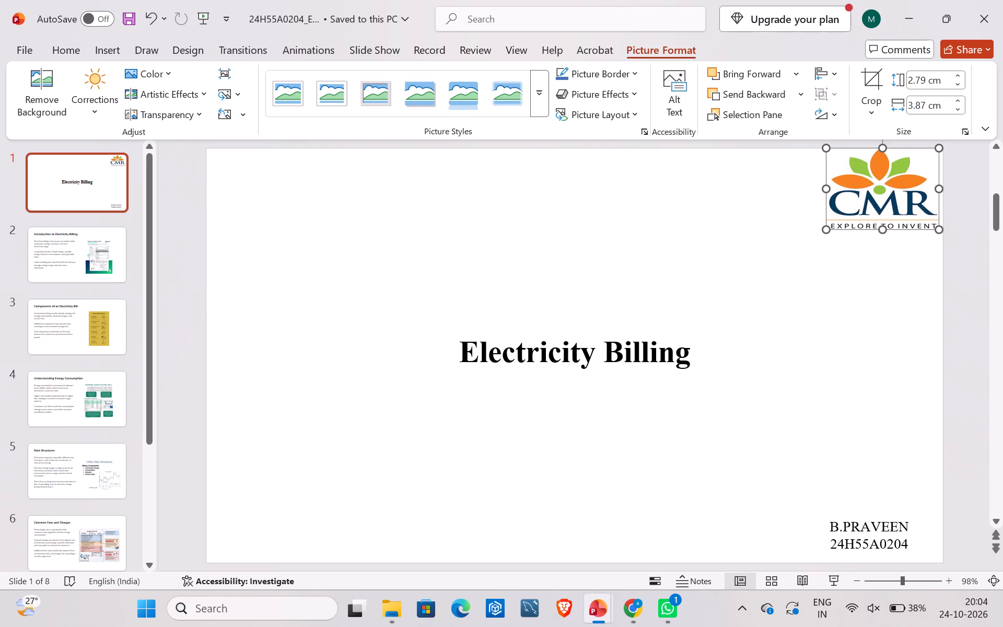
Shrink the CMR logo on slide 1 to about 2.22 cm by 3.08 cm, nudge it toward the slide's right edge, and copy it.
drag(938, 226, 921, 208)
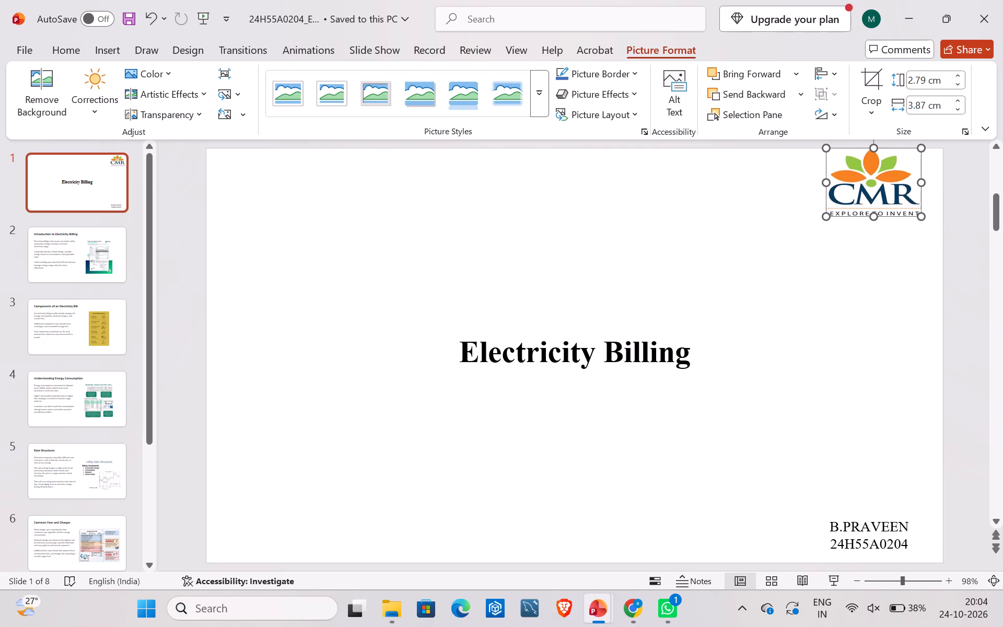
drag(923, 216, 916, 211)
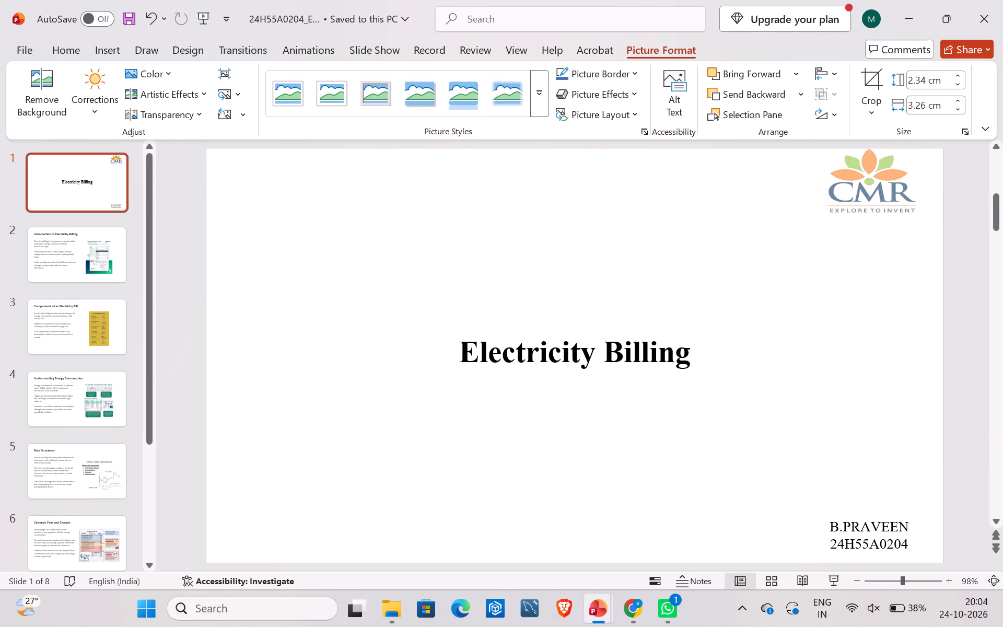
drag(916, 211, 916, 211)
drag(889, 193, 900, 193)
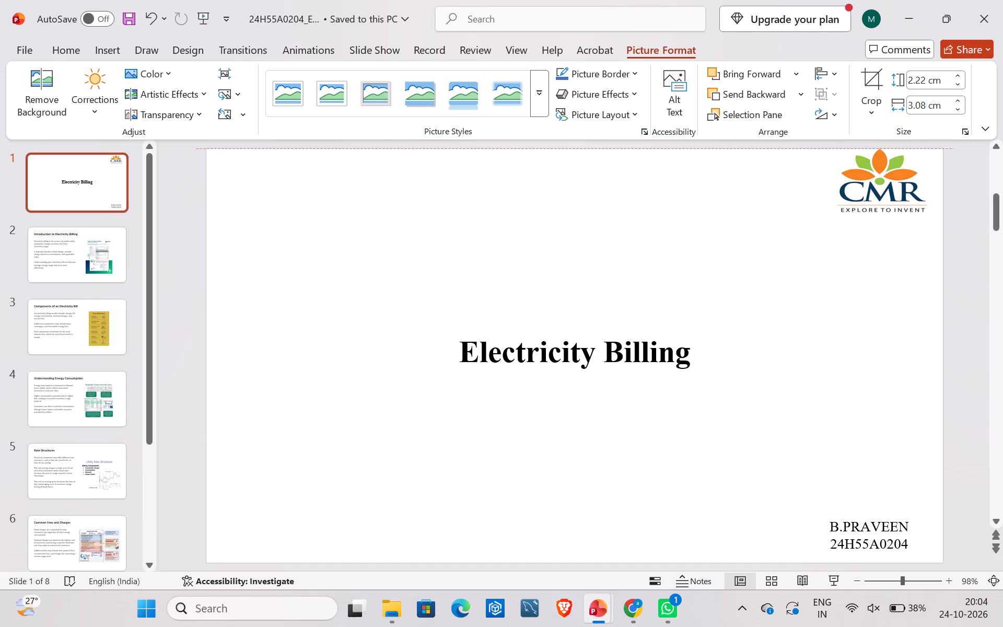
drag(900, 193, 900, 192)
click(900, 192)
drag(900, 192, 903, 192)
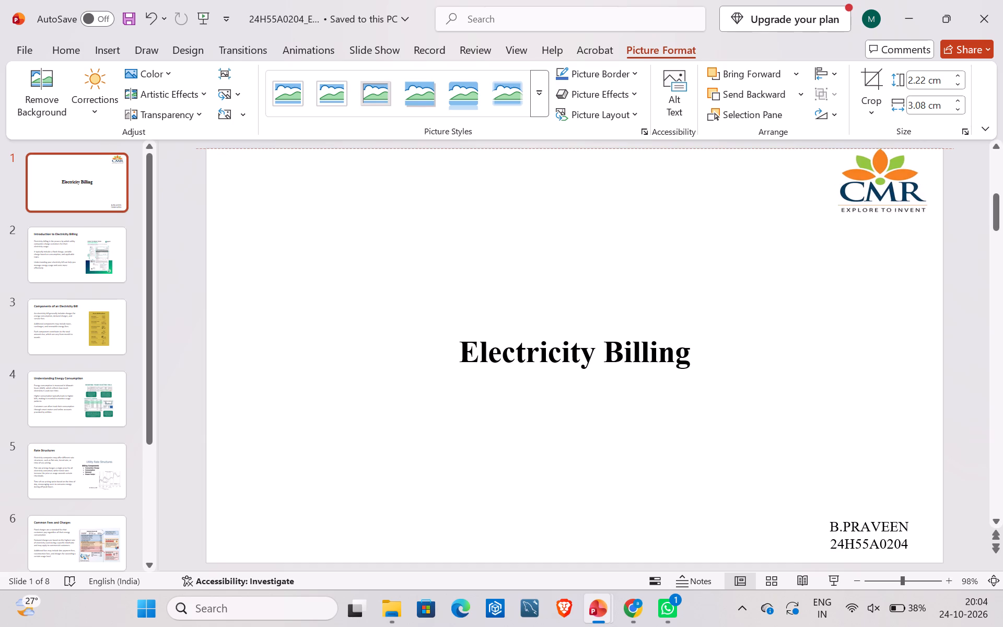
drag(903, 192, 906, 192)
click(897, 189)
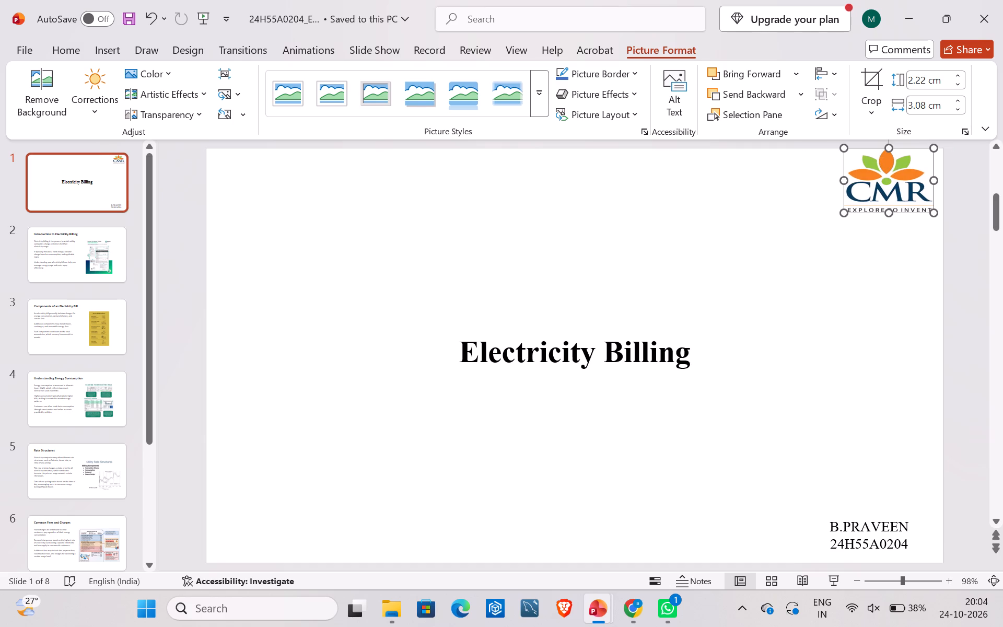
key(ctrl+c)
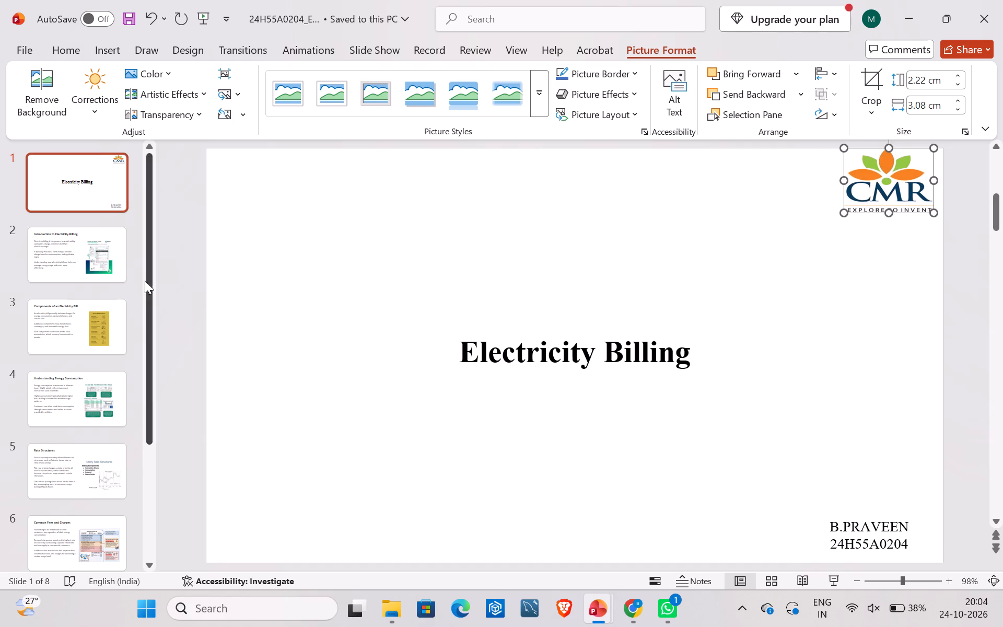
Set the font of the Introduction to Electricity Billing title on slide 2 to Times New Roman.
click(110, 251)
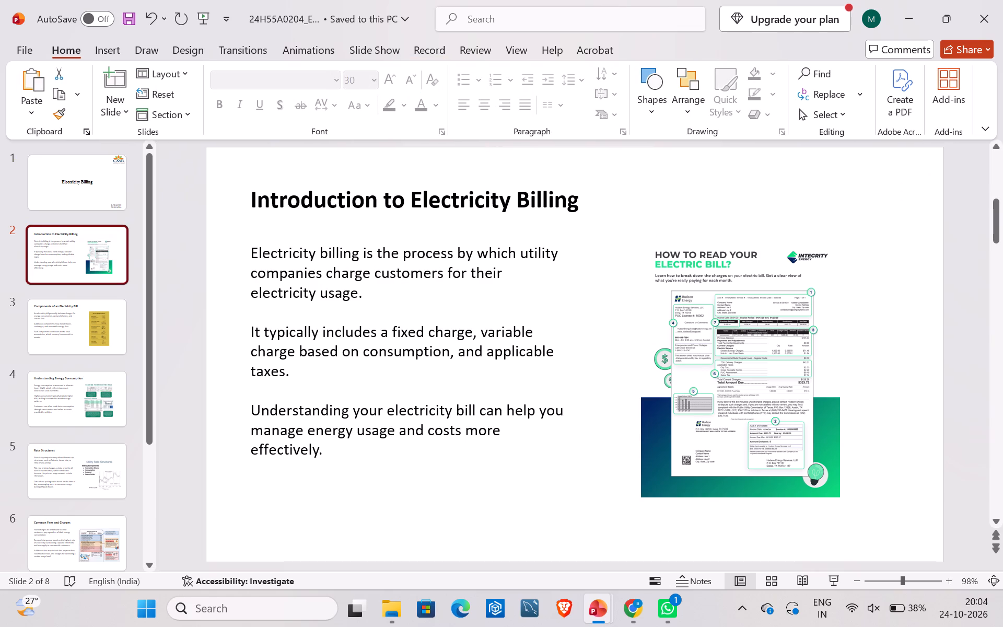
click(252, 201)
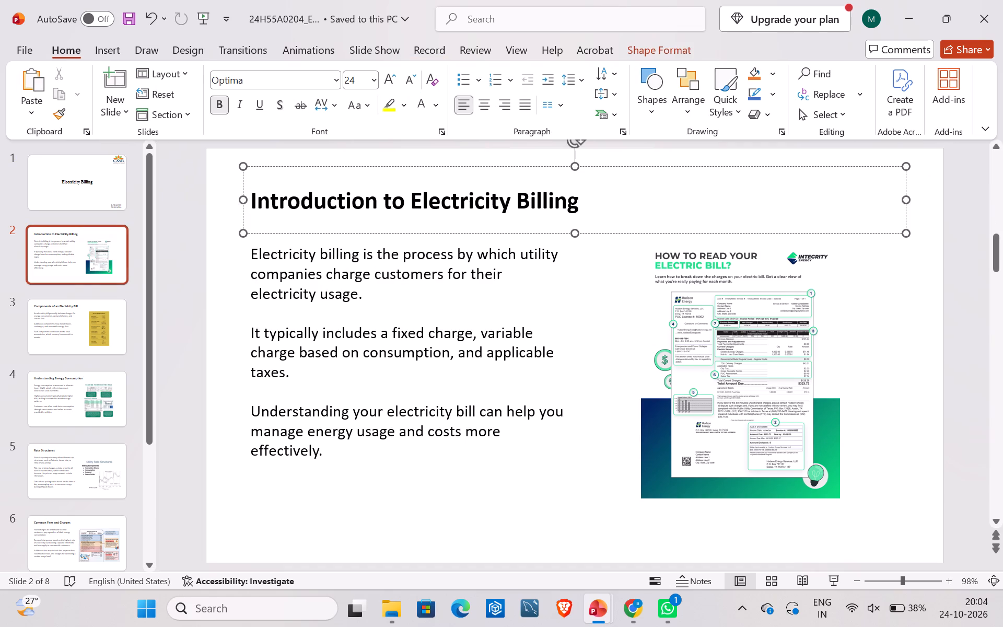
key(ctrl+a)
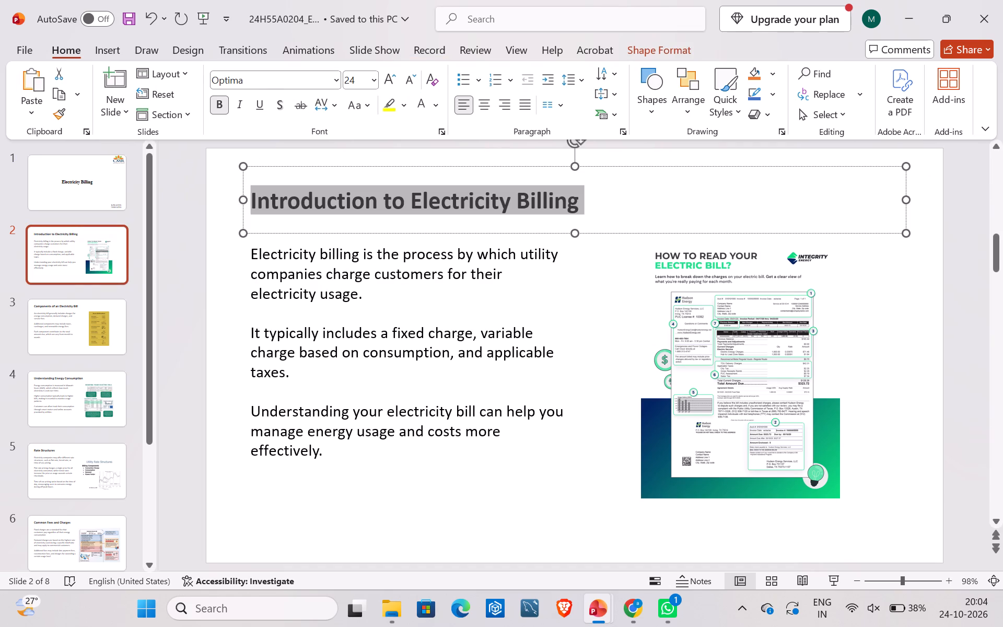
click(262, 84)
key(BackSpace)
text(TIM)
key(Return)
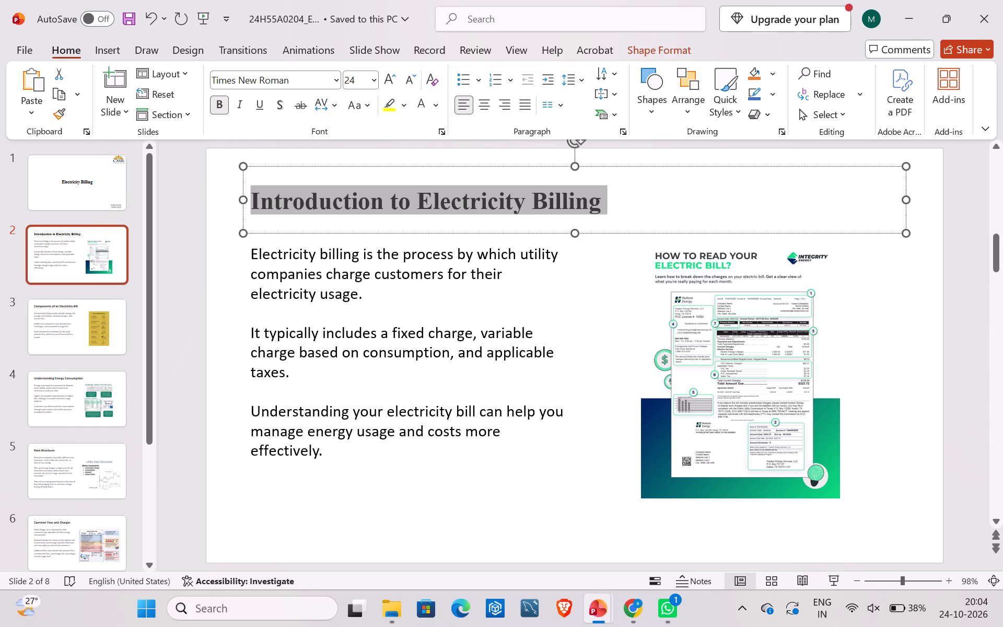
Set the font of all the body text on slide 2 to Times New Roman.
drag(283, 276, 255, 251)
click(255, 251)
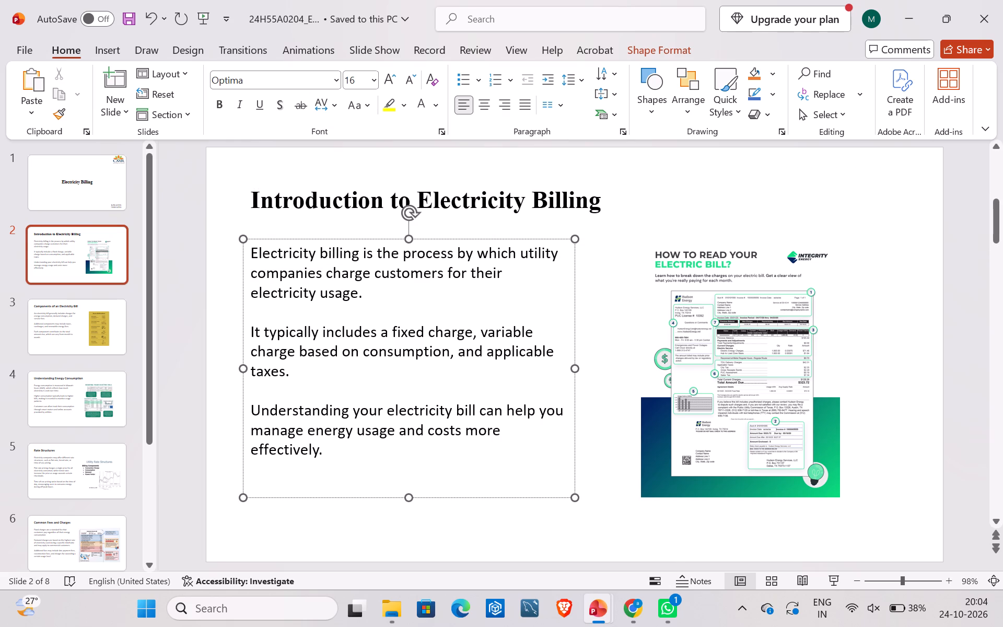
key(ctrl+a)
click(277, 79)
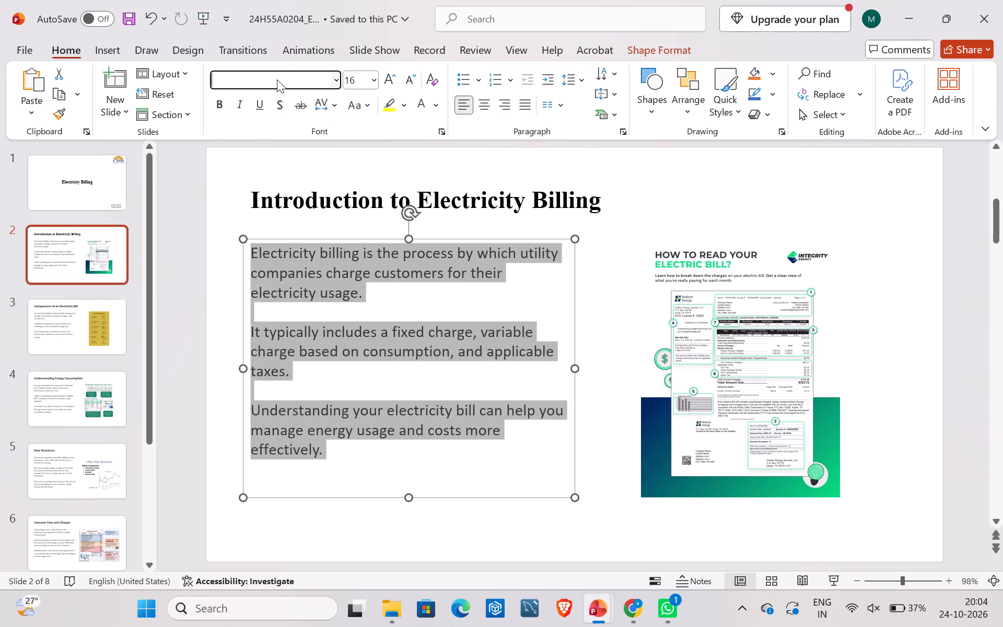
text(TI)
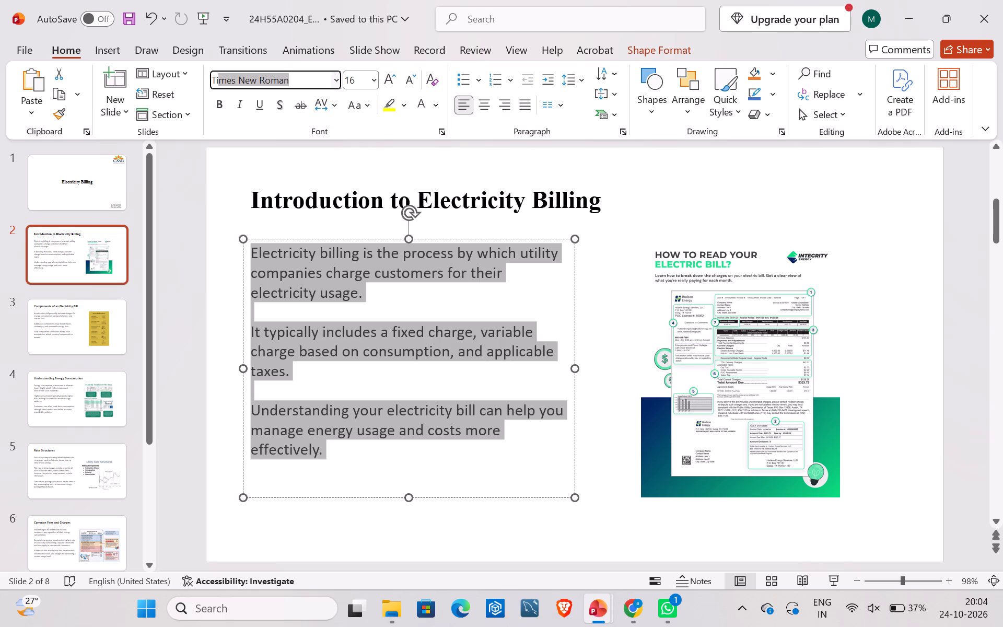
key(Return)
Paste the copied CMR logo onto slide 2 and nudge it slightly closer to the slide's right edge.
click(889, 186)
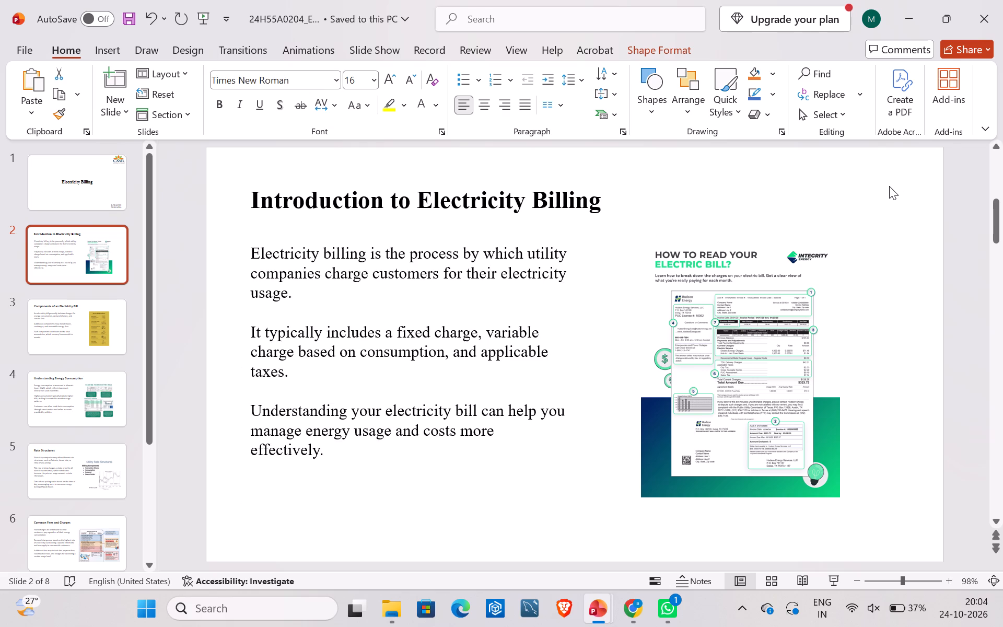
key(ctrl+v)
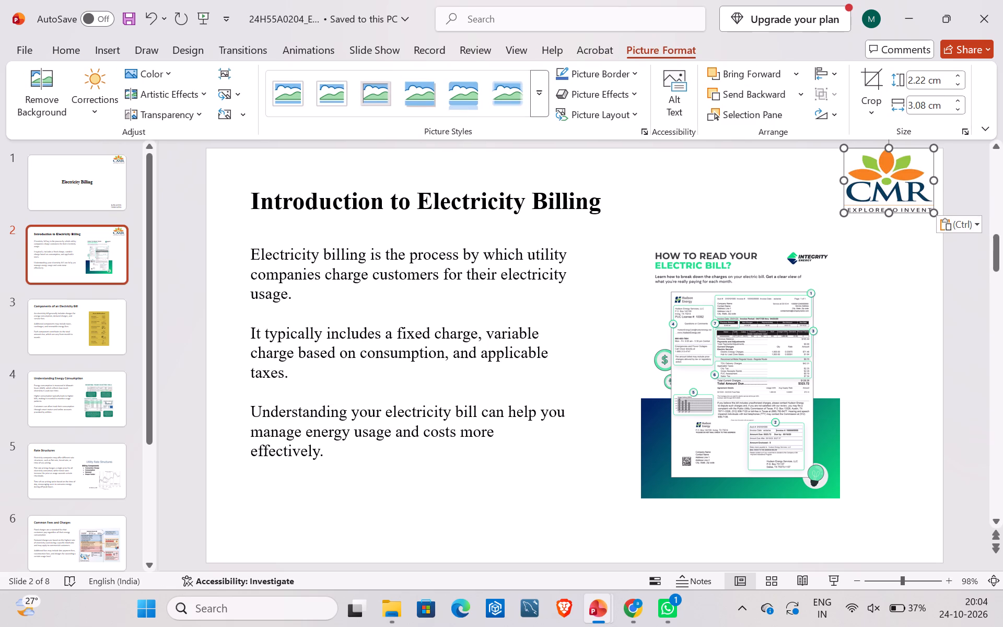
drag(893, 179, 899, 179)
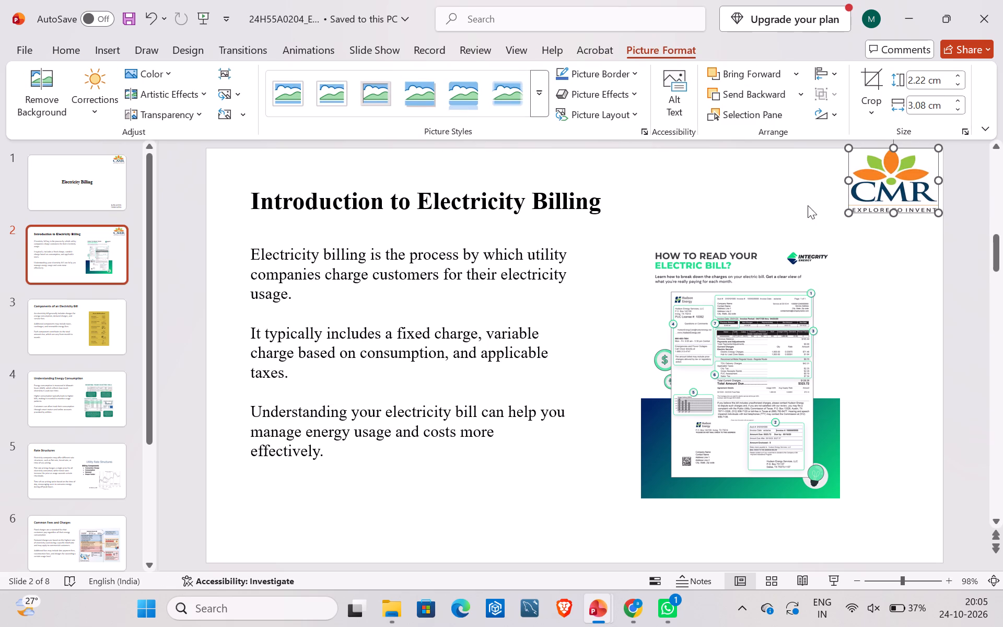
Set the font of the Components of an Electricity Bill title on slide 3 to Times New Roman.
click(119, 330)
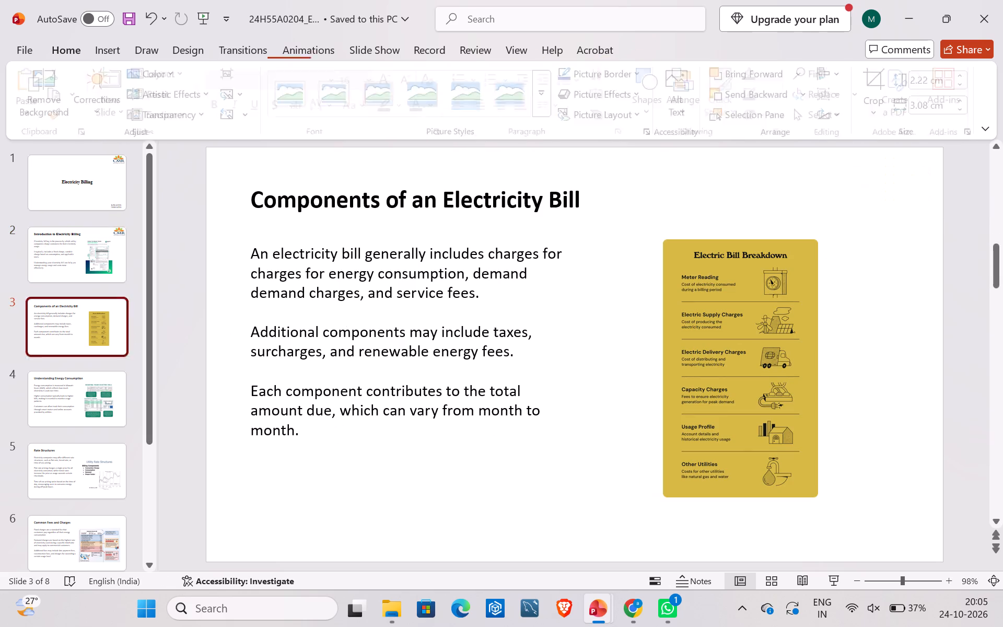
click(307, 203)
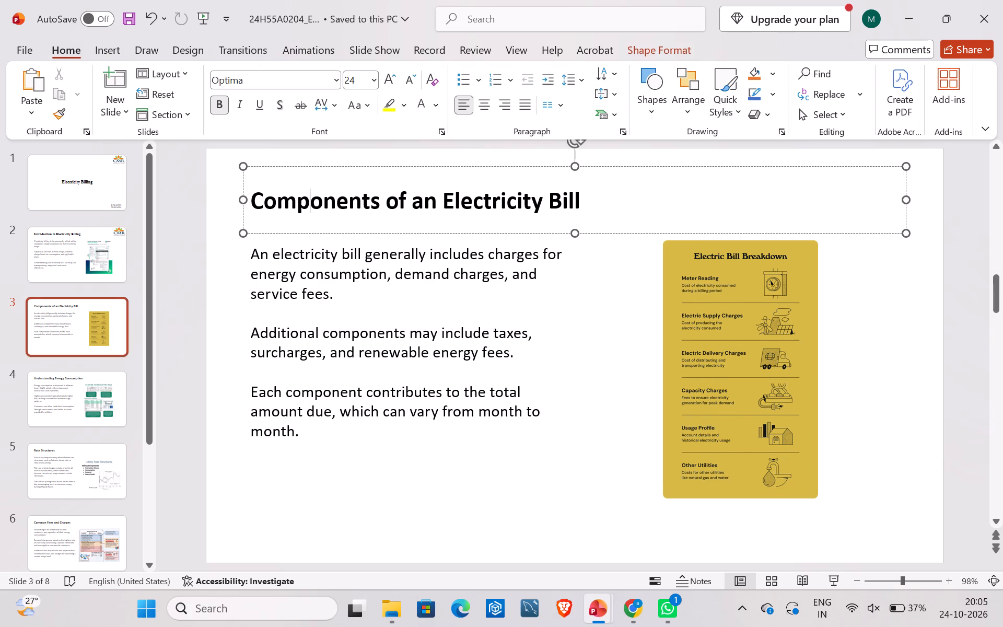
key(ctrl+a)
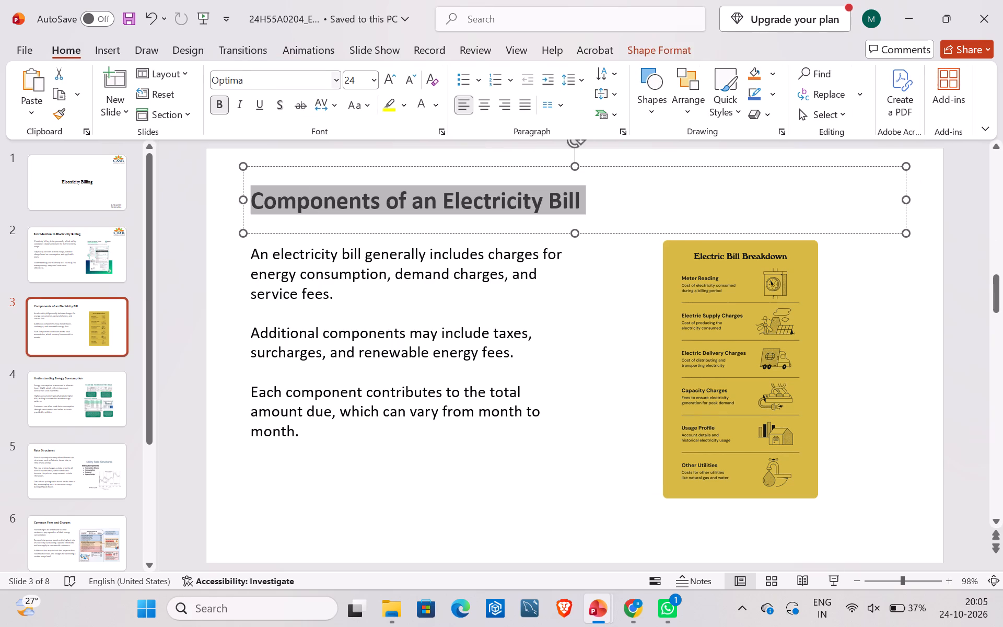
click(250, 79)
key(BackSpace)
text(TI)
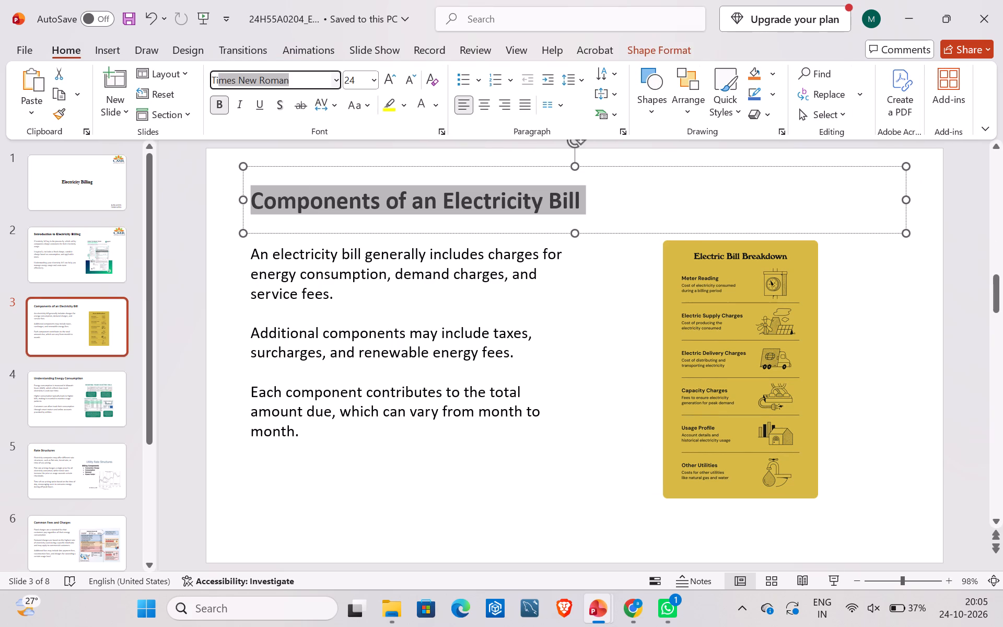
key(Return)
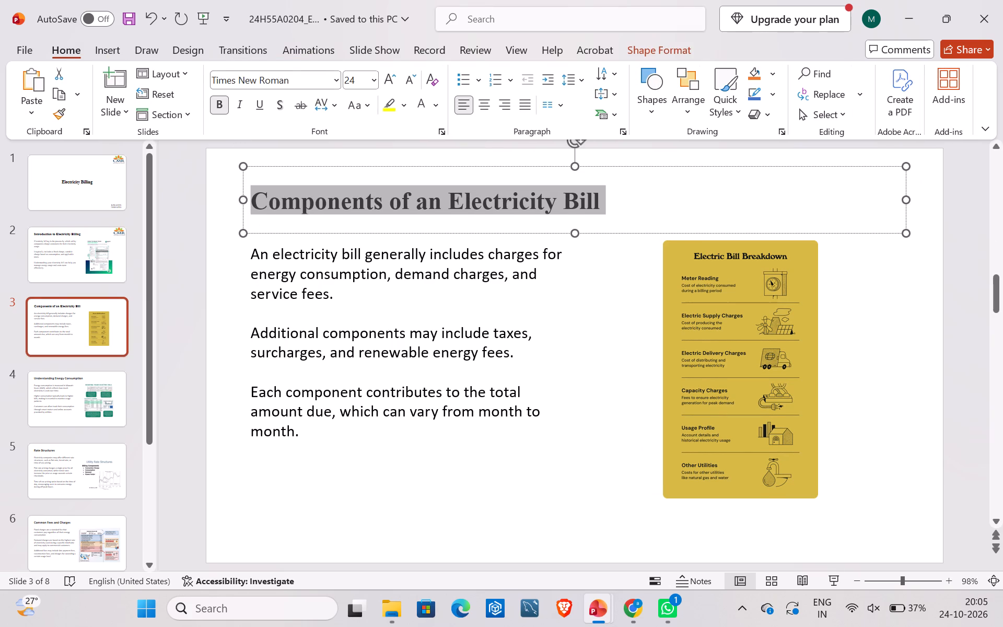
Set the font of all the body text on slide 3 to Times New Roman.
click(302, 259)
key(ctrl+a)
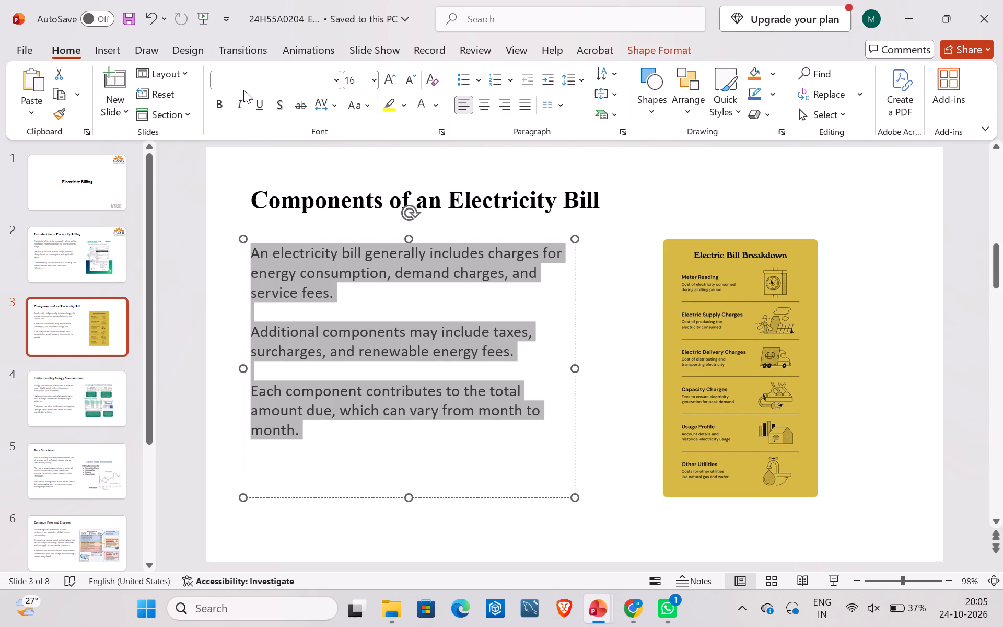
click(247, 79)
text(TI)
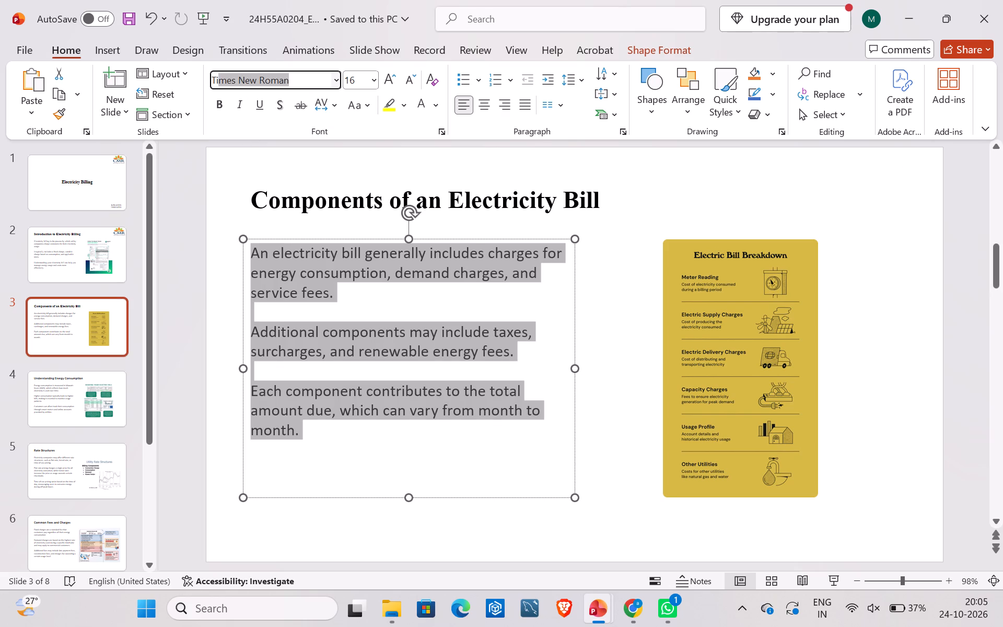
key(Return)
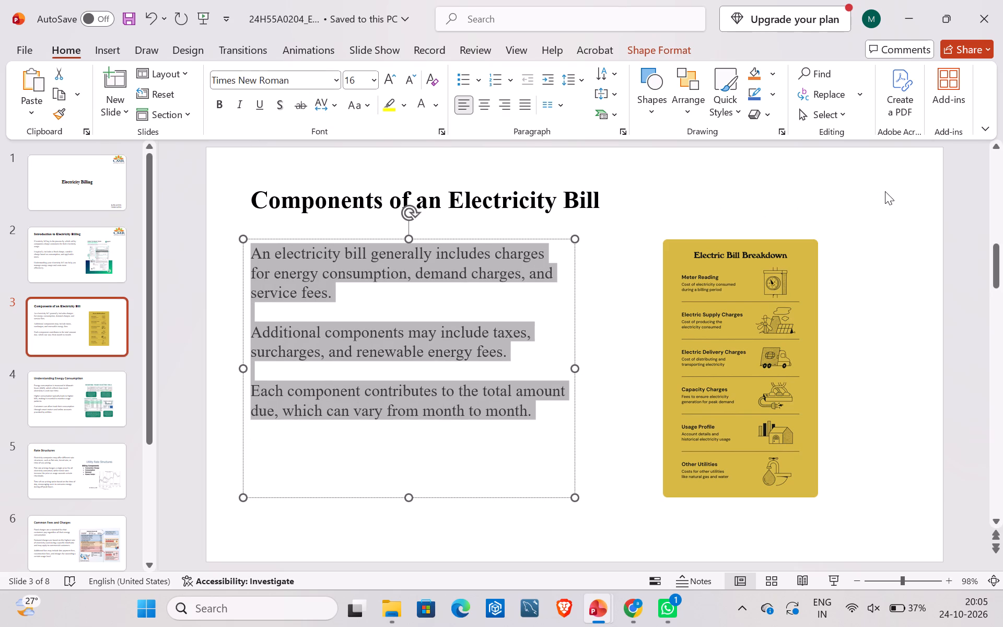
Paste the copied CMR logo into the upper-right corner of slide 3, Components of an Electricity Bill.
click(885, 191)
key(ctrl+v)
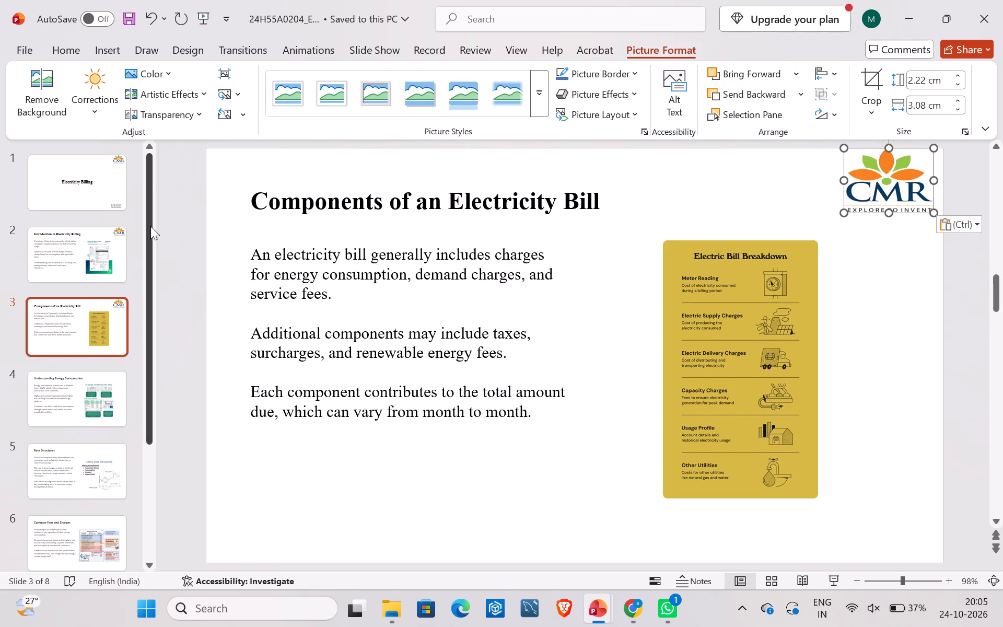
Set the font of the Understanding Energy Consumption title on slide 4 to Times New Roman.
click(68, 403)
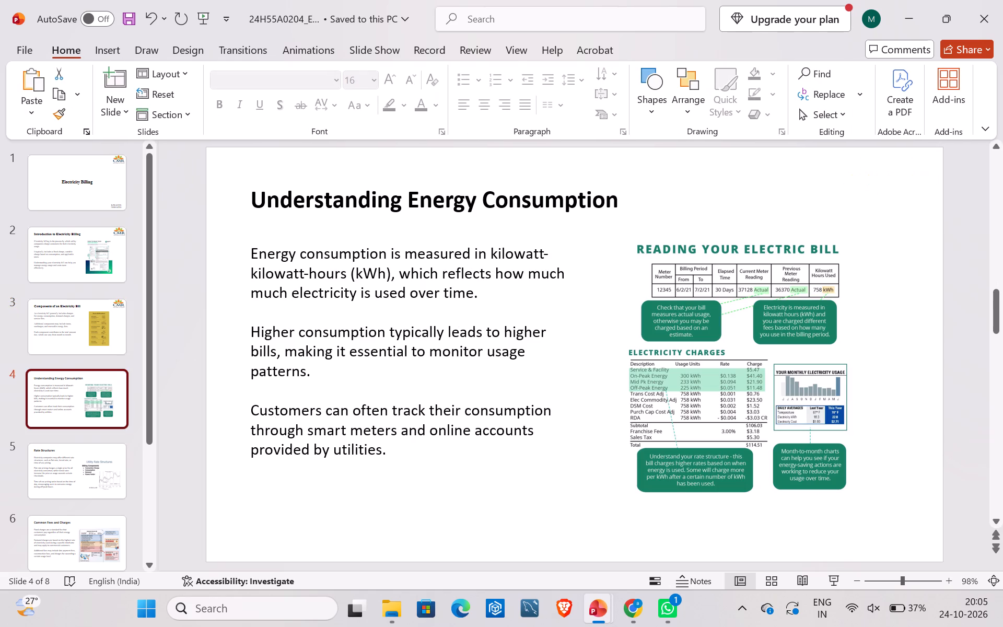
click(302, 196)
key(ctrl+a)
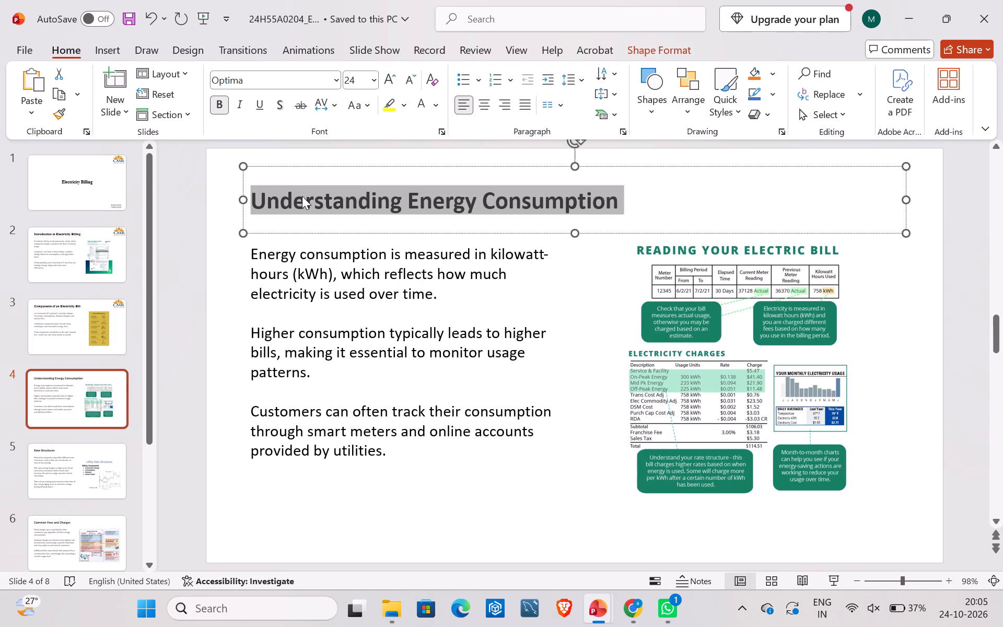
click(296, 74)
key(BackSpace)
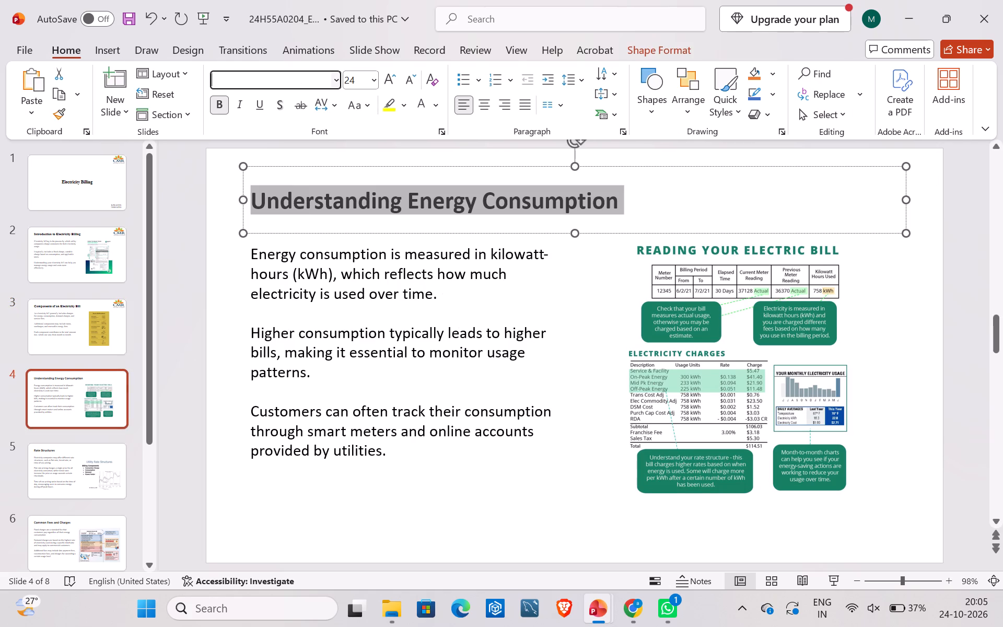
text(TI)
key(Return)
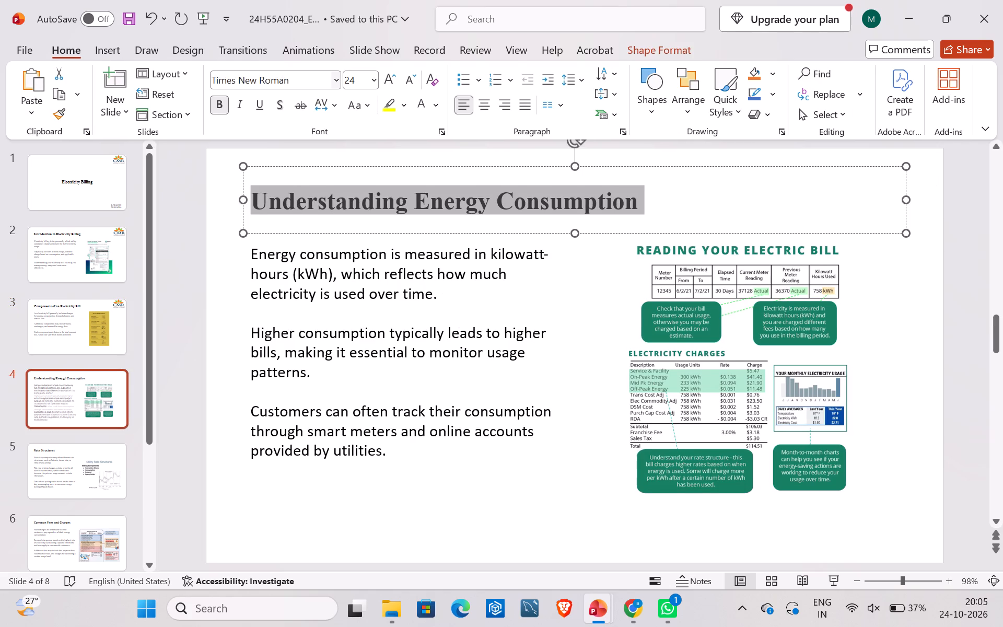
Set the font of all the body text on slide 4 to Times New Roman.
click(288, 268)
key(ctrl+a)
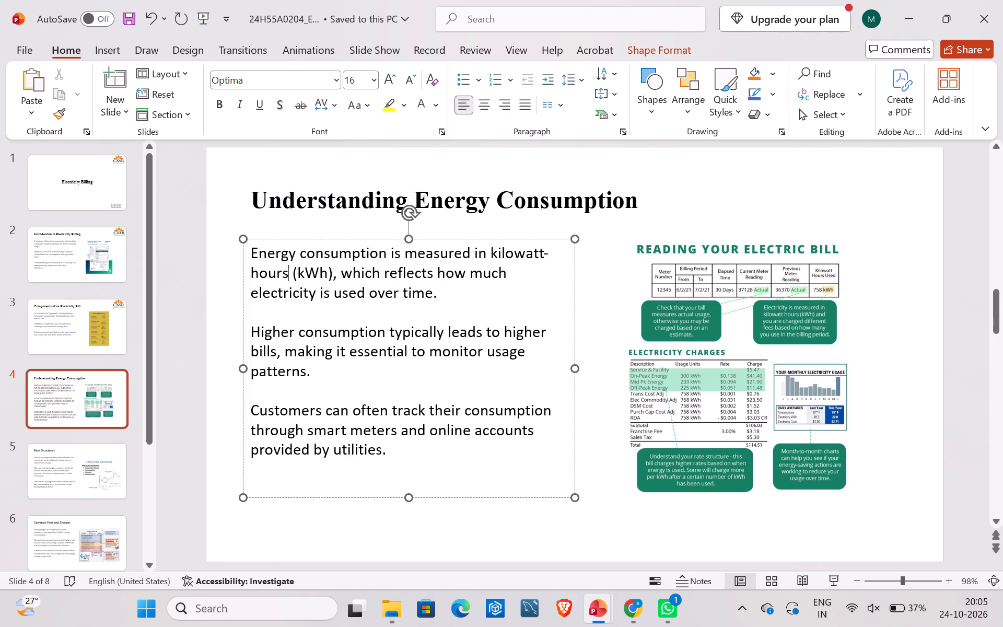
click(248, 77)
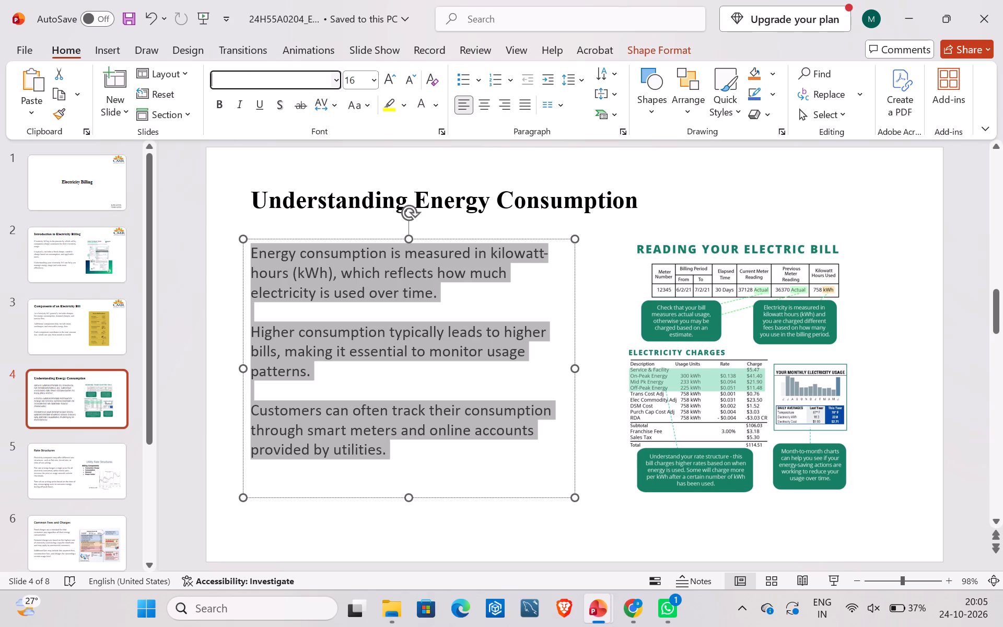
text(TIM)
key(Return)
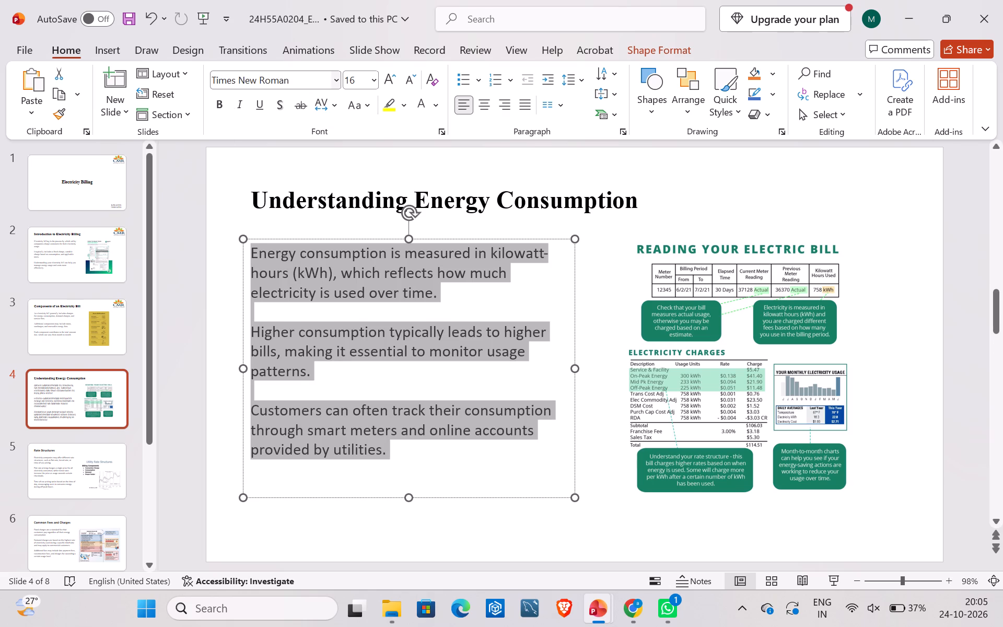
Paste the copied CMR logo into the upper-right corner of slide 4, Understanding Energy Consumption.
click(822, 176)
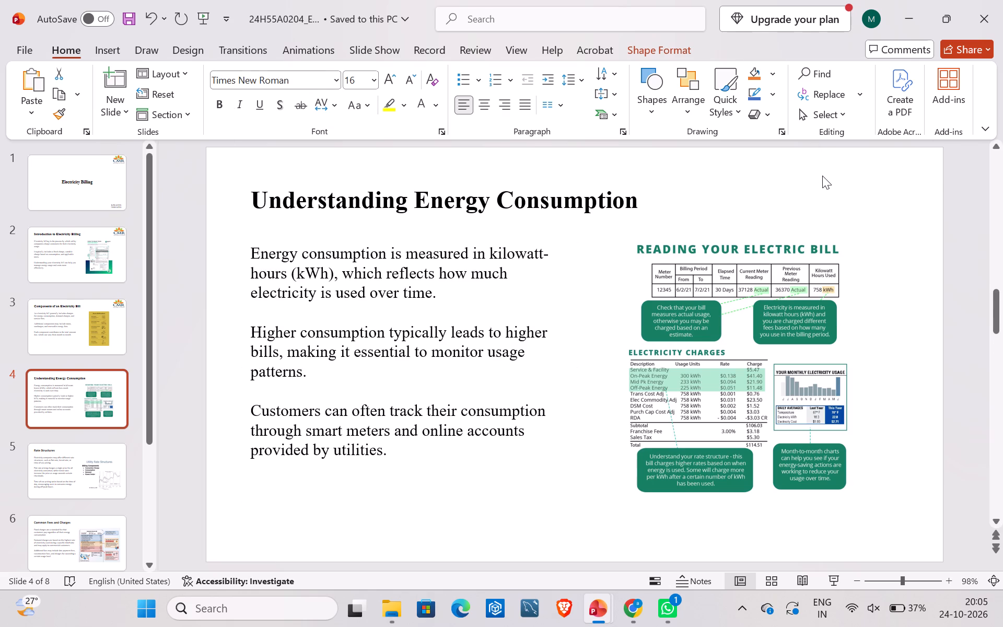
key(ctrl+v)
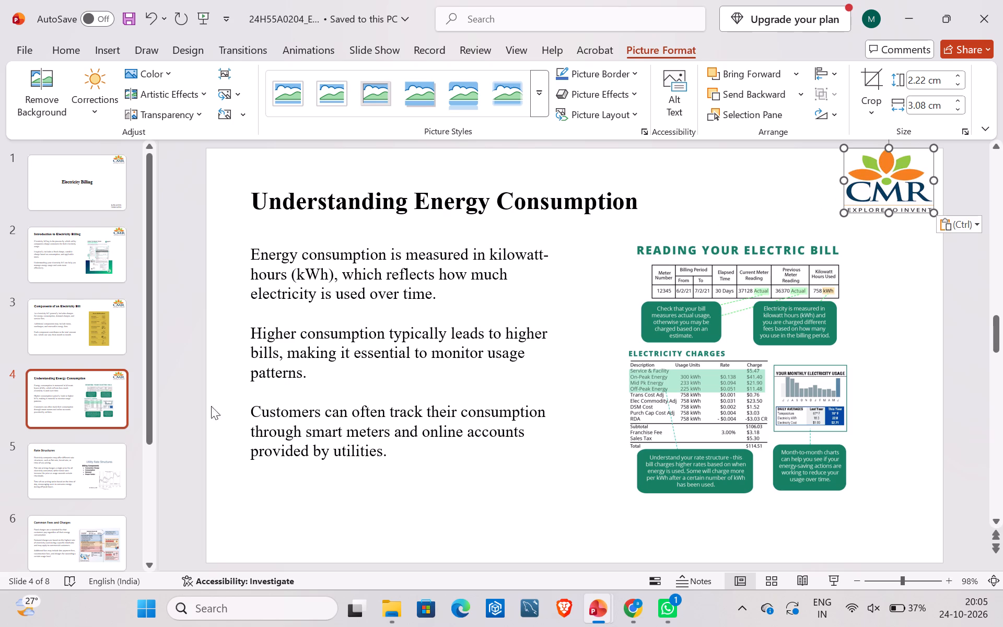
Set the font of the Rate Structures title on slide 5 to Times New Roman.
click(118, 467)
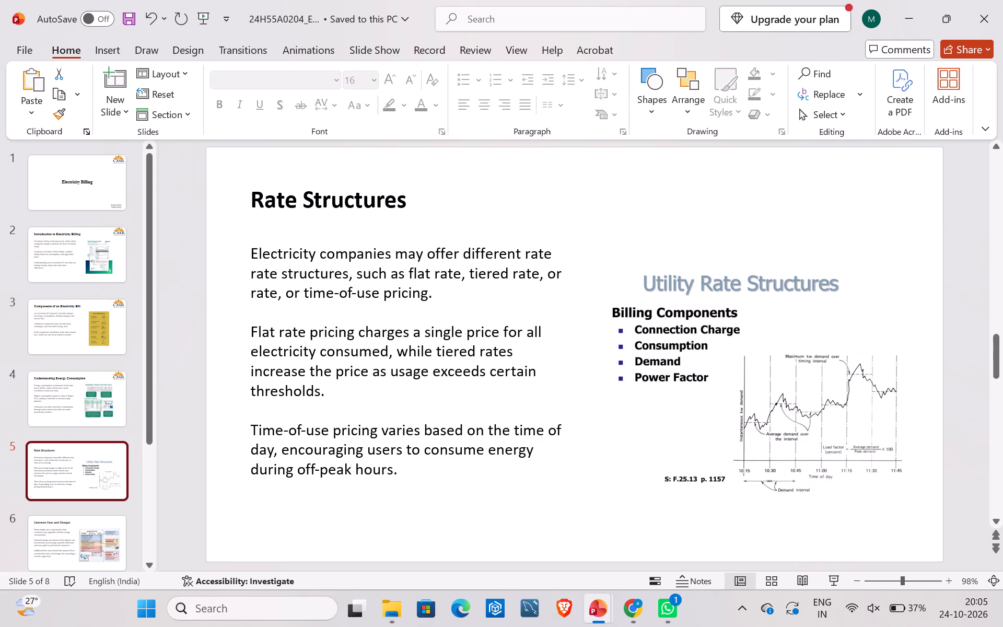
click(335, 192)
key(ctrl+a)
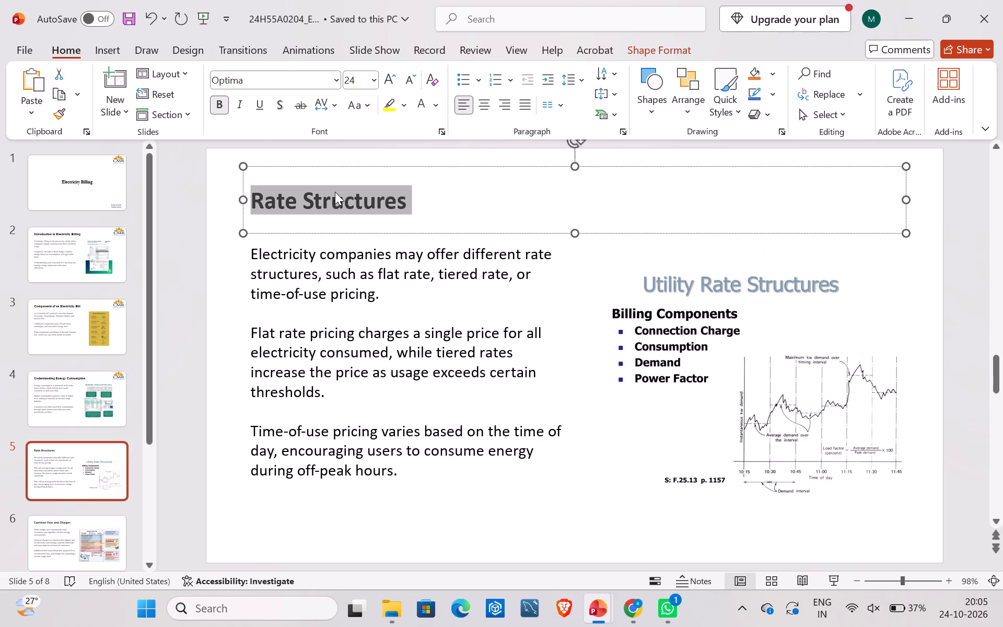
click(289, 78)
key(BackSpace)
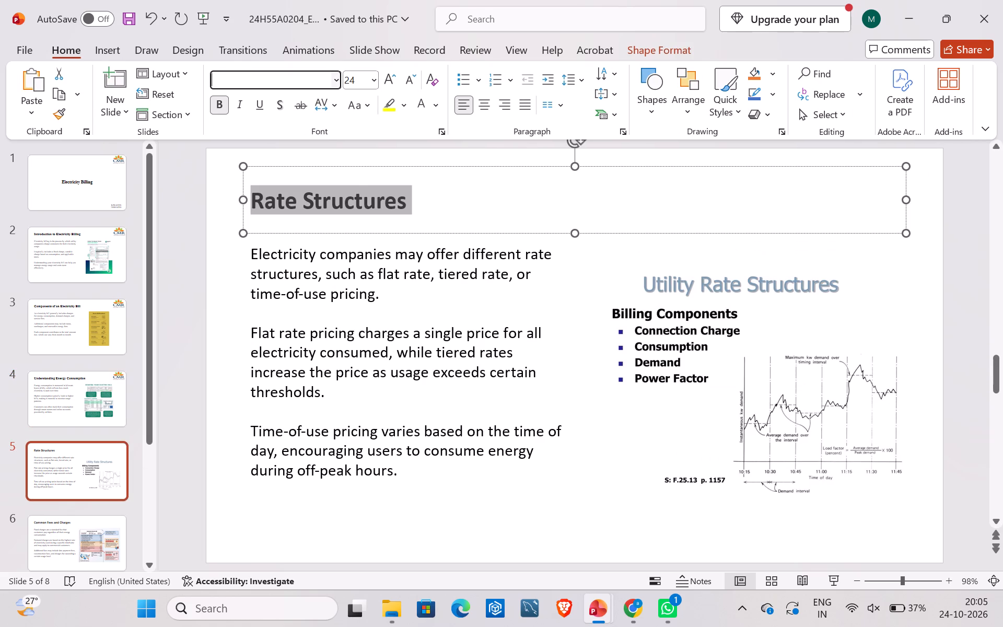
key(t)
key(Return)
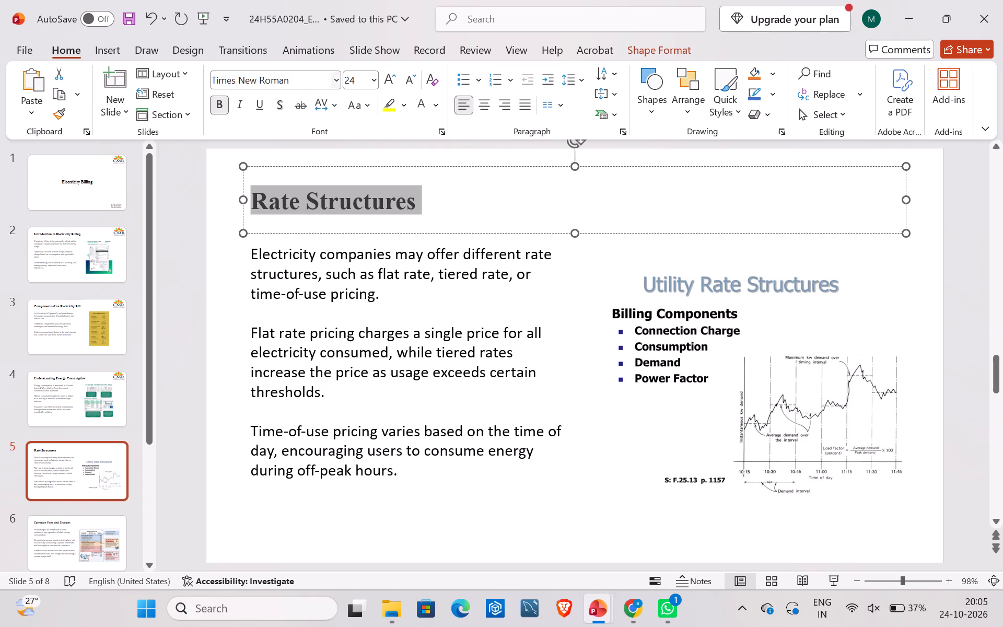
Set the font of all the body text on slide 5, Rate Structures, to Times New Roman.
click(326, 265)
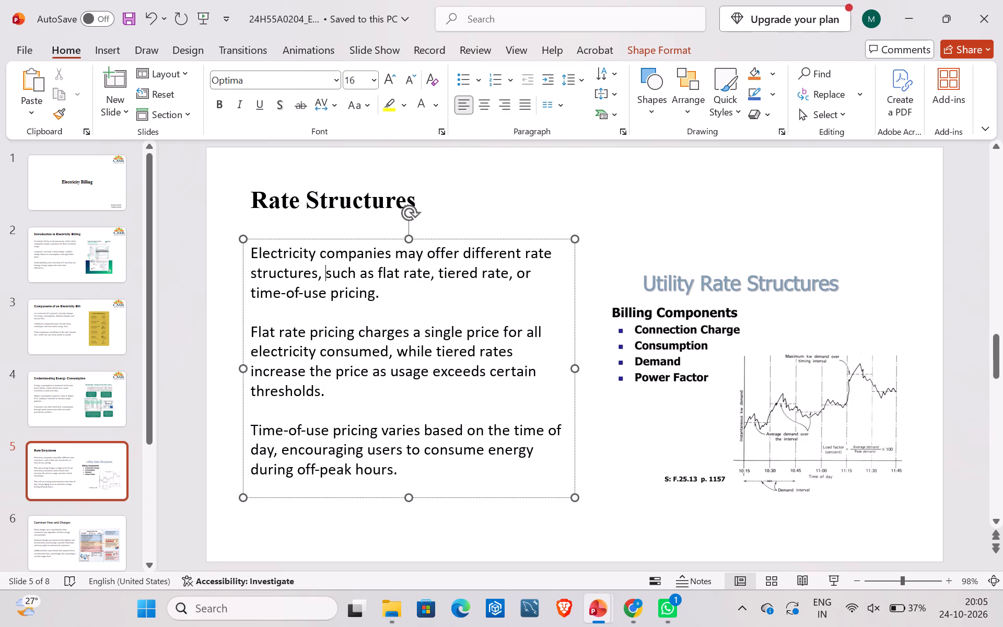
key(ctrl+a)
click(298, 73)
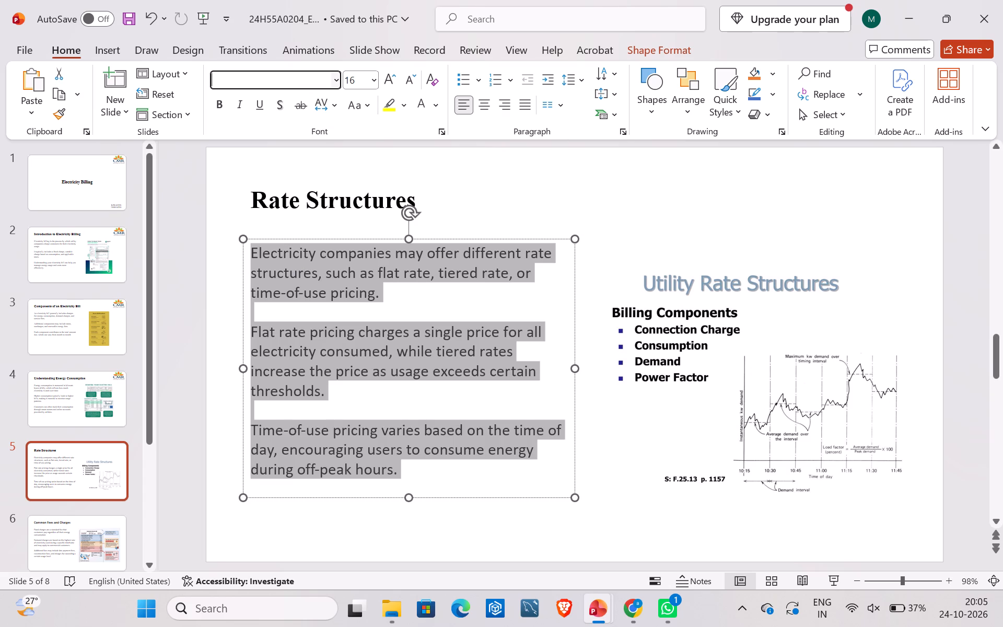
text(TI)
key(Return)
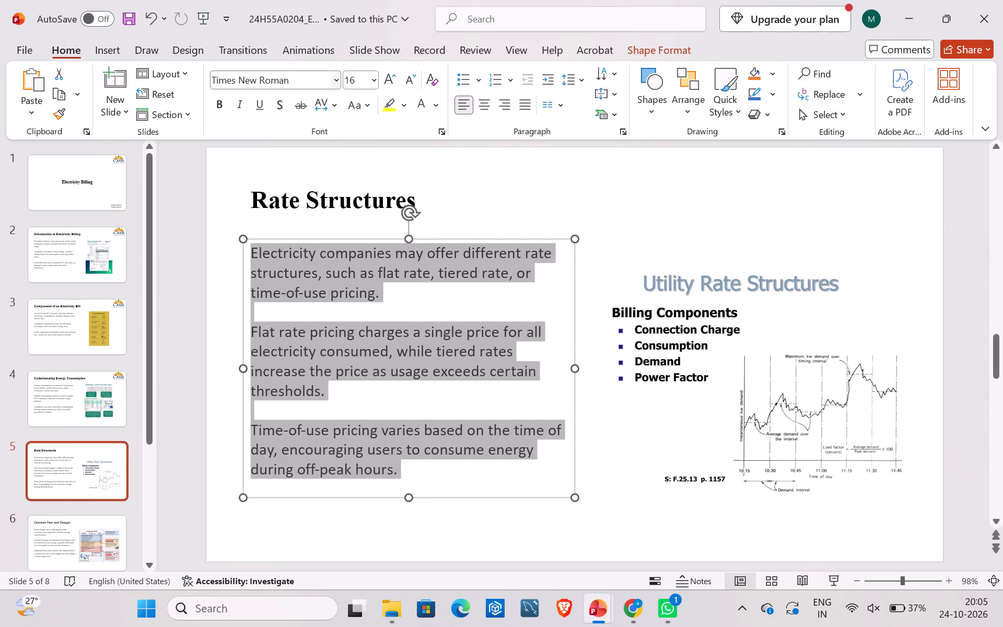
Paste the copied CMR logo into the upper-right corner of slide 5, Rate Structures.
click(795, 197)
key(ctrl+v)
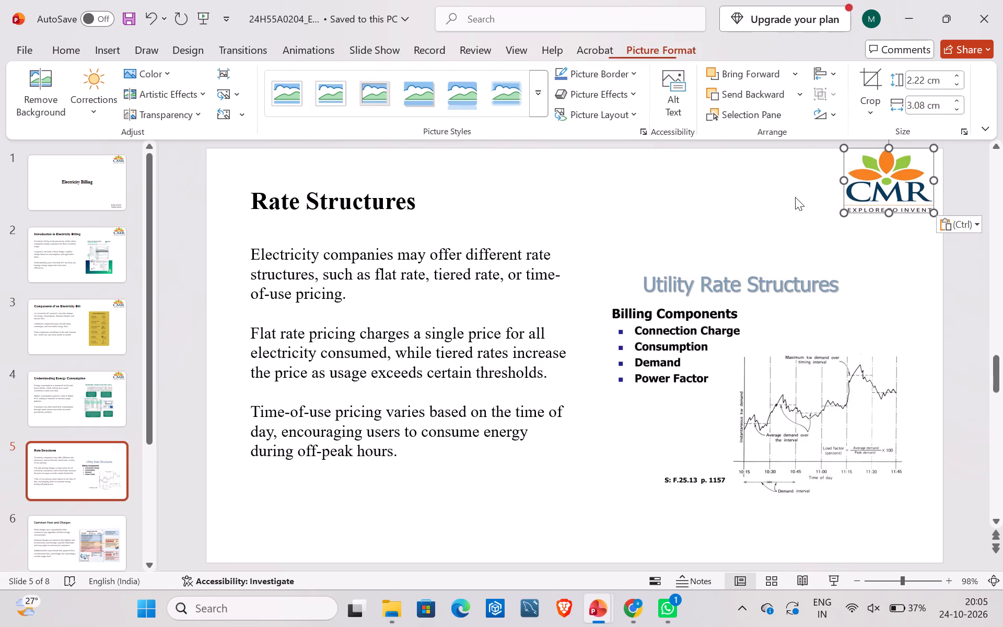
Set the font of the Common Fees and Charges title on slide 6 to Times New Roman.
click(92, 531)
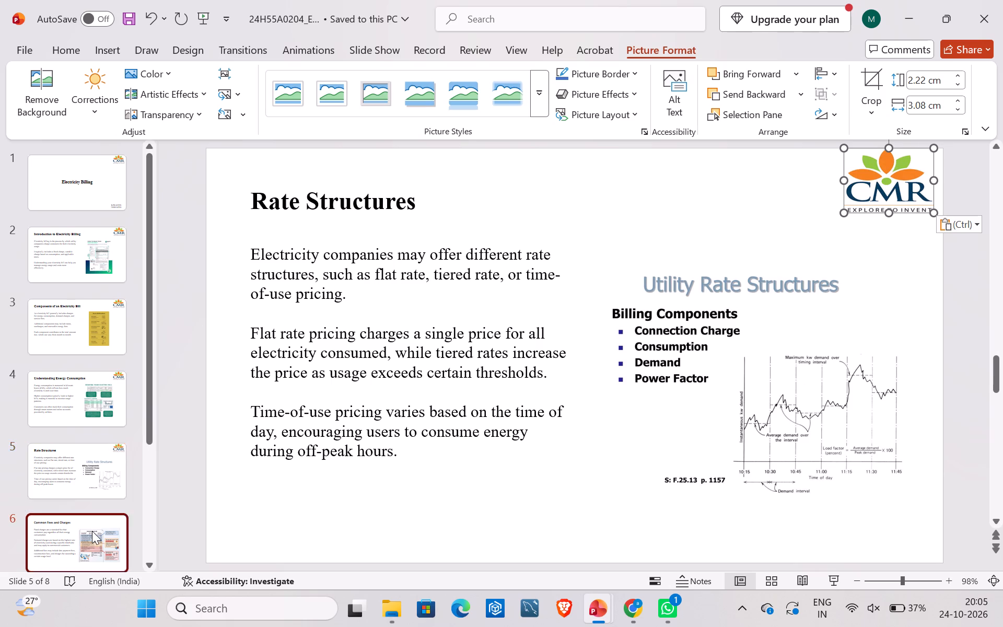
click(304, 205)
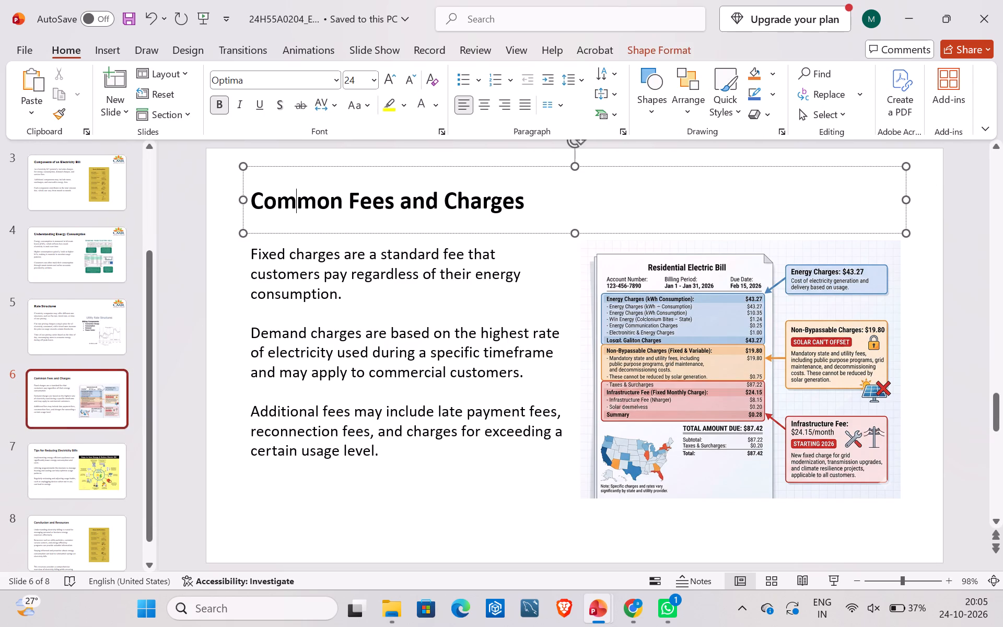
key(ctrl+a)
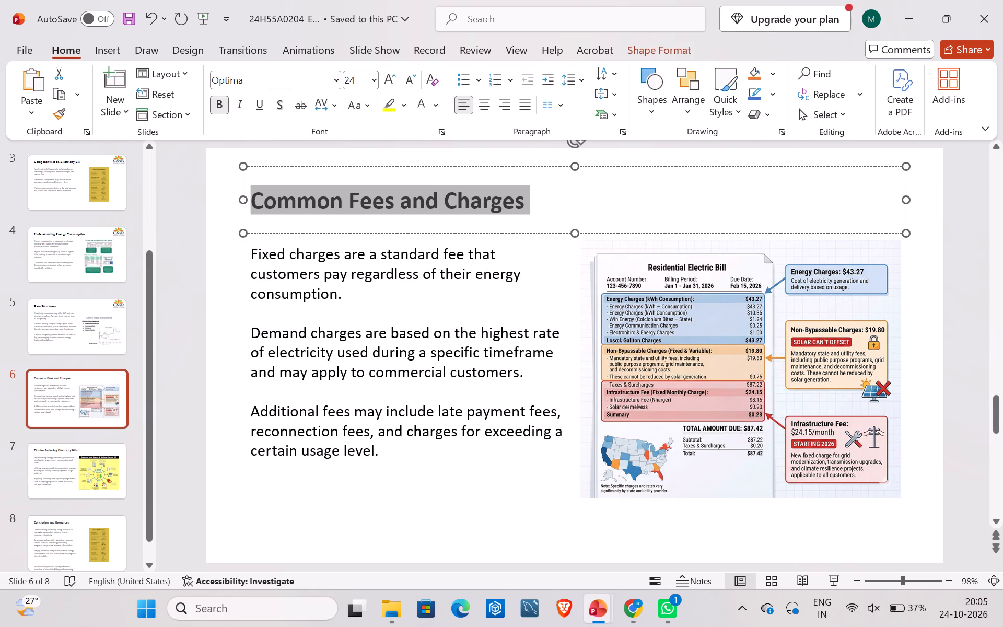
click(276, 78)
key(BackSpace)
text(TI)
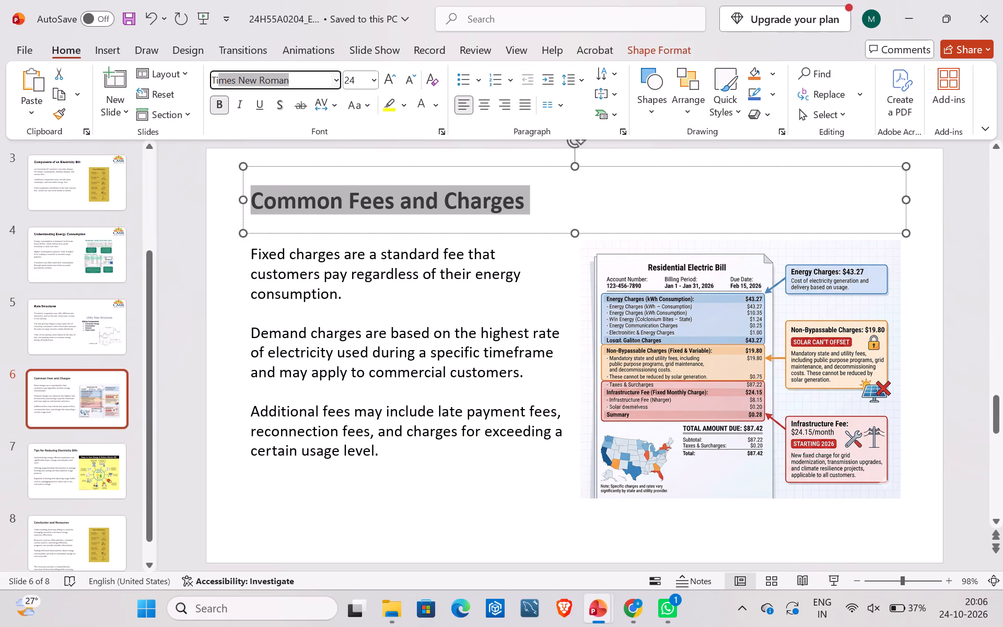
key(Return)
Set the font of all the body text on slide 6, Common Fees and Charges, to Times New Roman.
click(282, 245)
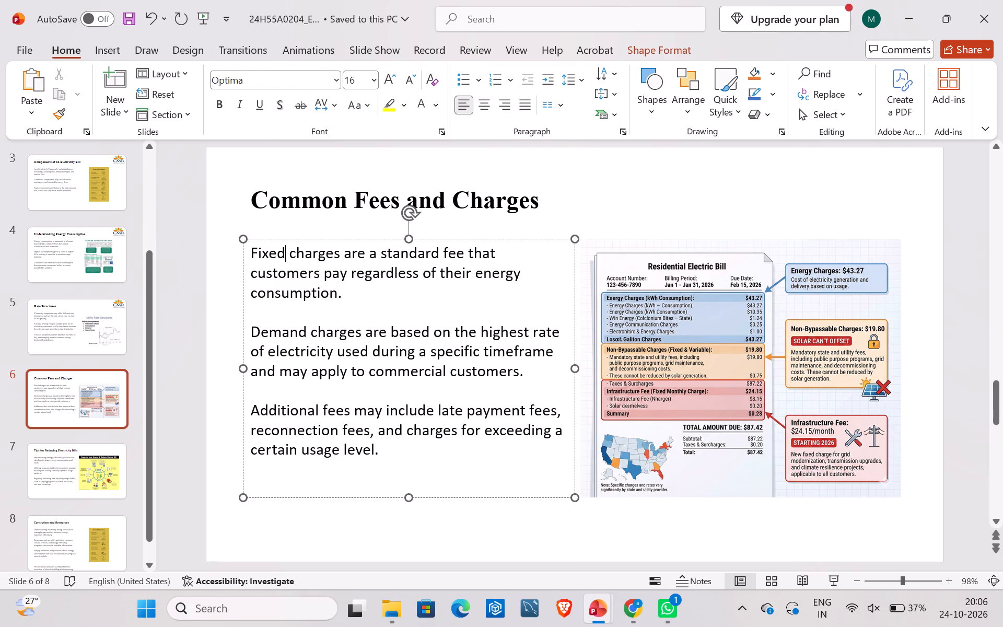
key(ctrl+a)
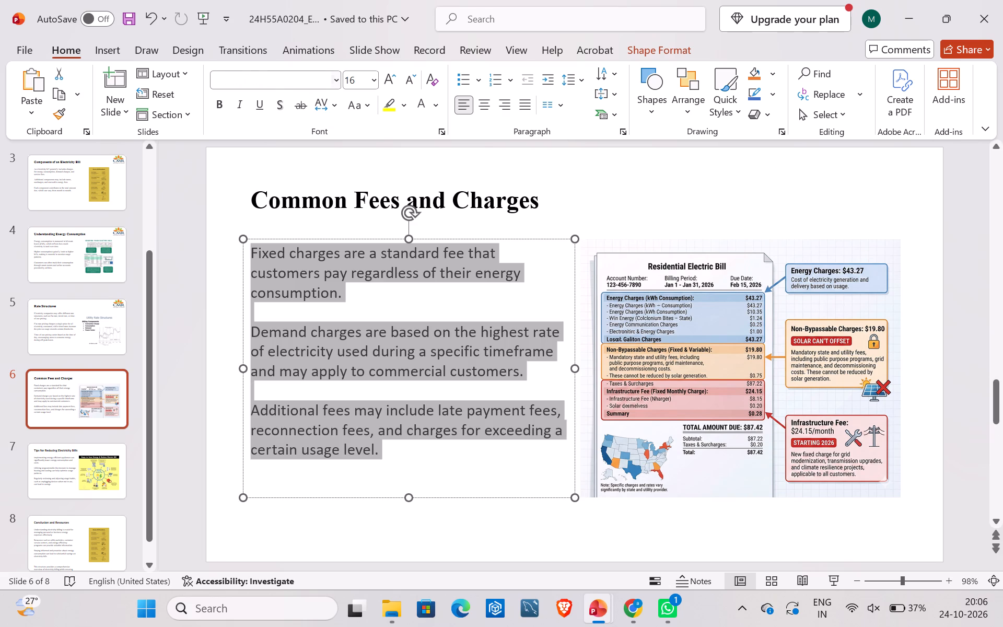
click(271, 82)
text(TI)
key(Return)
Paste the copied CMR logo into the upper-right corner of slide 6, Common Fees and Charges.
click(682, 183)
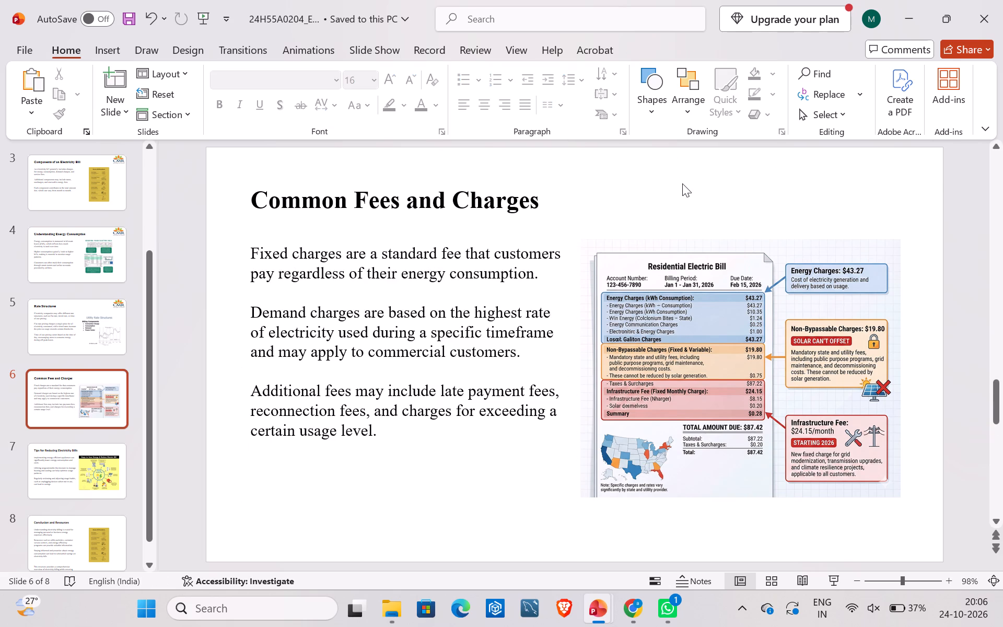
key(ctrl+v)
Set the font of the Tips for Reducing Electricity Bills title on slide 7 to Times New Roman.
click(117, 468)
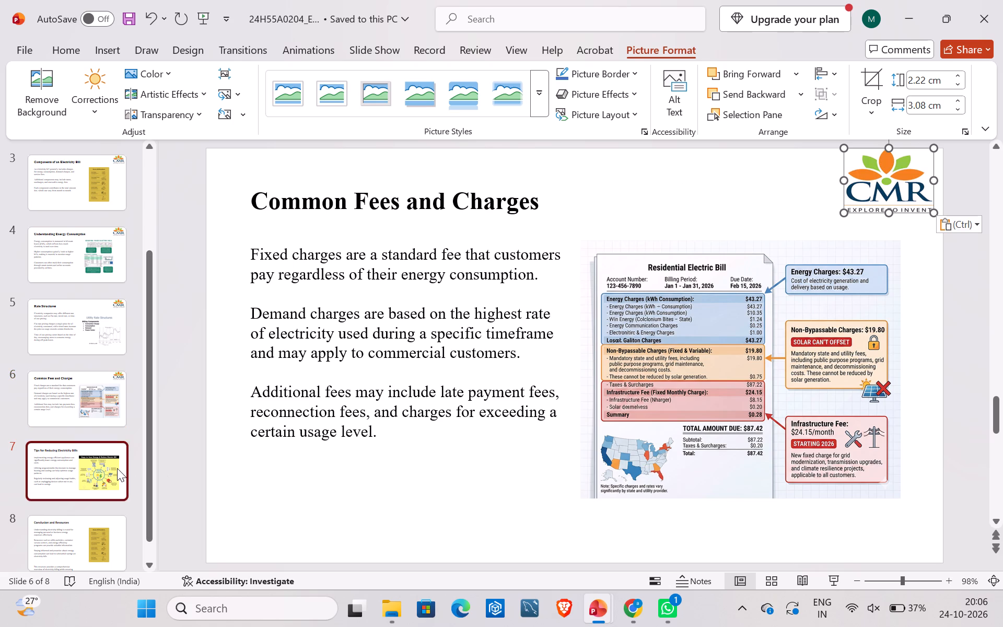
click(336, 204)
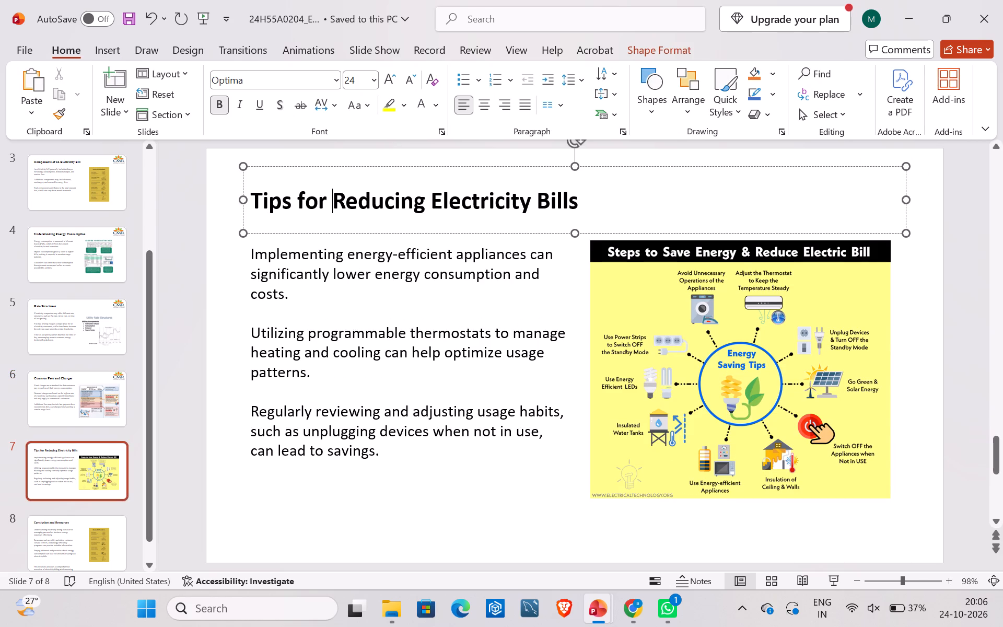
key(ctrl+a)
click(284, 79)
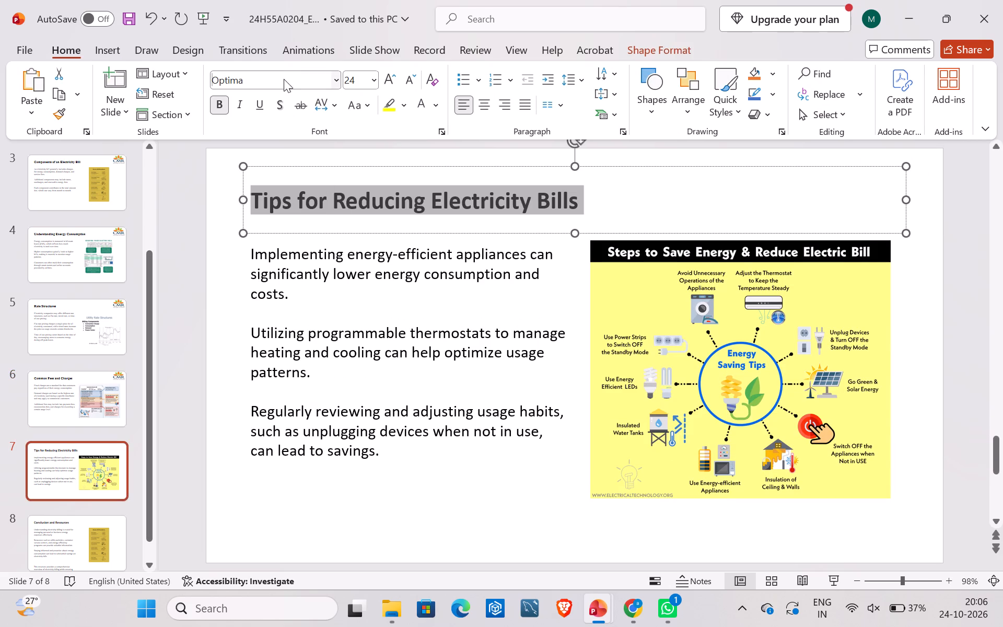
key(BackSpace)
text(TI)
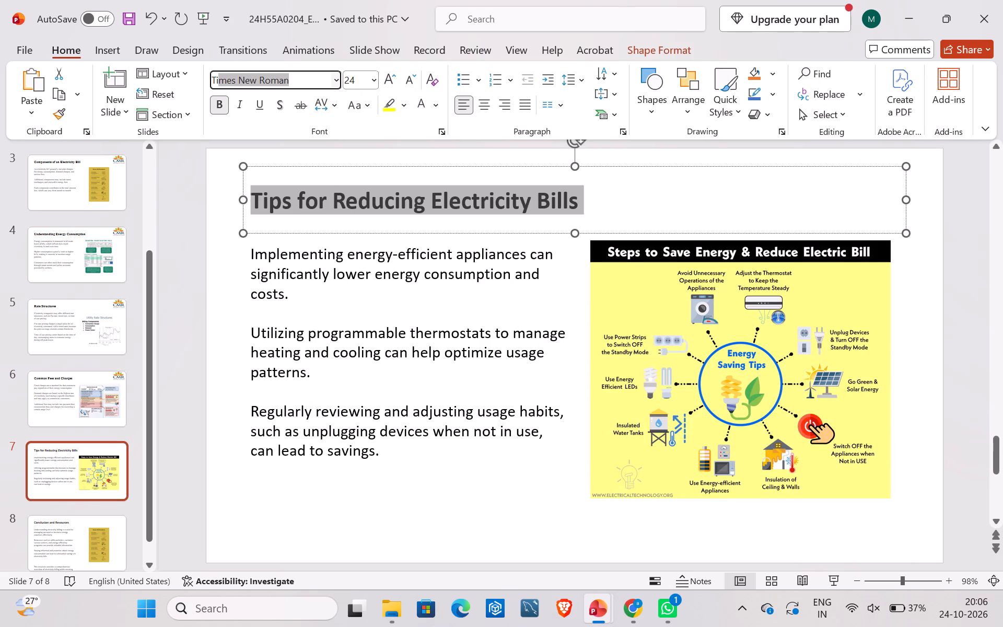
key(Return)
Set the font of all the body text on slide 7, Tips for Reducing Electricity Bills, to Times New Roman.
click(324, 272)
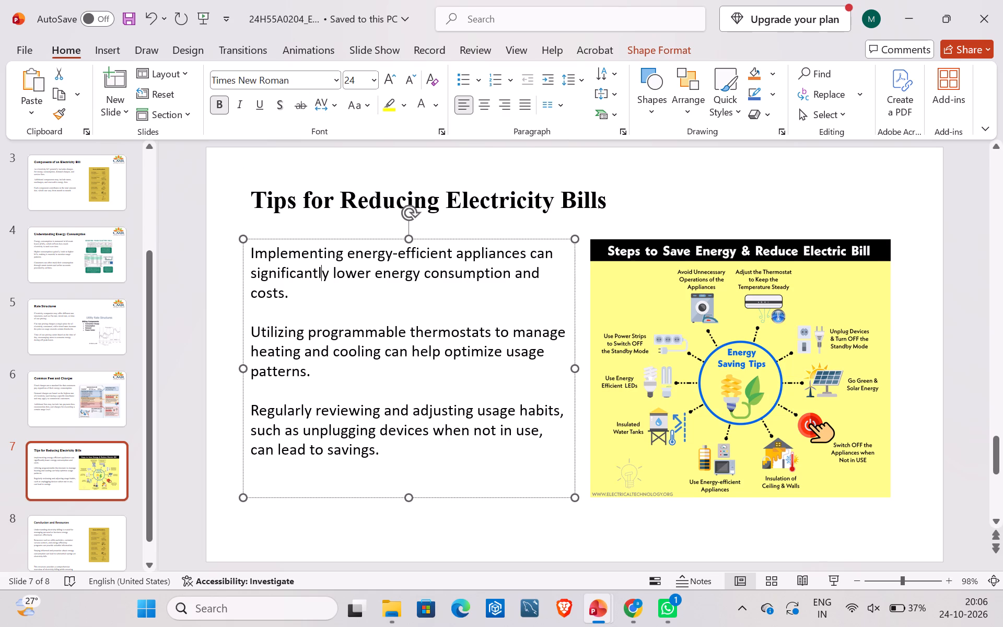
key(ctrl+a)
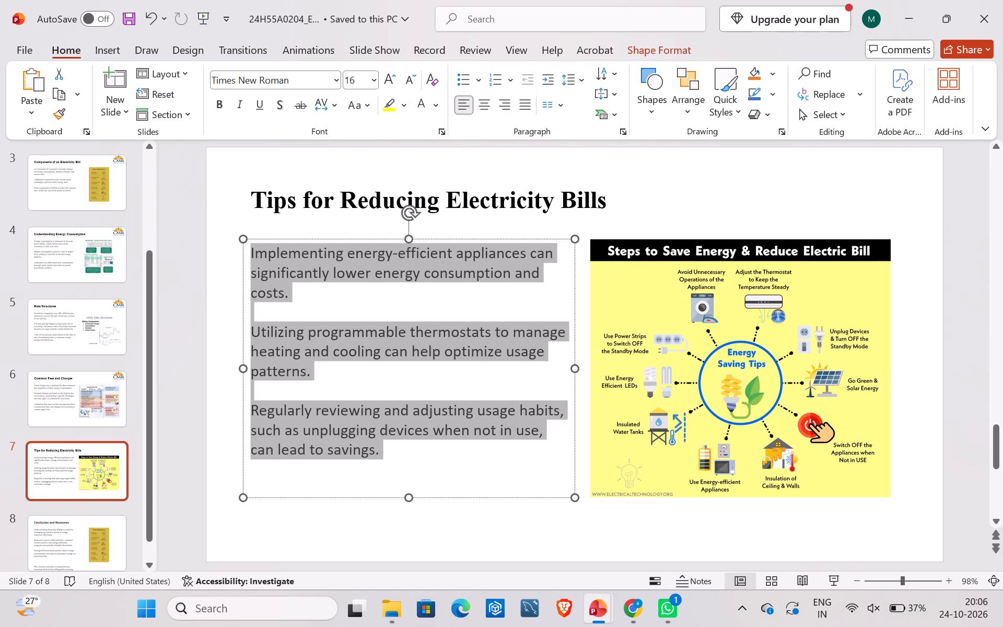
click(273, 84)
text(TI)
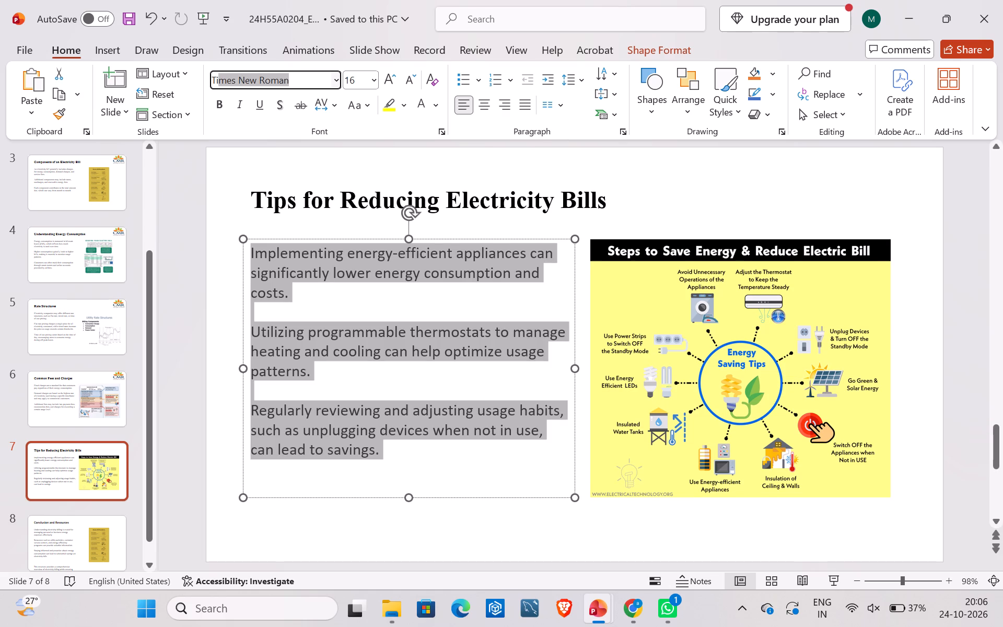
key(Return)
Paste the copied CMR logo into the upper-right corner of slide 7, Tips for Reducing Electricity Bills.
click(844, 194)
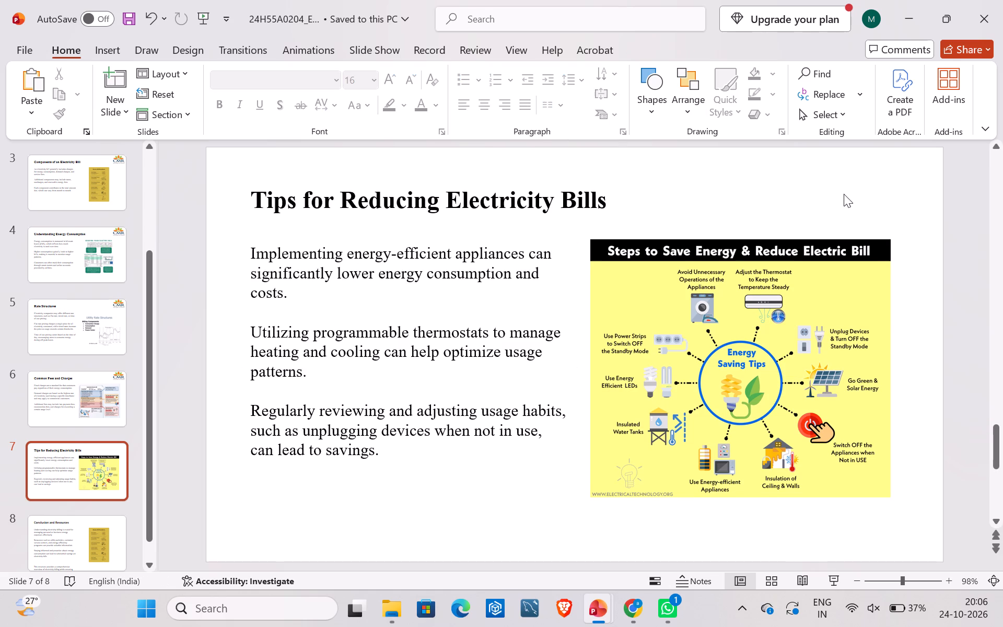
key(ctrl+v)
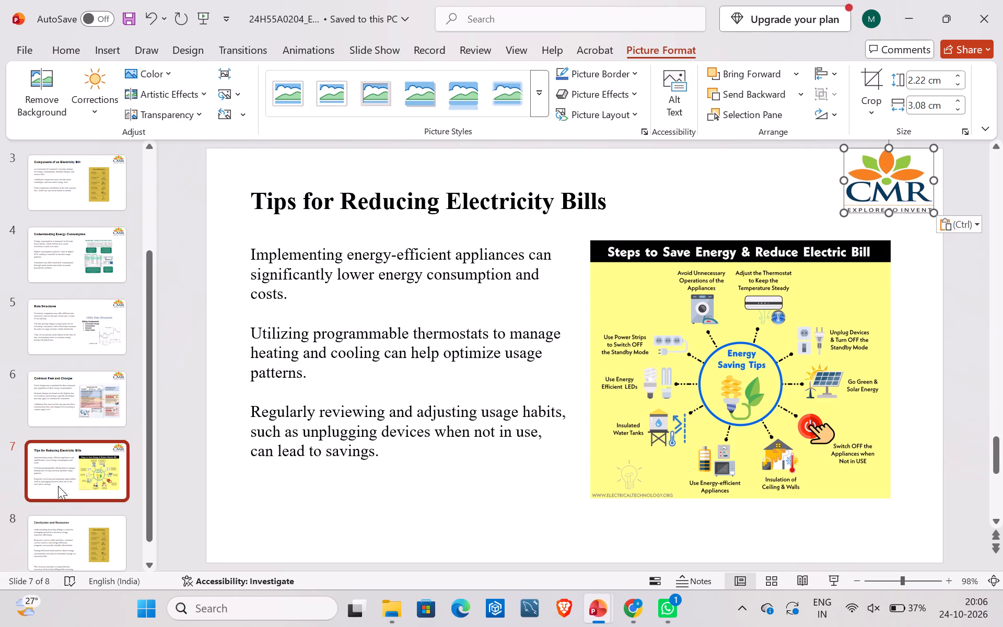
Set the font of the Conclusion and Resources title on slide 8 to Times New Roman.
click(71, 542)
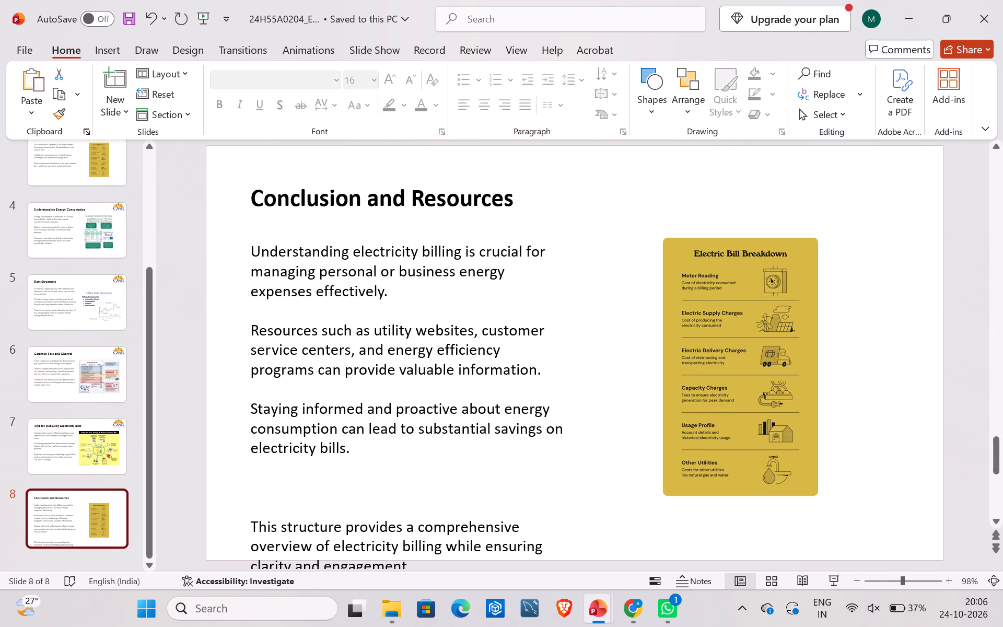
click(354, 200)
key(ctrl+a)
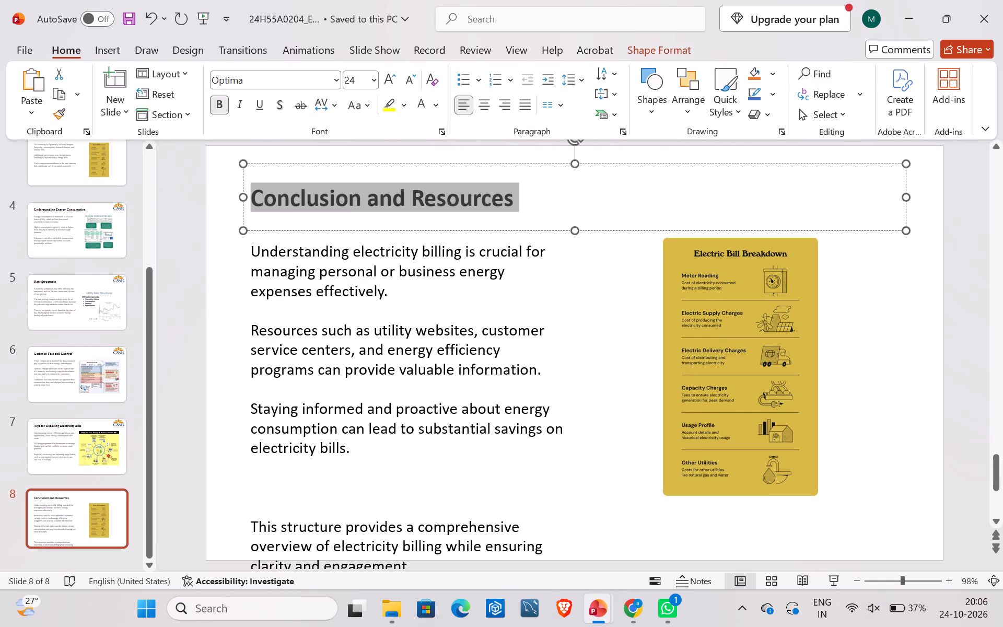
click(303, 81)
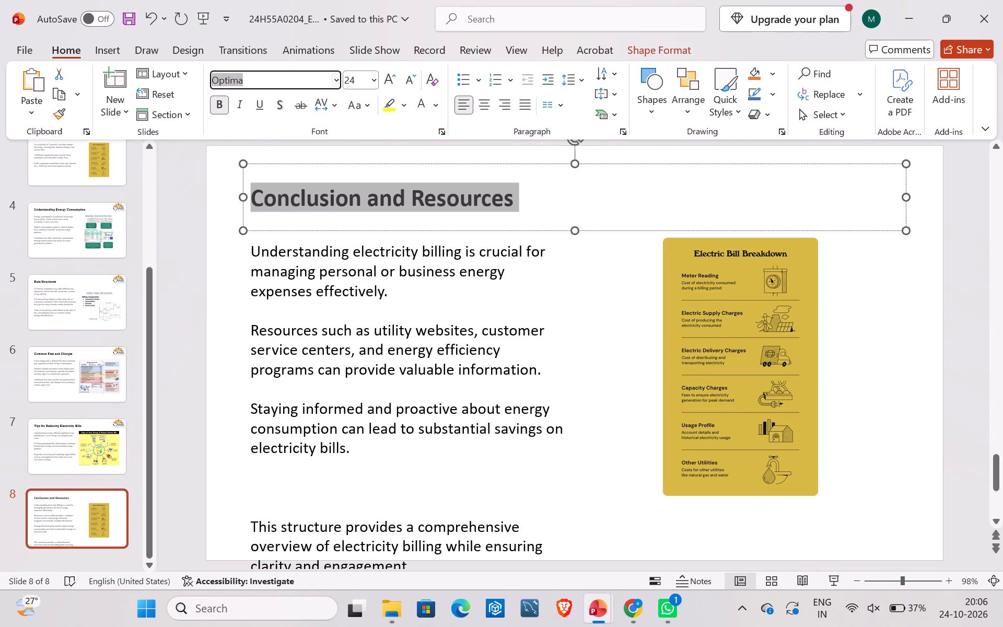
key(BackSpace)
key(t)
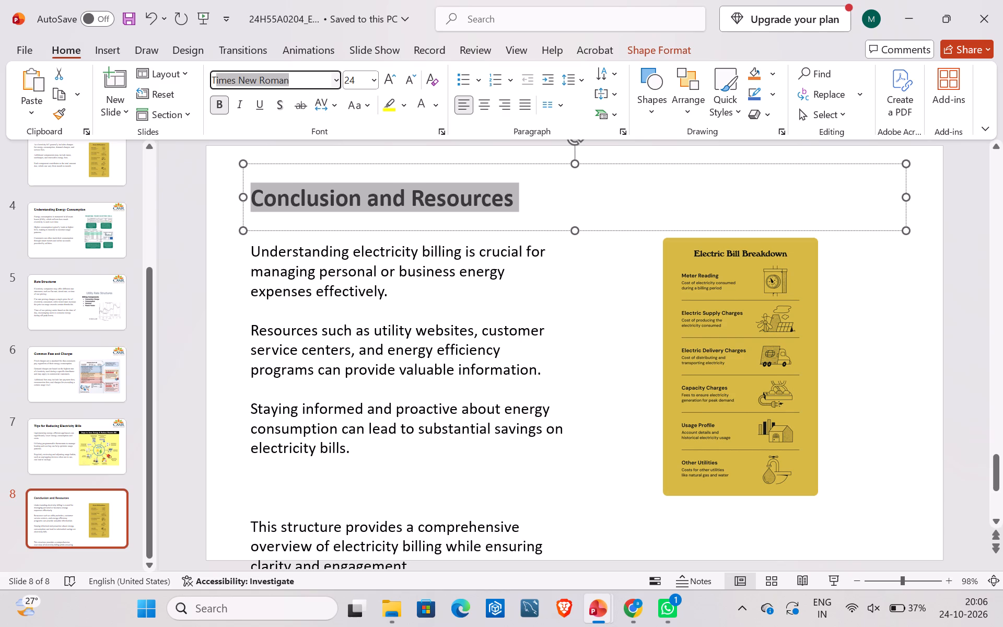
key(Return)
Set the font of all the body text on slide 8, Conclusion and Resources, to Times New Roman.
click(343, 276)
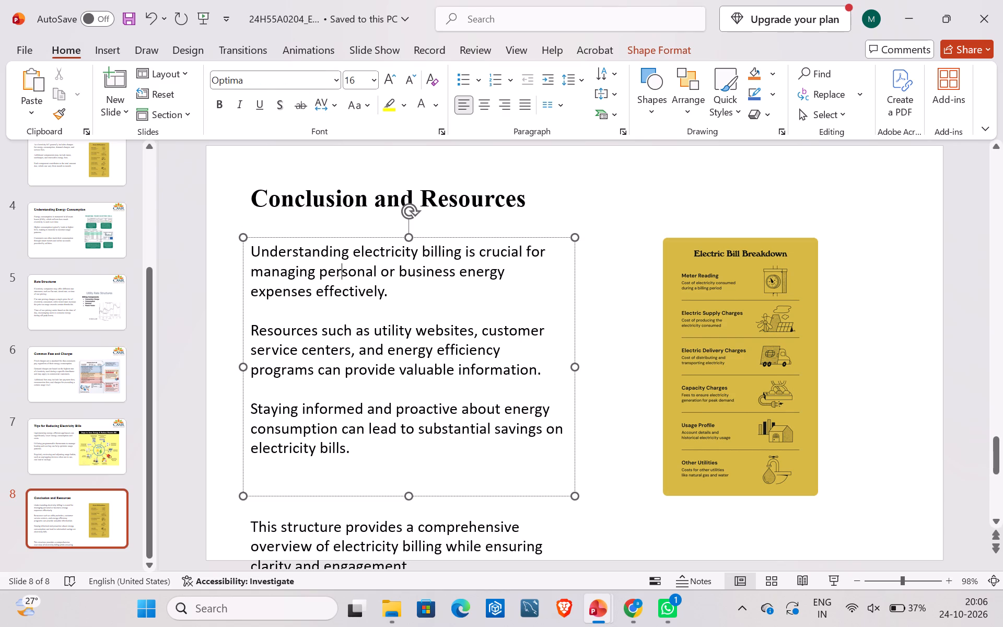
key(ctrl+a)
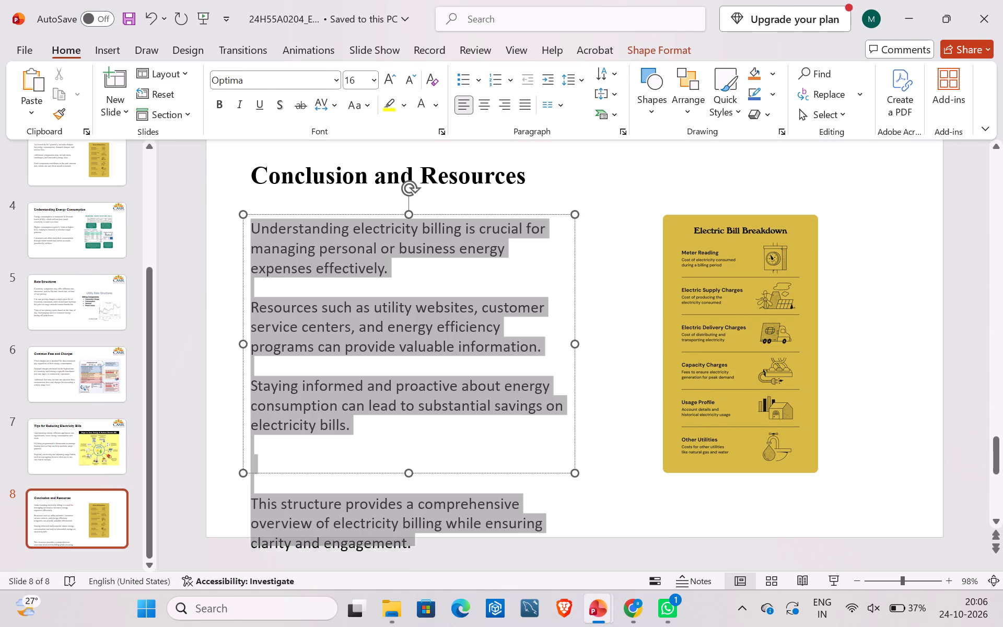
click(310, 79)
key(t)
key(Return)
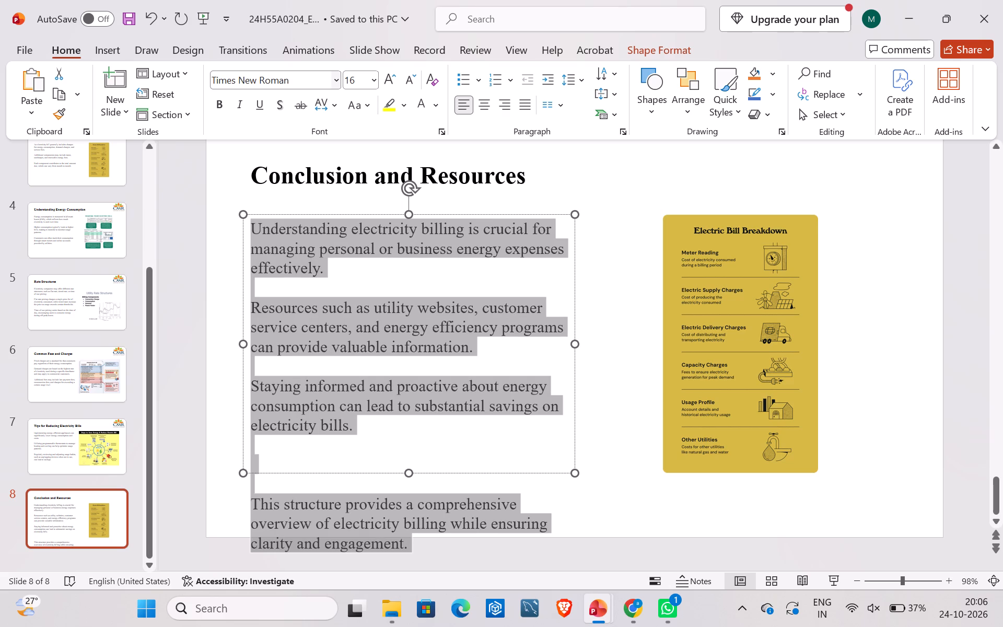
key(Return)
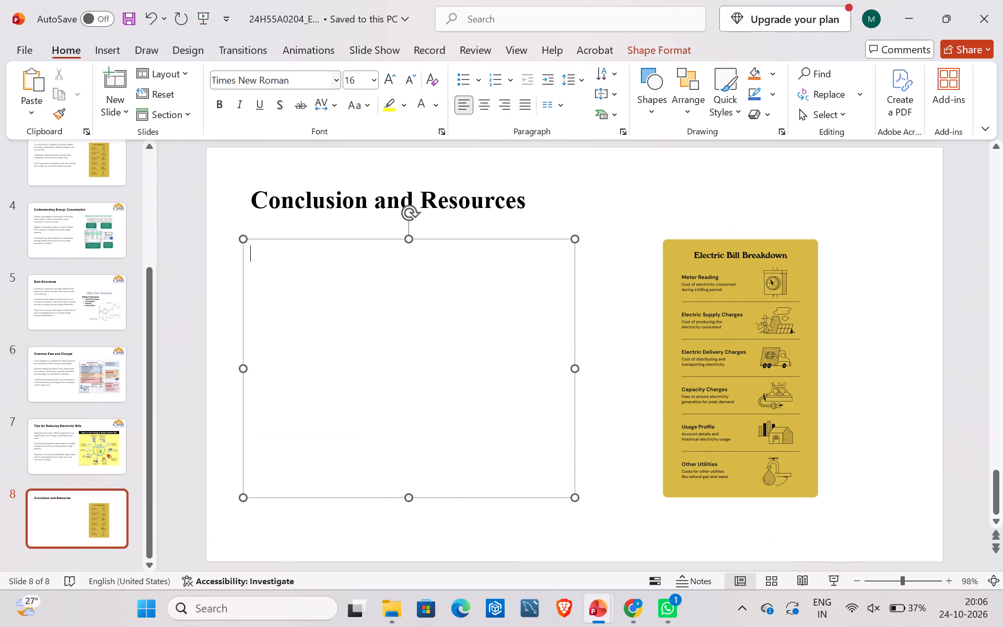
key(ctrl+z)
Delete the closing paragraph beginning "This structure provides a comprehensive overview" and its trailing blank lines from the body text on slide 8.
click(610, 182)
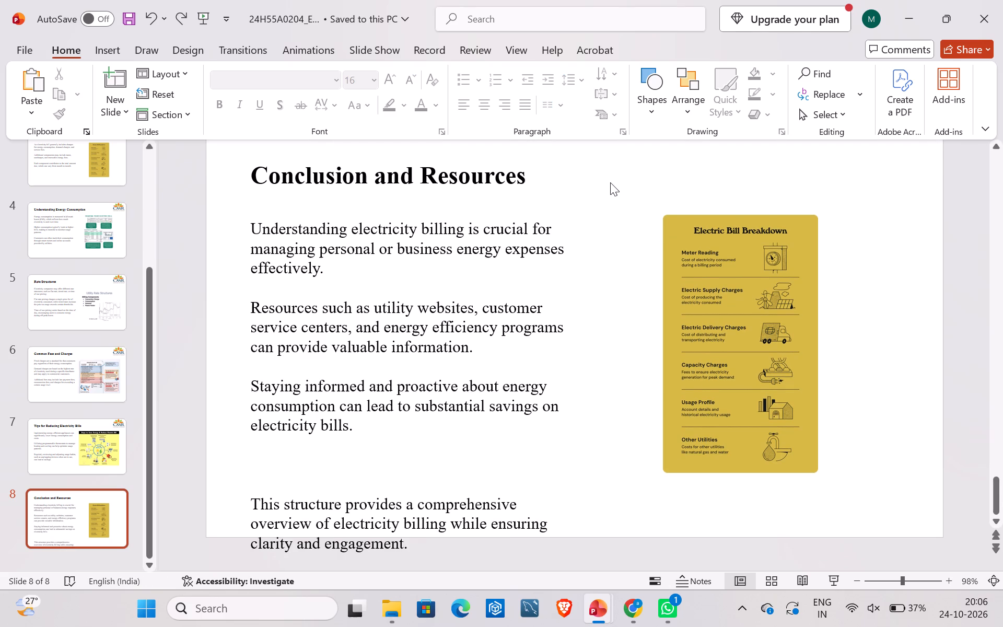
click(400, 232)
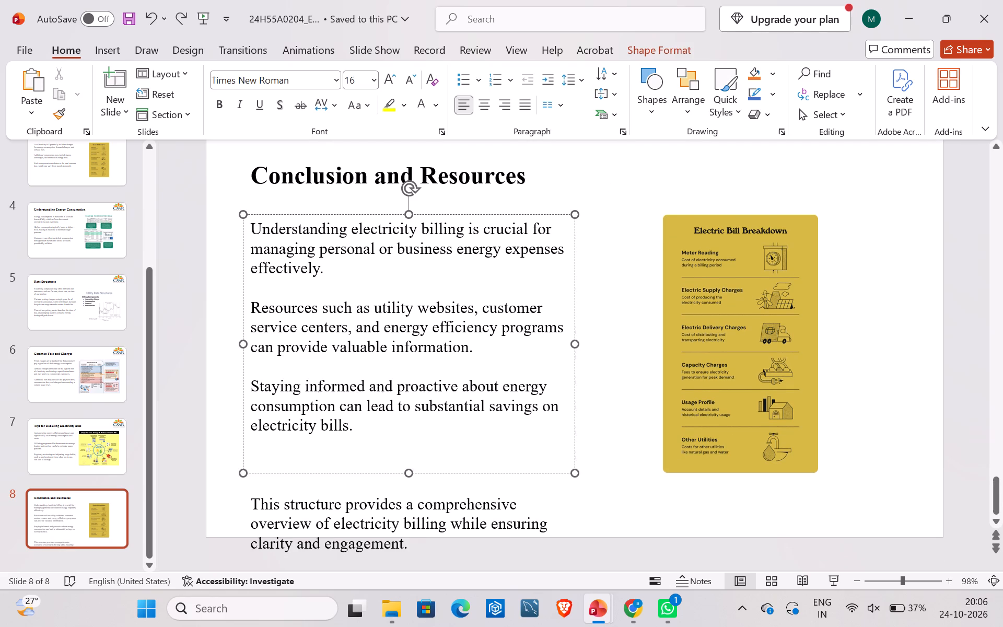
scroll(367, 412, down, 1)
drag(252, 505, 436, 558)
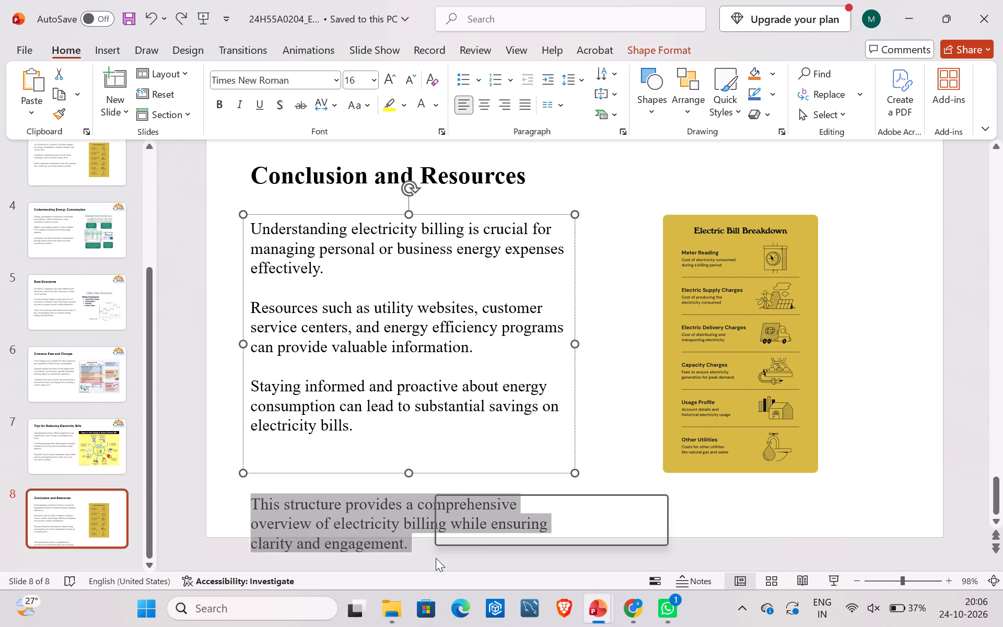
key(BackSpace)
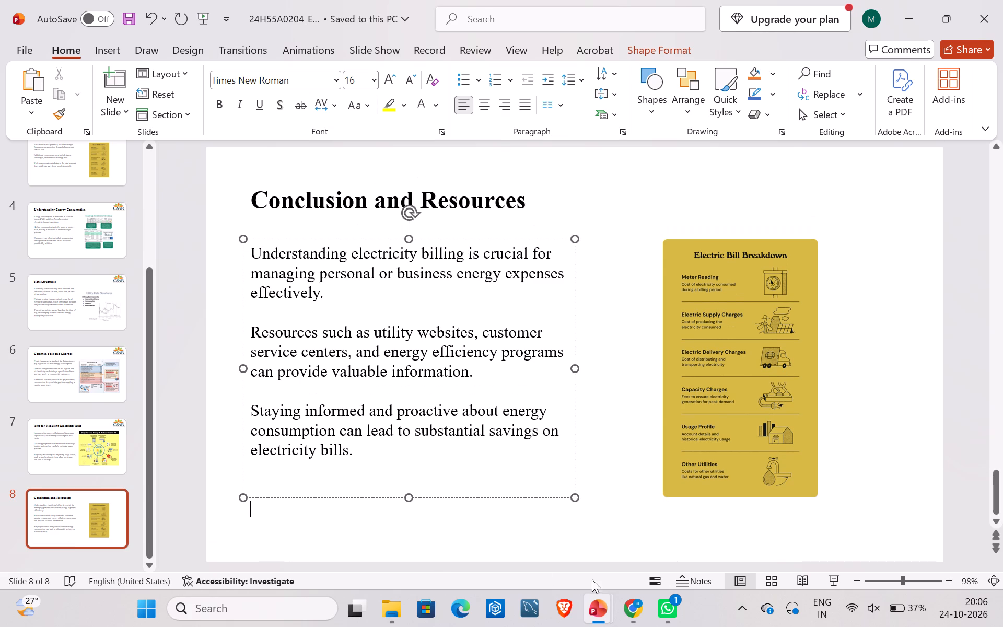
click(857, 203)
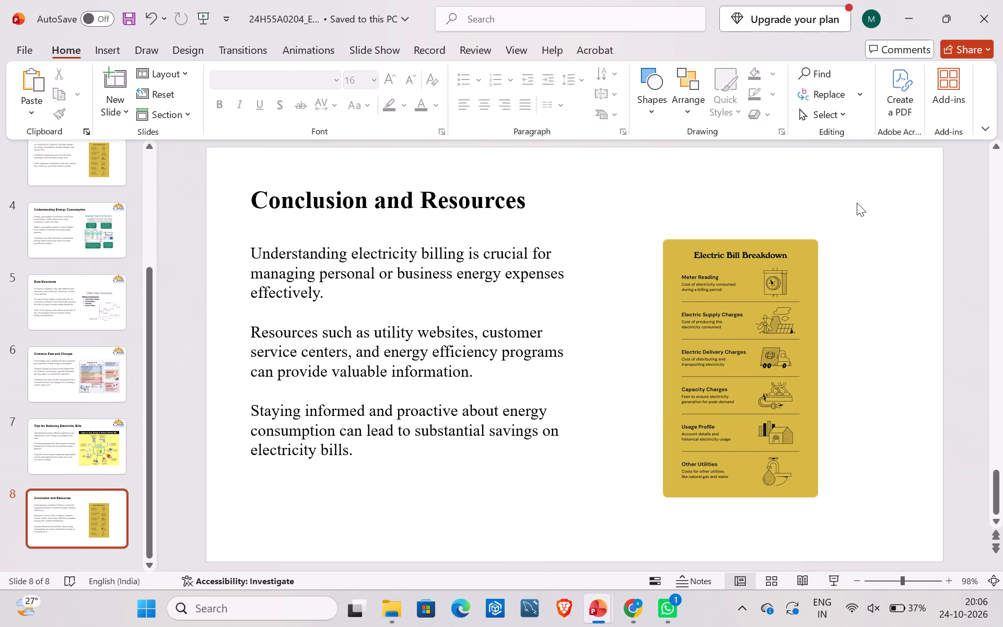
click(388, 516)
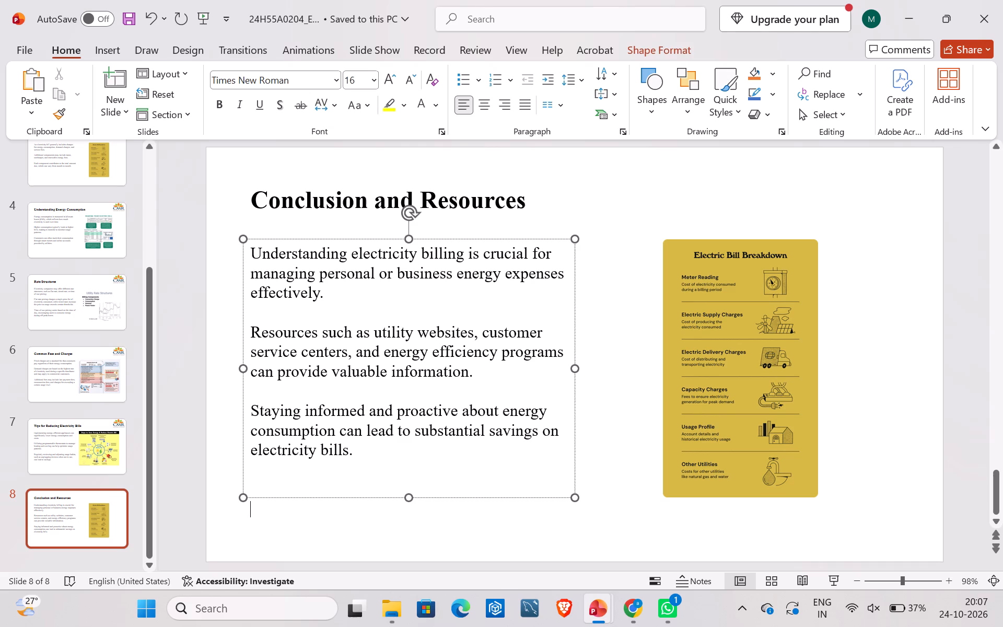
key(BackSpace)
key(BackSpace)
key(BackSpace)
key(BackSpace)
Paste the copied CMR logo into the upper-right corner of slide 8, Conclusion and Resources.
click(814, 170)
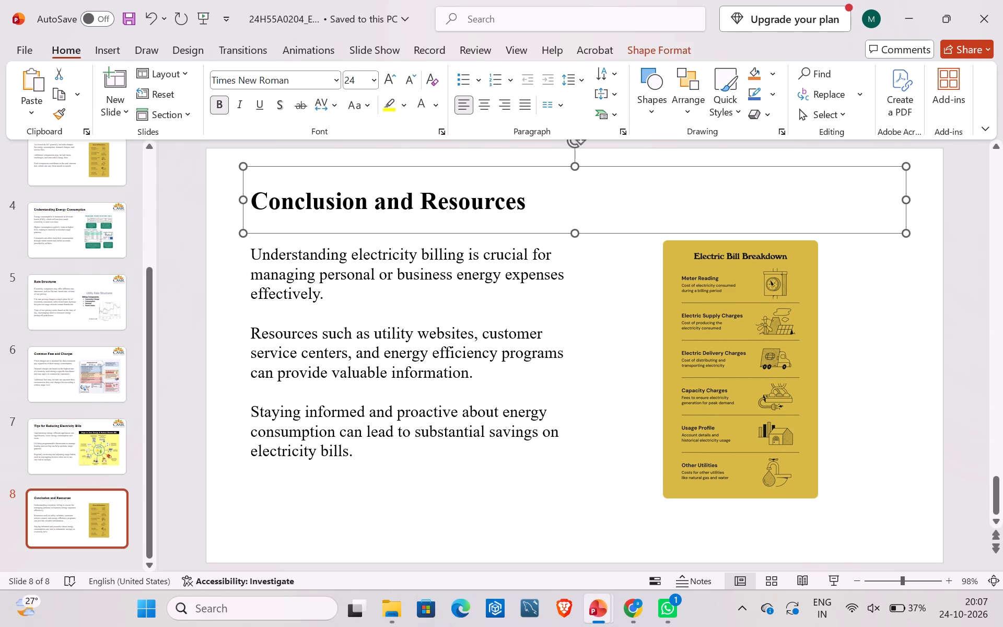
key(ctrl+v)
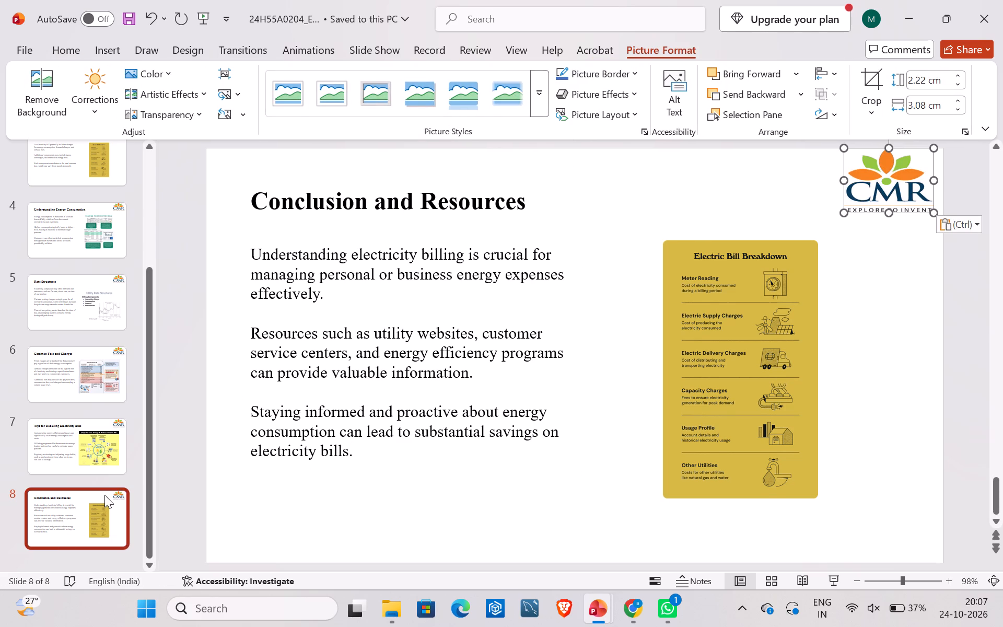
Add a new blank slide after slide 8, Conclusion and Resources, and open it.
scroll(104, 495, down, 2)
right_click(92, 519)
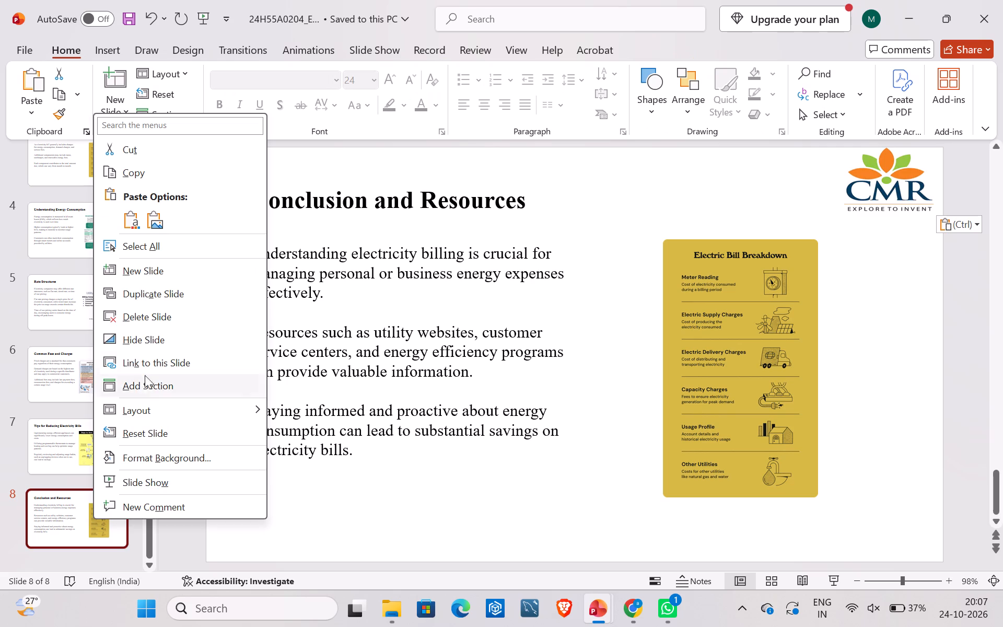
click(155, 277)
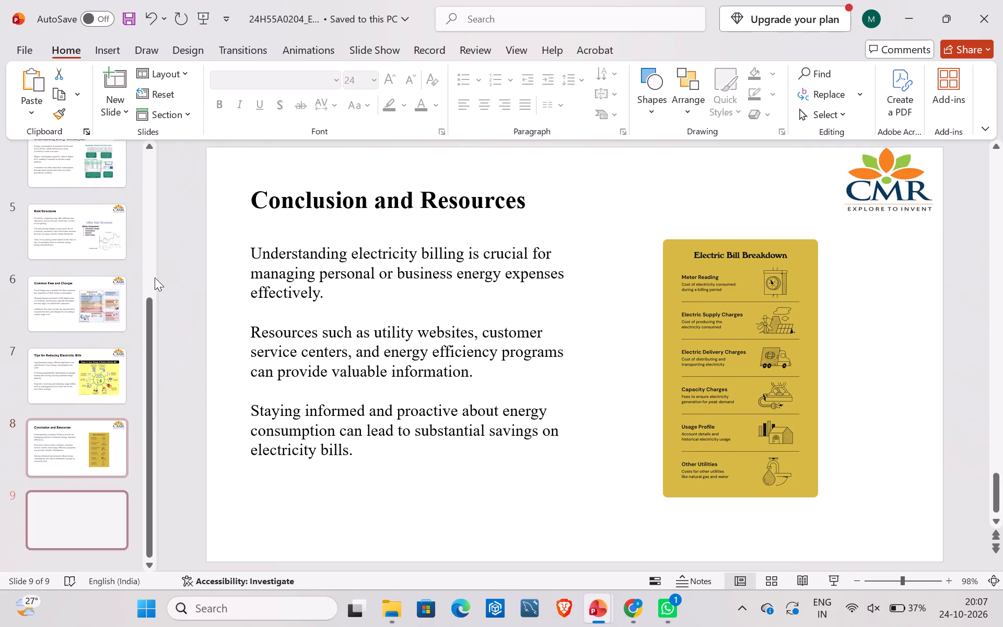
click(93, 517)
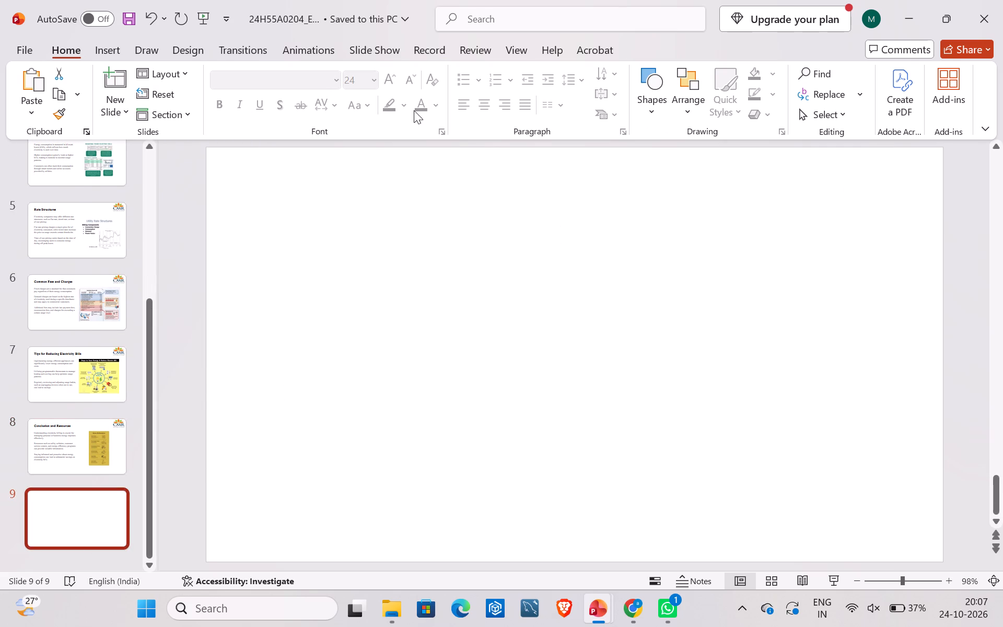
Insert a text box reading THANK YOU near the middle of slide 9.
click(113, 53)
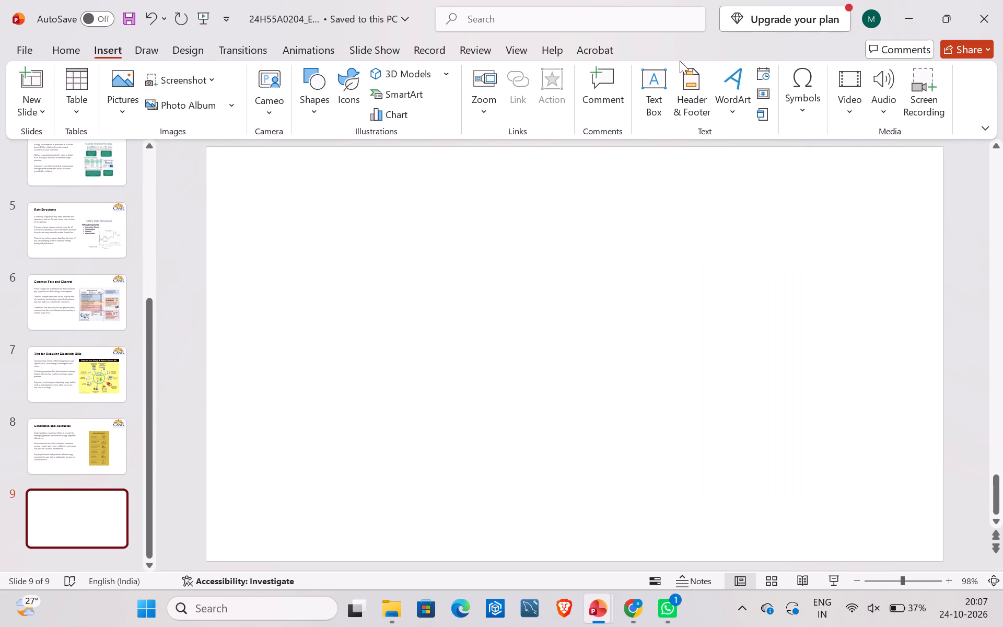
click(656, 90)
click(514, 373)
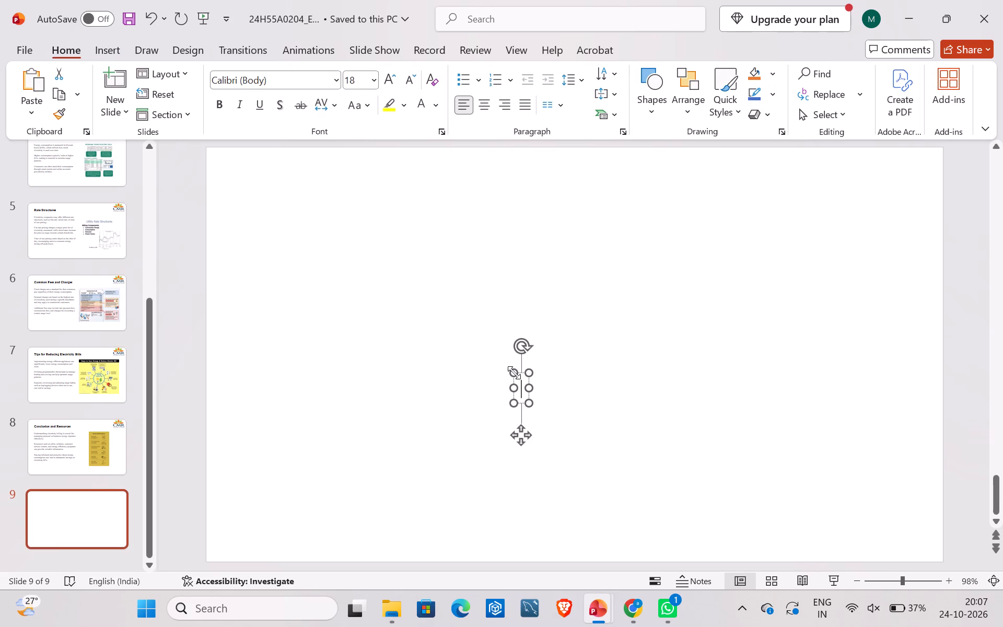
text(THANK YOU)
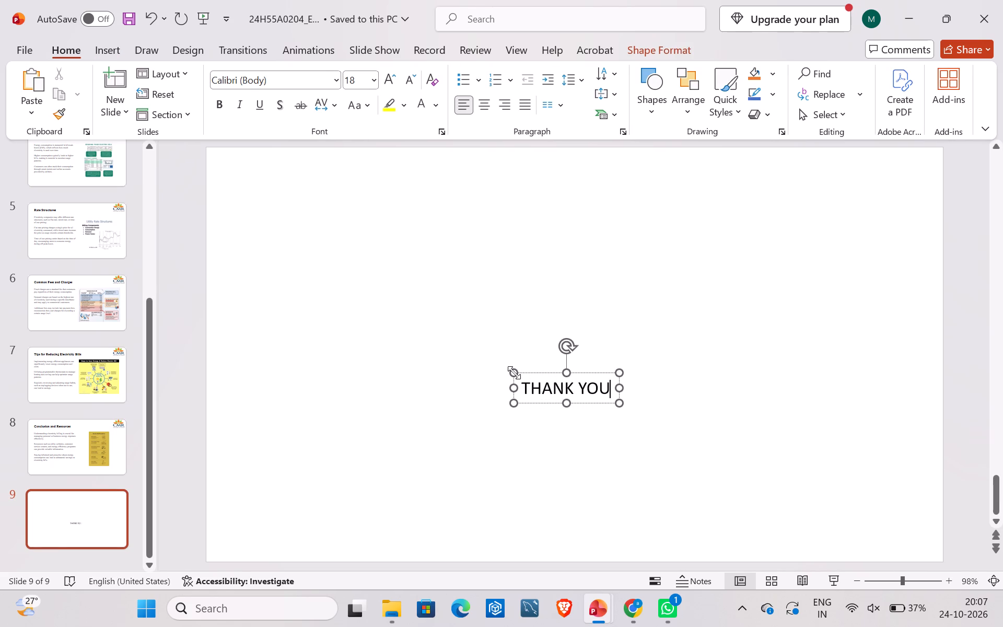
drag(551, 370, 538, 311)
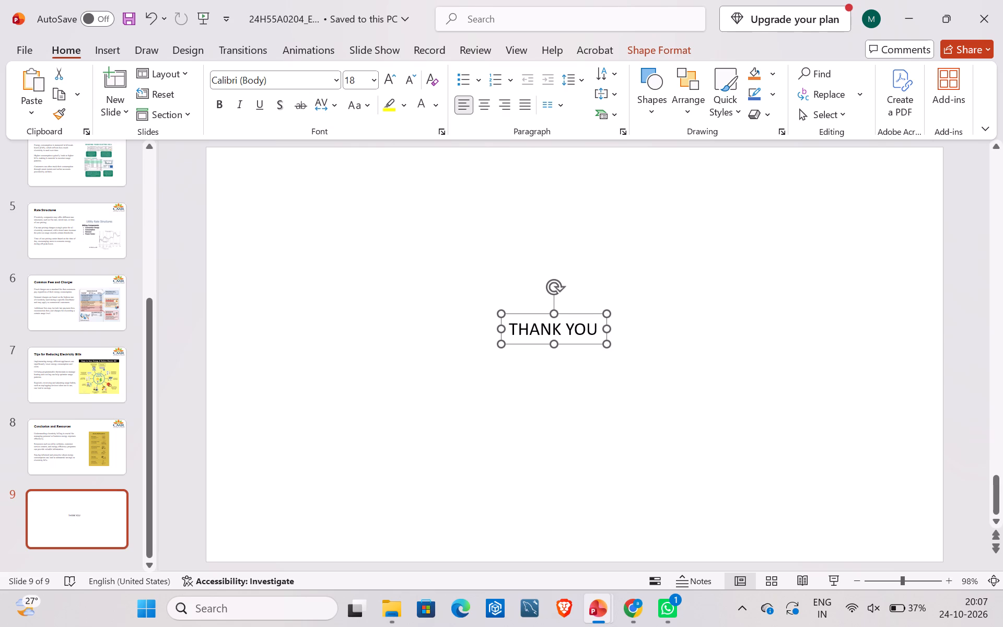
Enlarge the THANK YOU text on slide 9 to size 28 and shift its box slightly left towards the slide's centre.
click(597, 335)
key(ctrl+a)
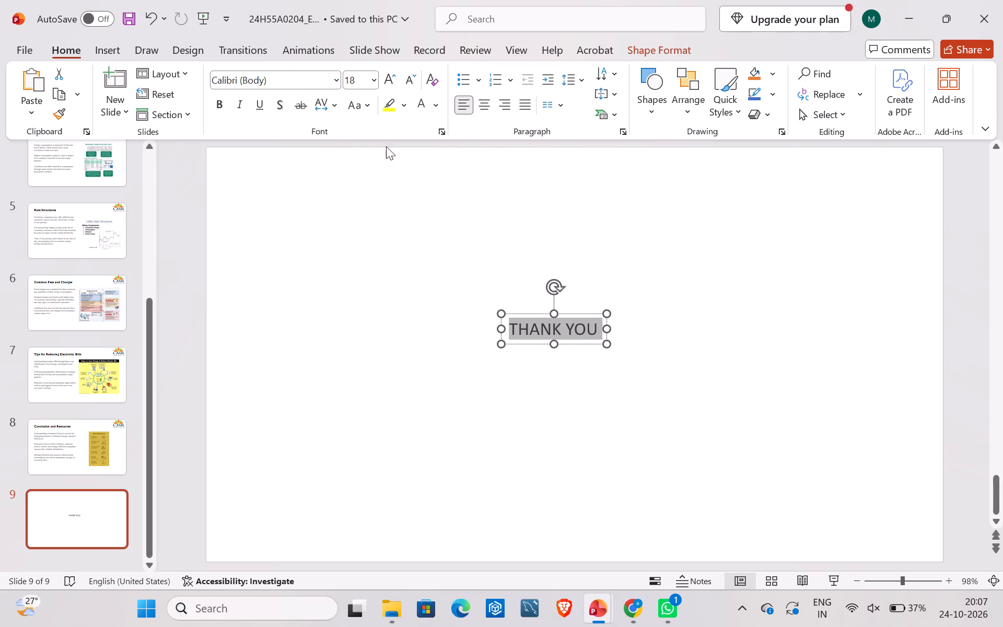
click(387, 85)
click(387, 85)
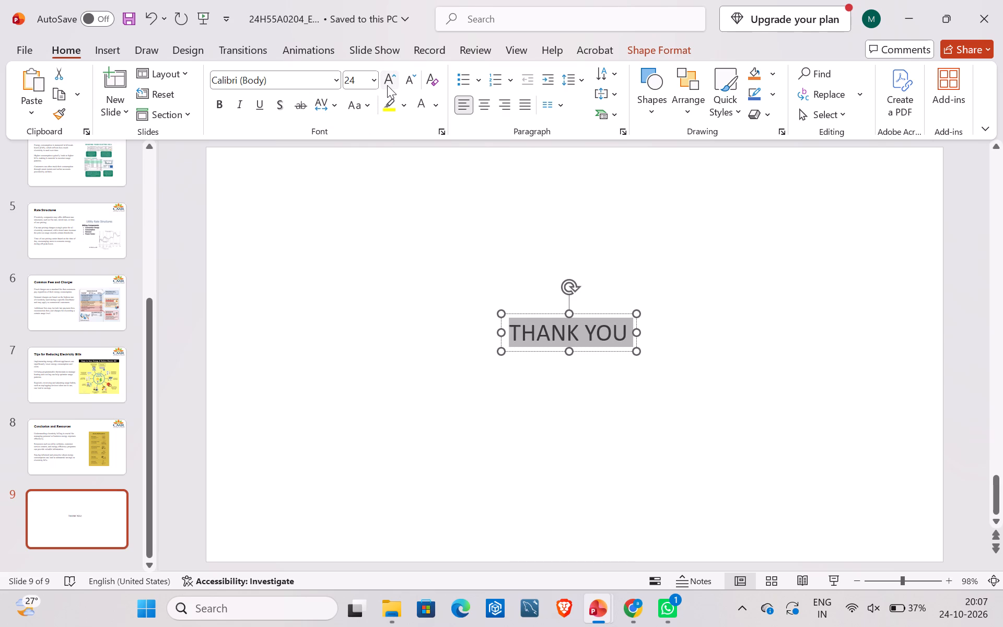
click(387, 85)
drag(598, 313, 572, 312)
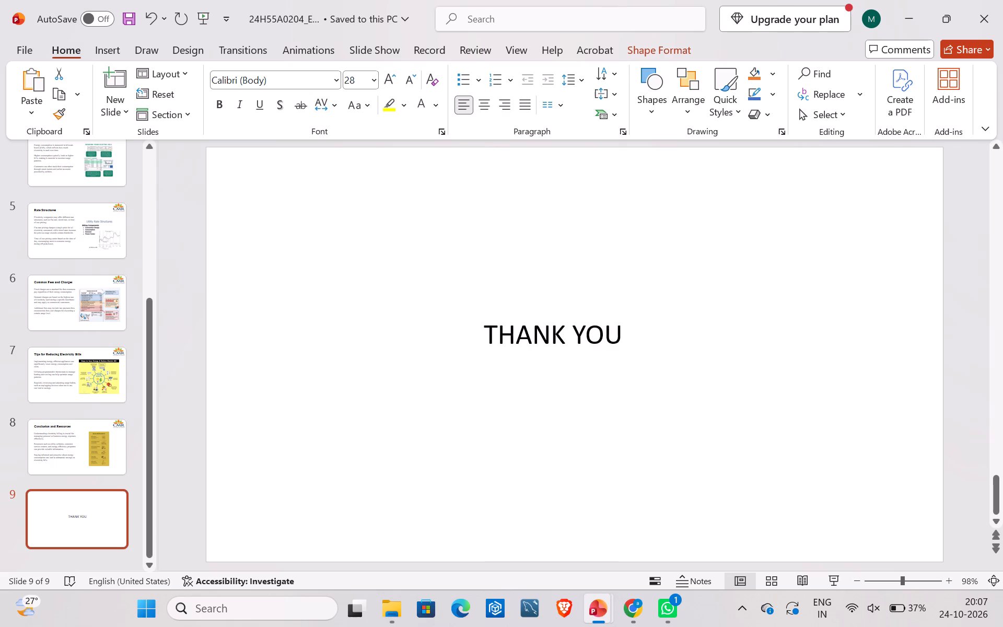
drag(572, 312, 567, 311)
Paste the copied CMR logo into the upper-right corner of slide 9, the THANK YOU slide.
click(895, 184)
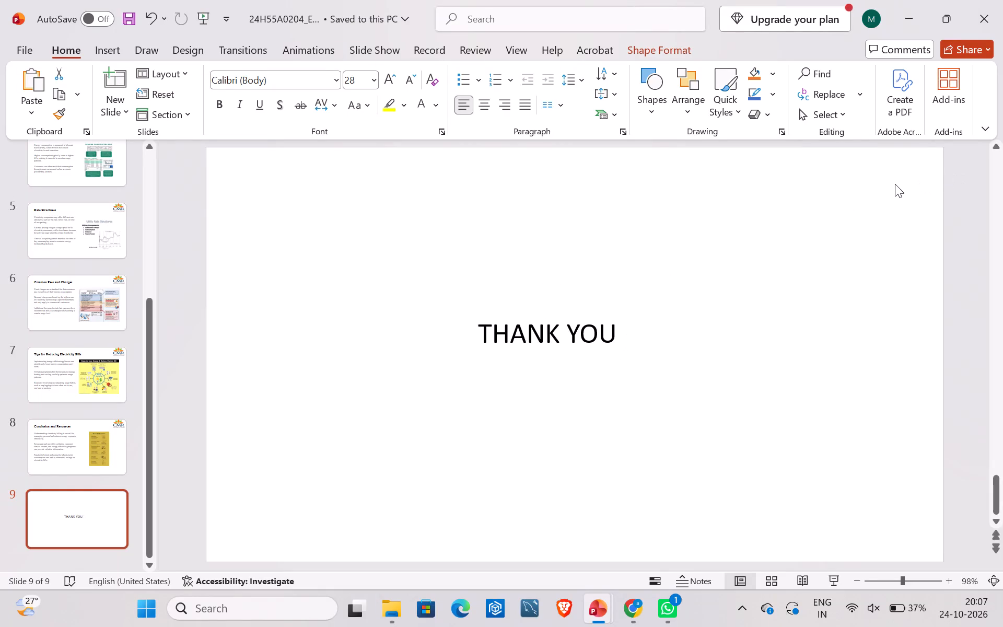
key(ctrl+v)
click(778, 328)
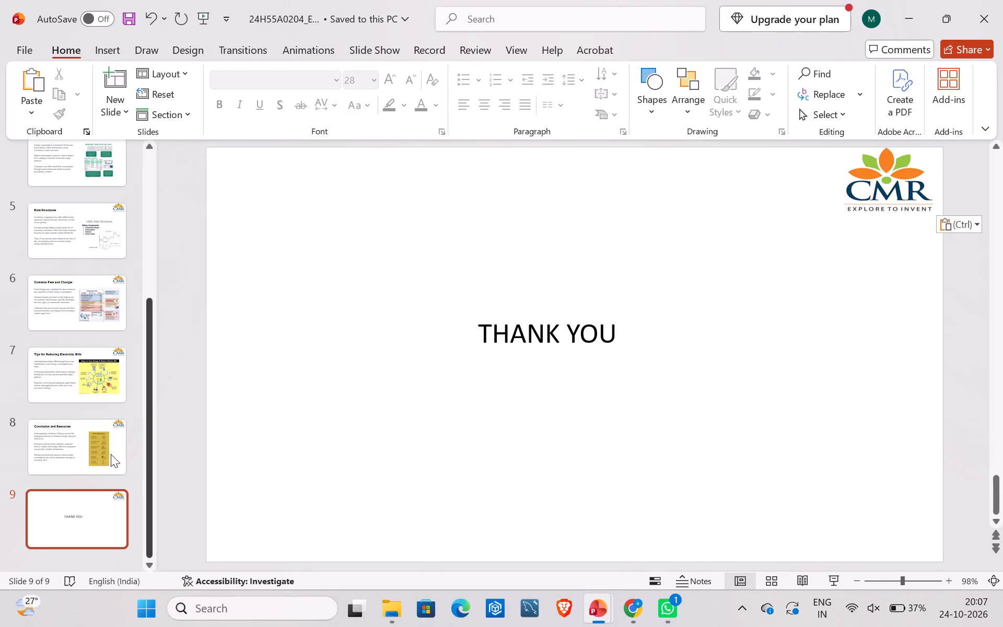
Move the Electricity Billing title on slide 1 slightly higher and a little to the left.
scroll(106, 408, up, 6)
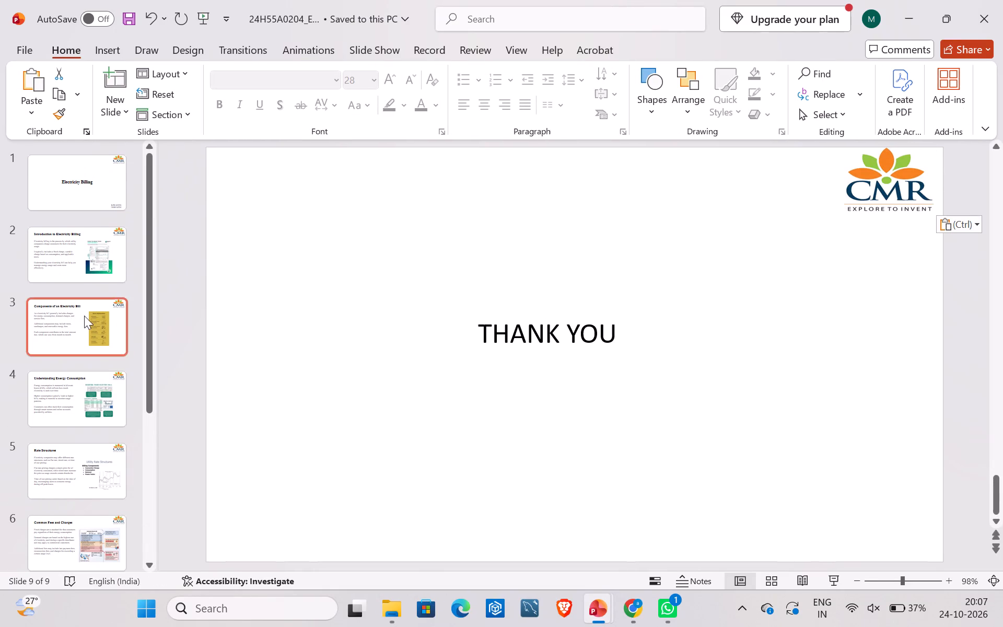
click(85, 185)
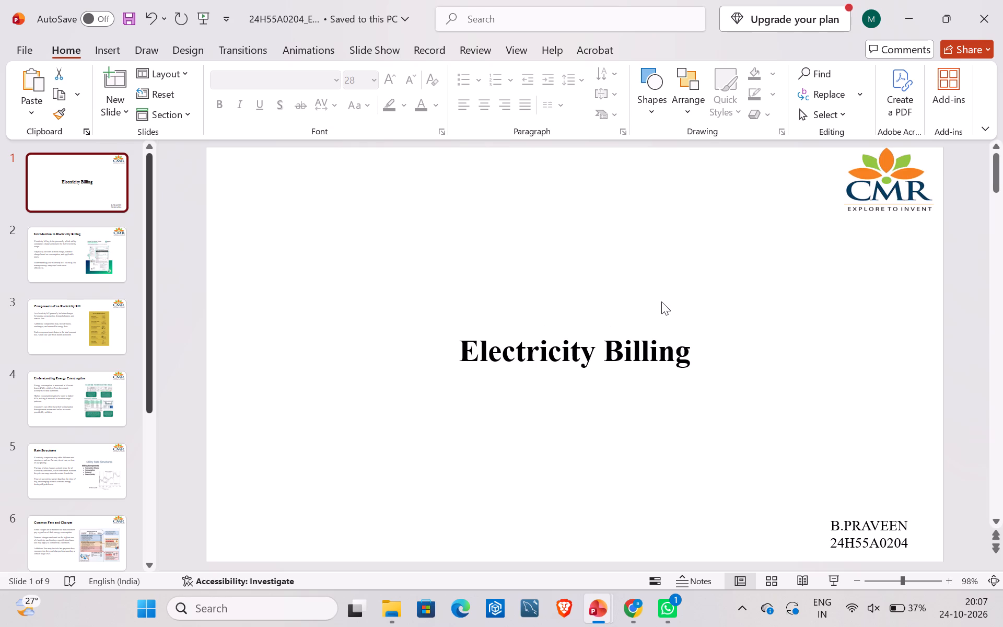
drag(697, 353, 685, 351)
click(685, 351)
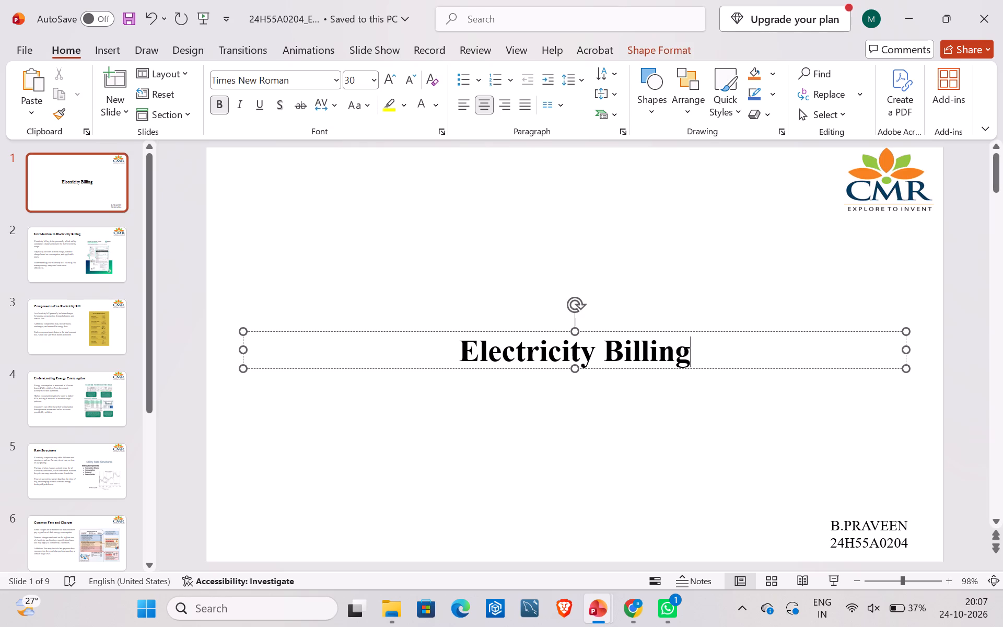
drag(632, 329, 622, 299)
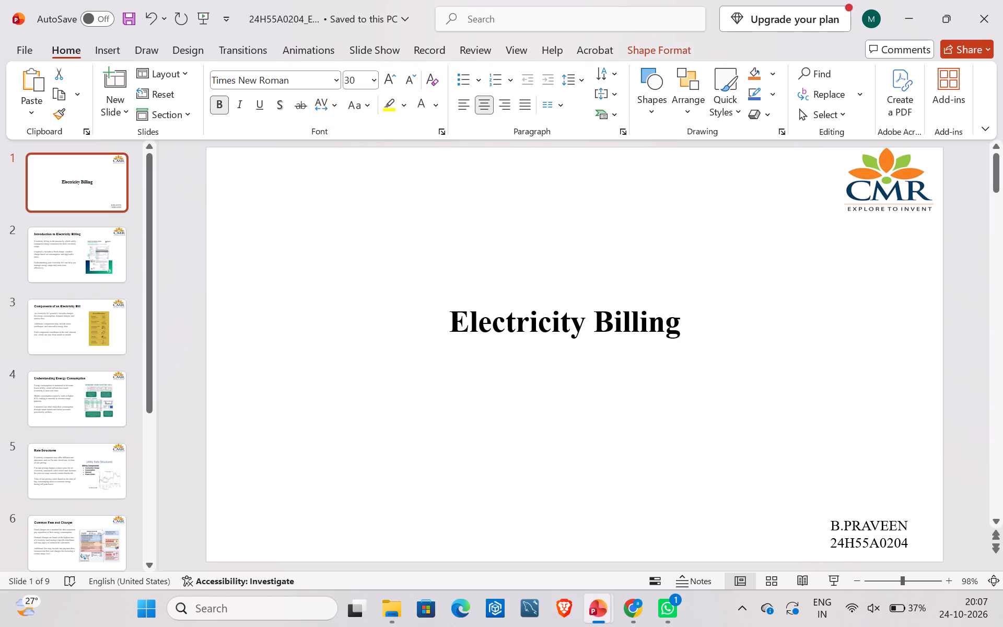
drag(622, 299, 622, 295)
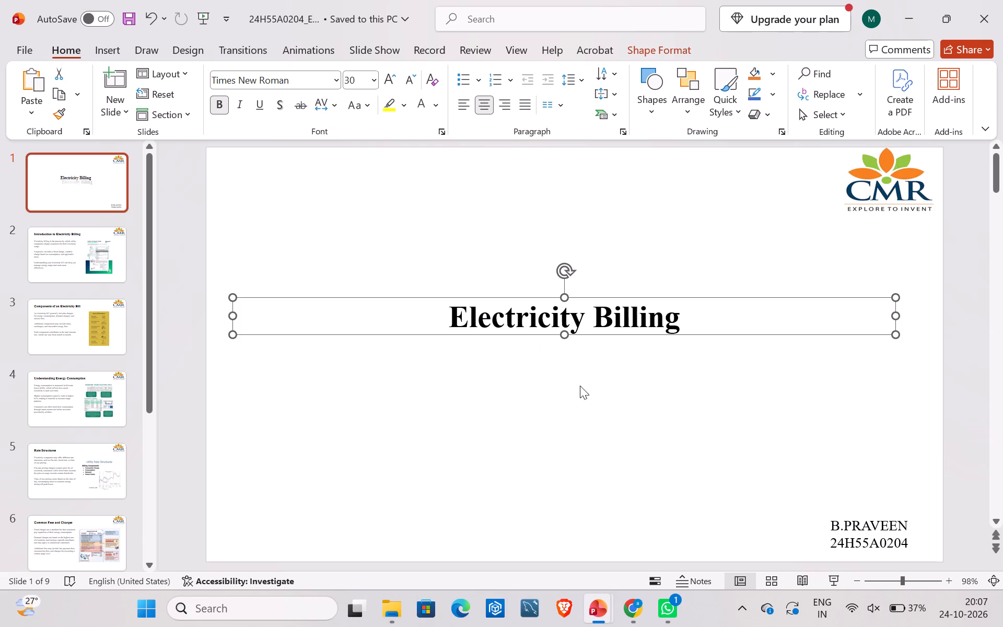
click(574, 401)
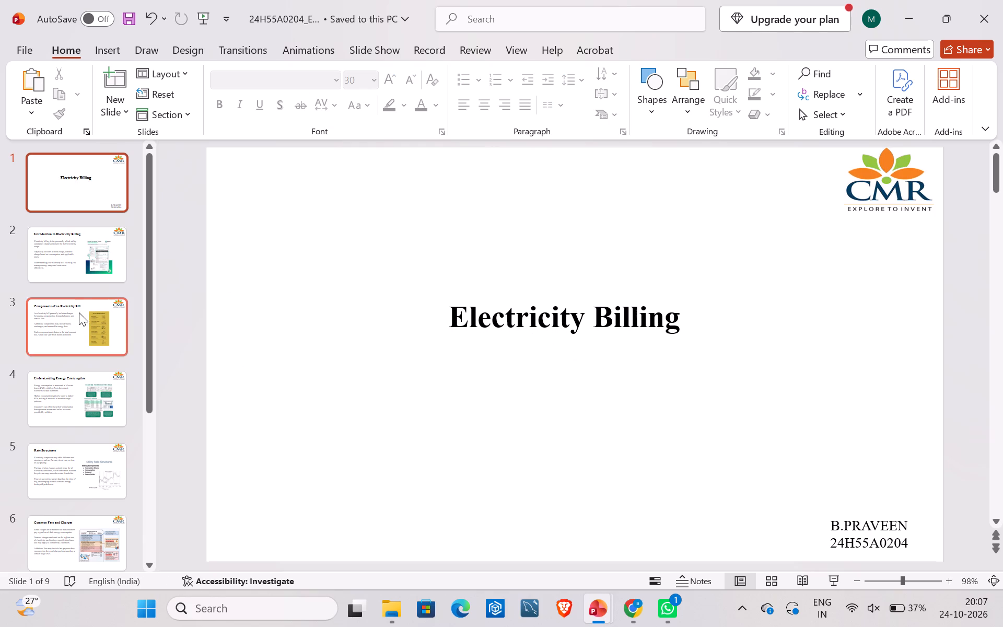
Look through the slides from the title slide to the THANK YOU slide to check the logos and formatting.
click(78, 269)
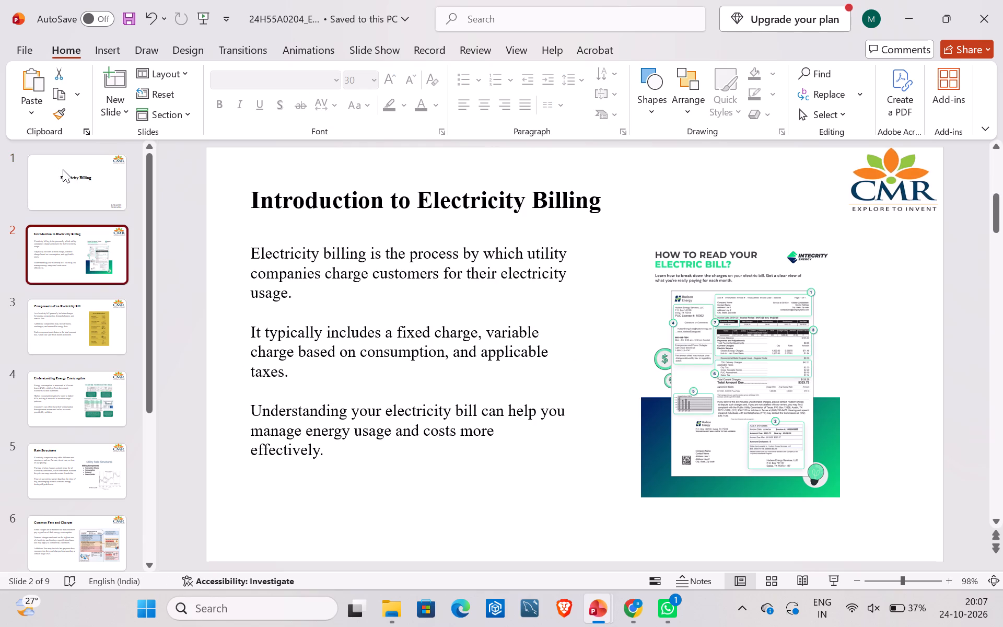
click(64, 169)
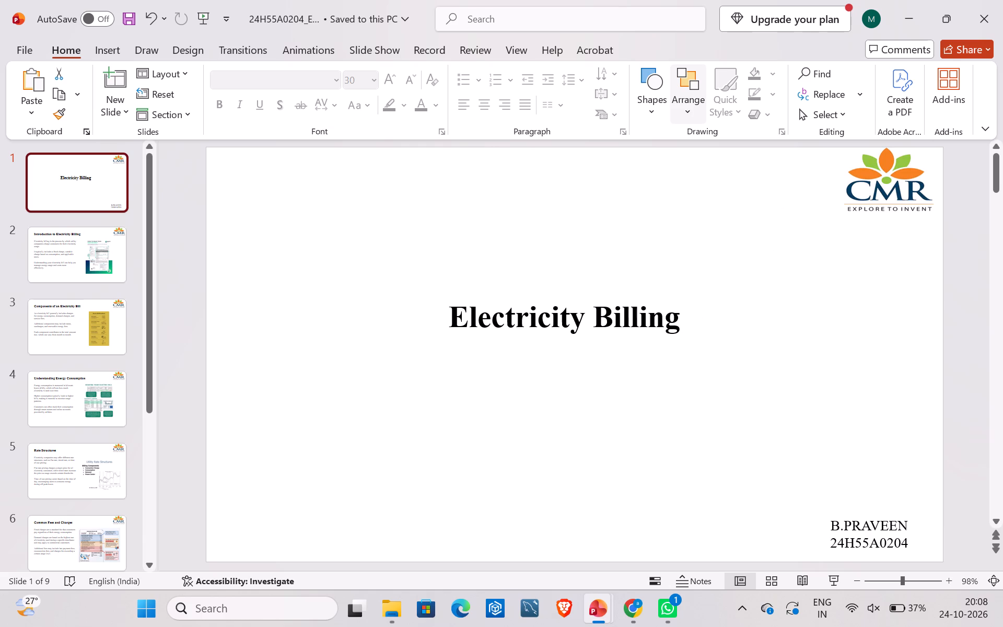
scroll(675, 316, down, 10)
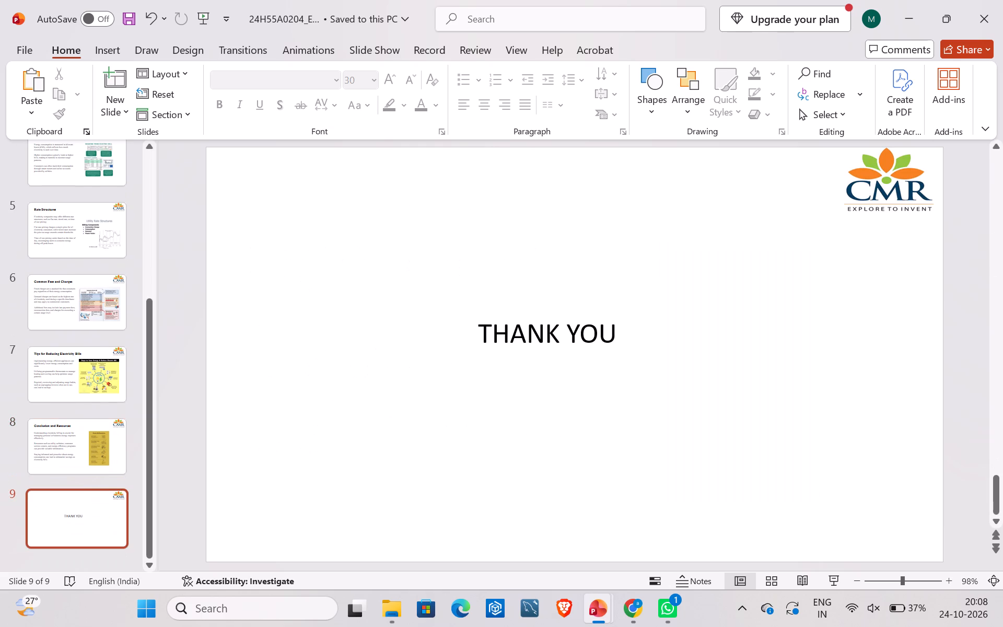
scroll(675, 316, up, 7)
scroll(675, 316, down, 2)
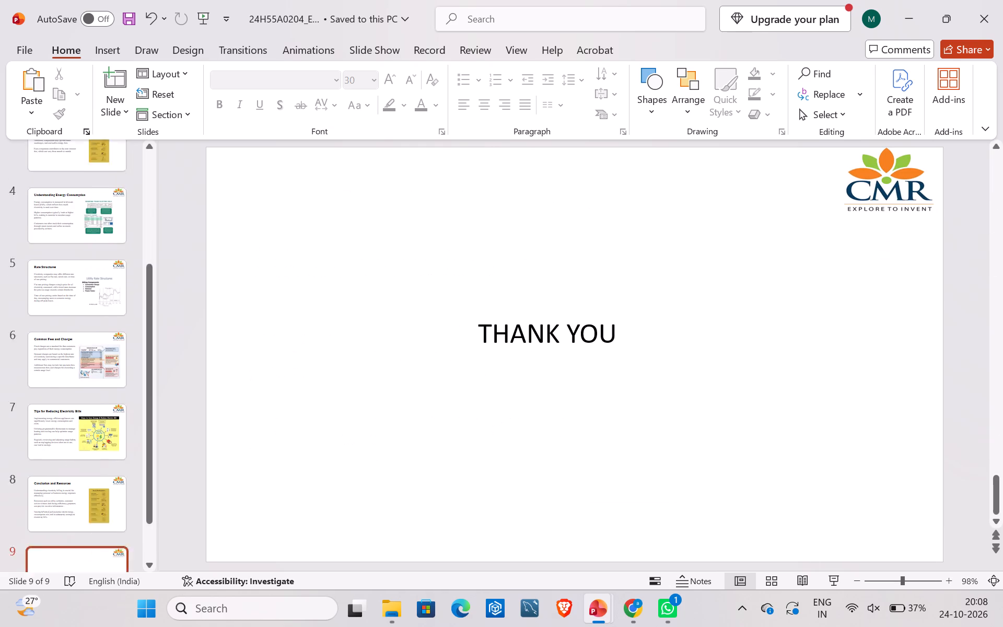
scroll(675, 316, down, 2)
scroll(675, 316, up, 8)
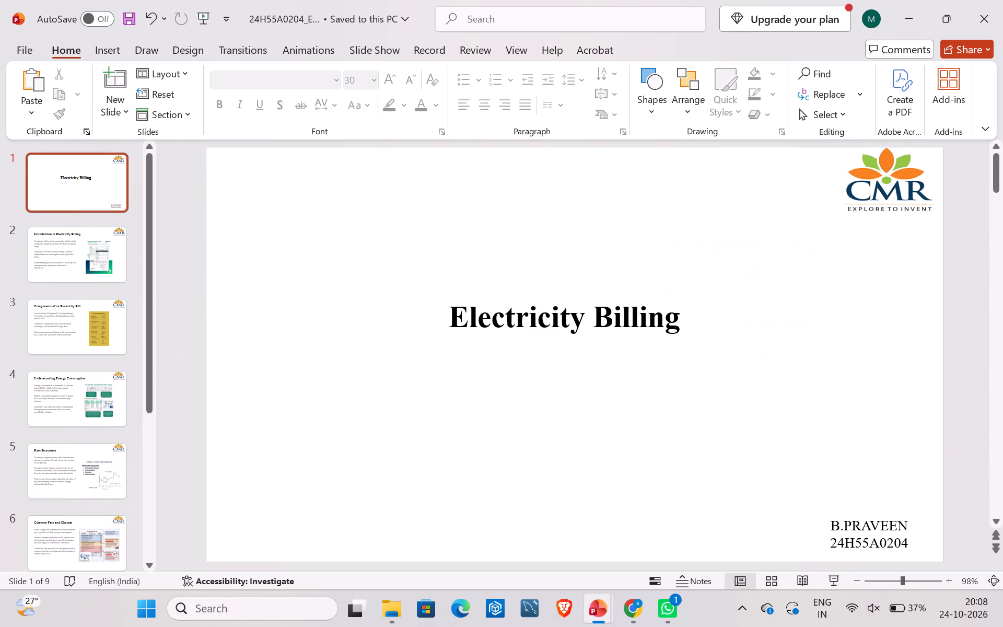
scroll(675, 316, up, 2)
Save the Electricity Billing presentation.
key(ctrl+s)
Copy the saved Electricity Billing presentation, the most recently accessed _EECA file, from the recent files in File Explorer.
click(388, 609)
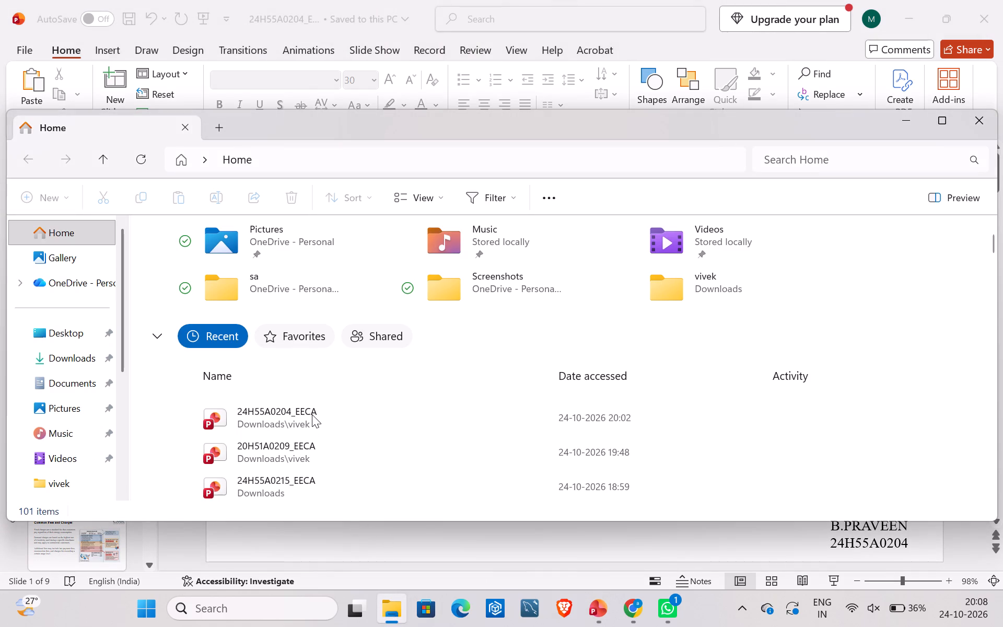
right_click(312, 414)
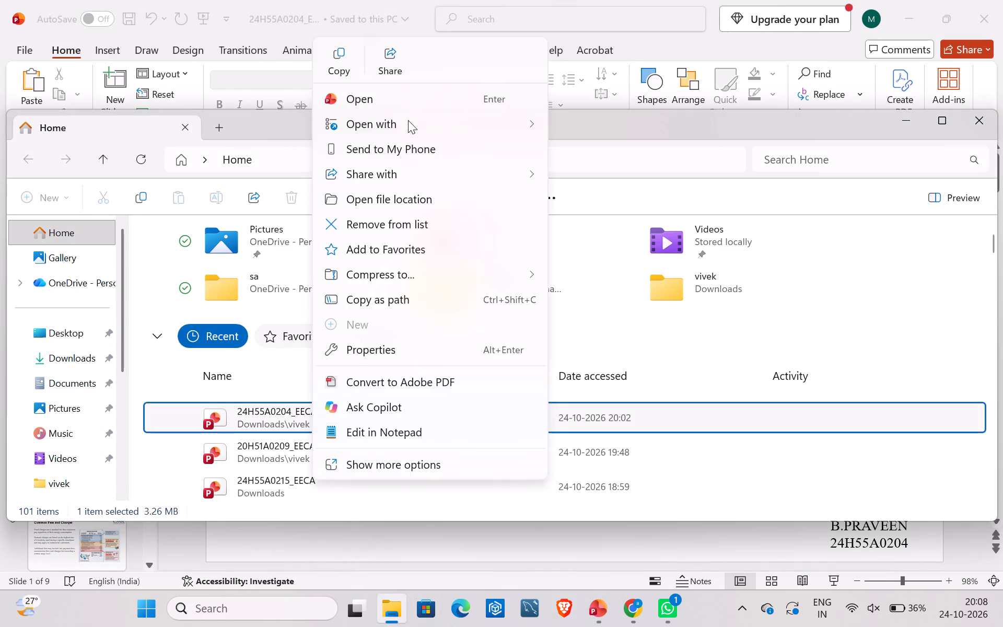
click(331, 67)
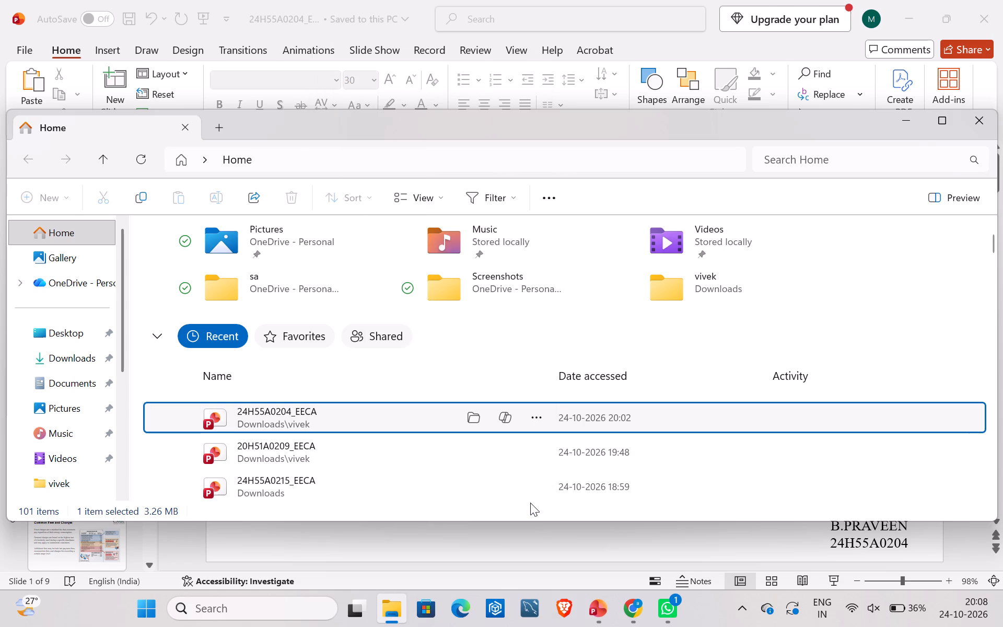
Switch to WhatsApp with the Electricity Billing presentation file copied.
click(686, 626)
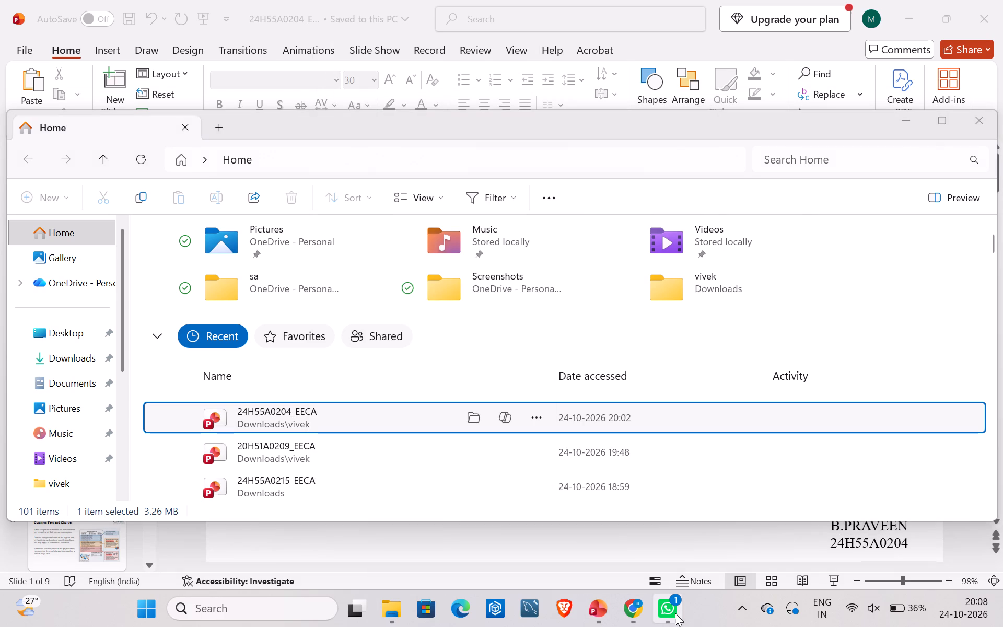
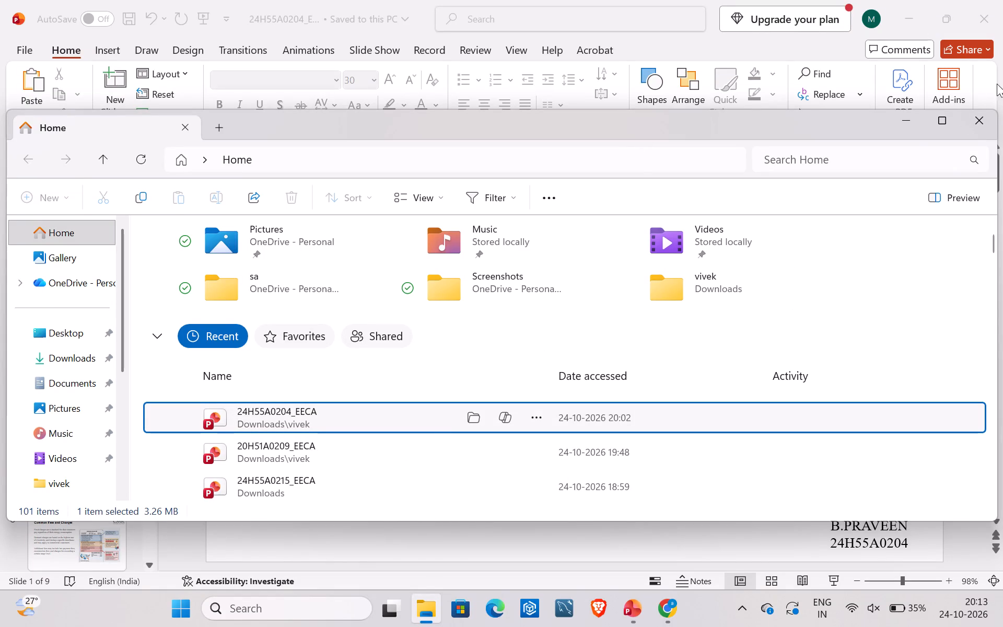
click(947, 16)
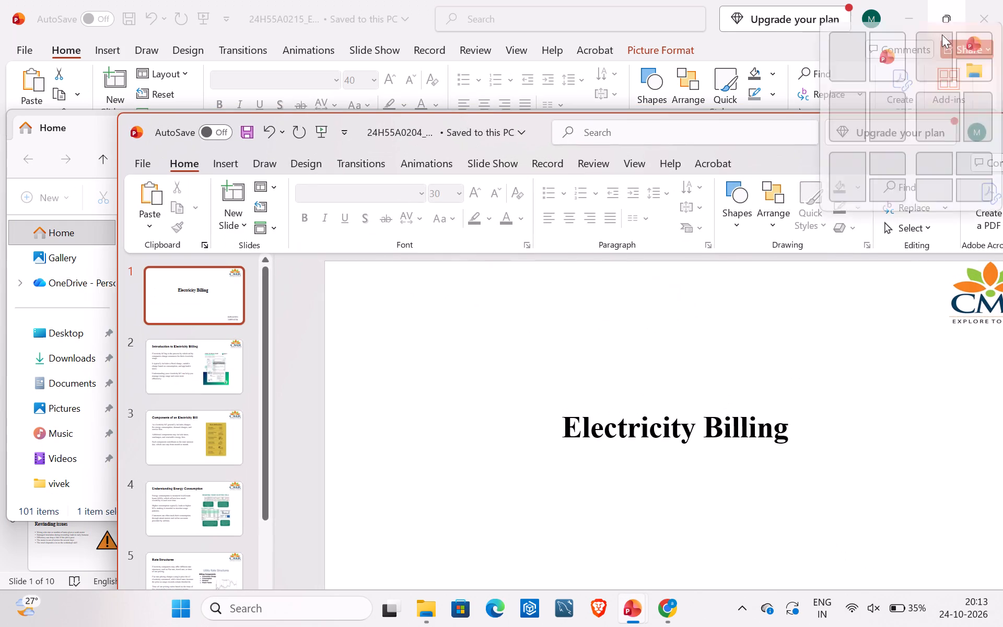
click(823, 371)
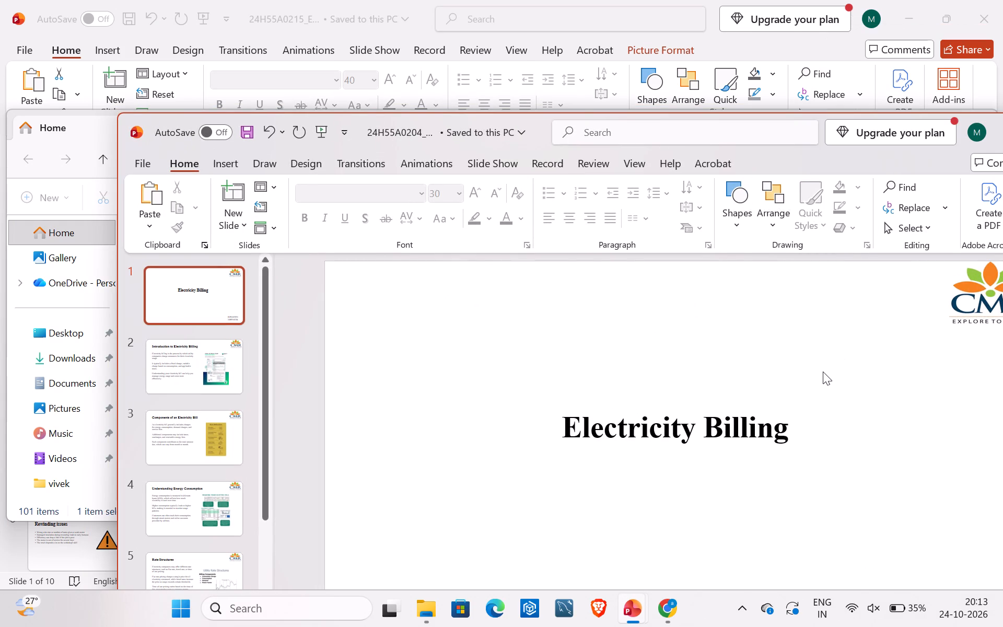
click(992, 26)
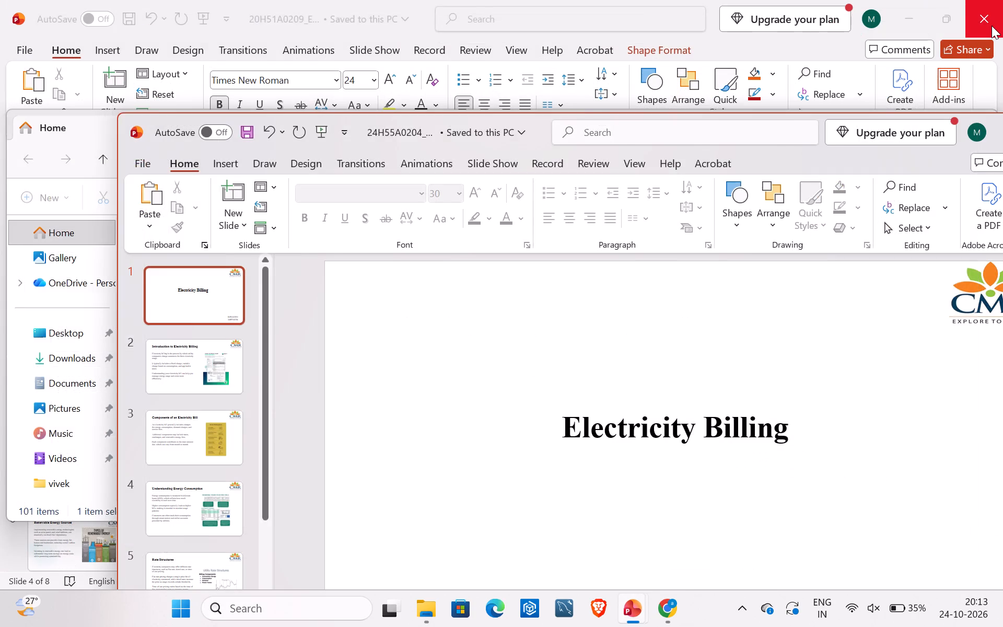
Close the Energy Saving Potential Of Each Technology presentation and discard its unposted comment.
click(992, 26)
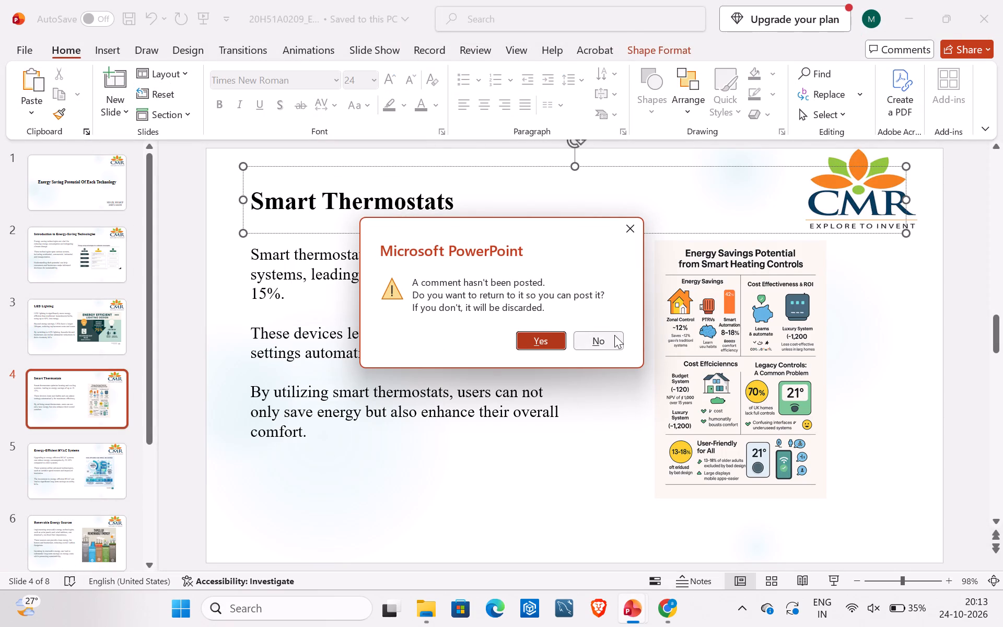
click(614, 335)
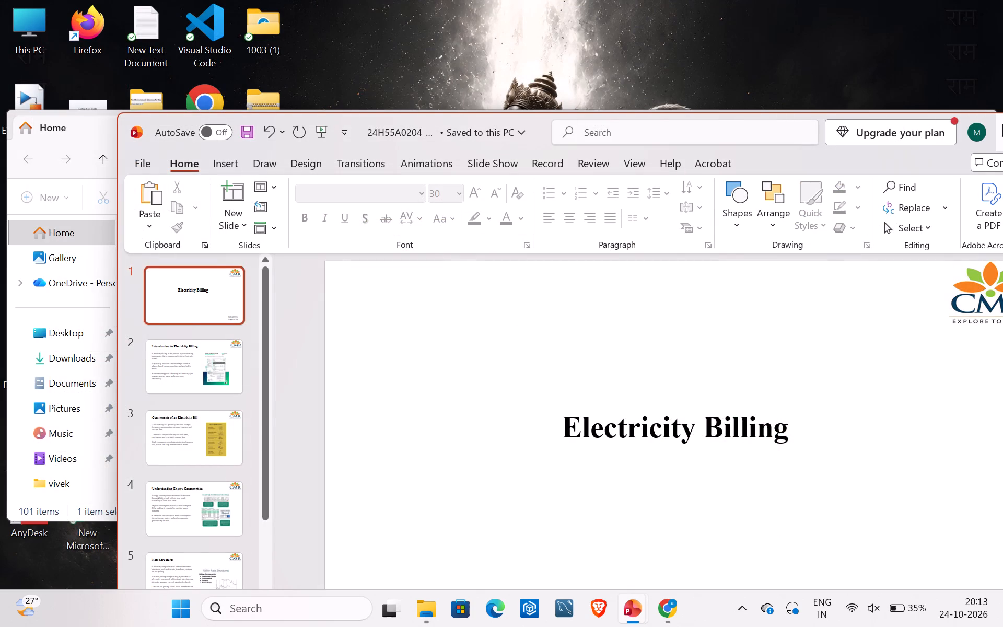
Bring the File Explorer Home window to the front and close it.
click(1002, 124)
click(978, 120)
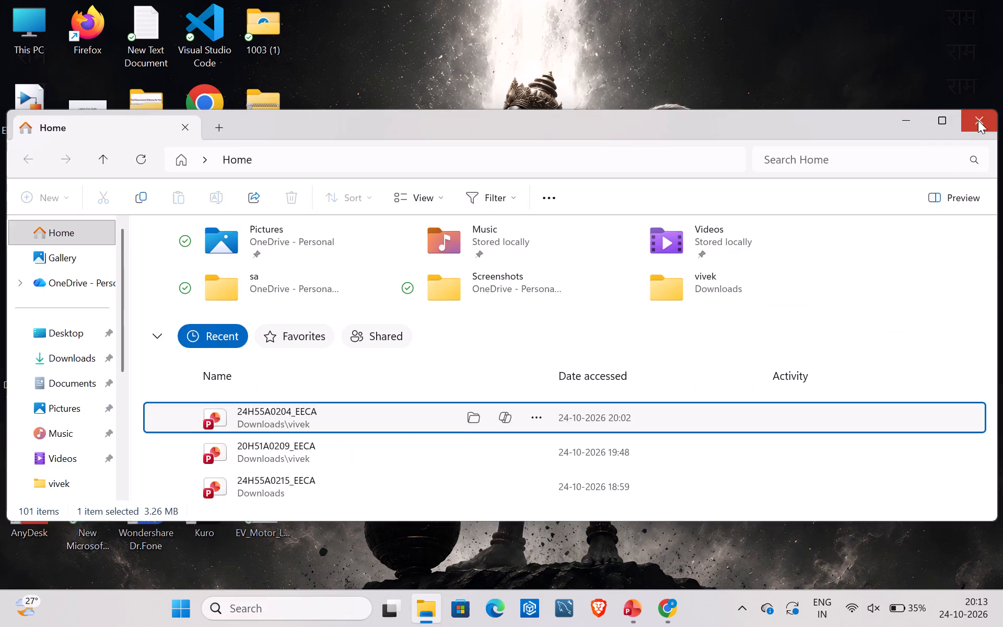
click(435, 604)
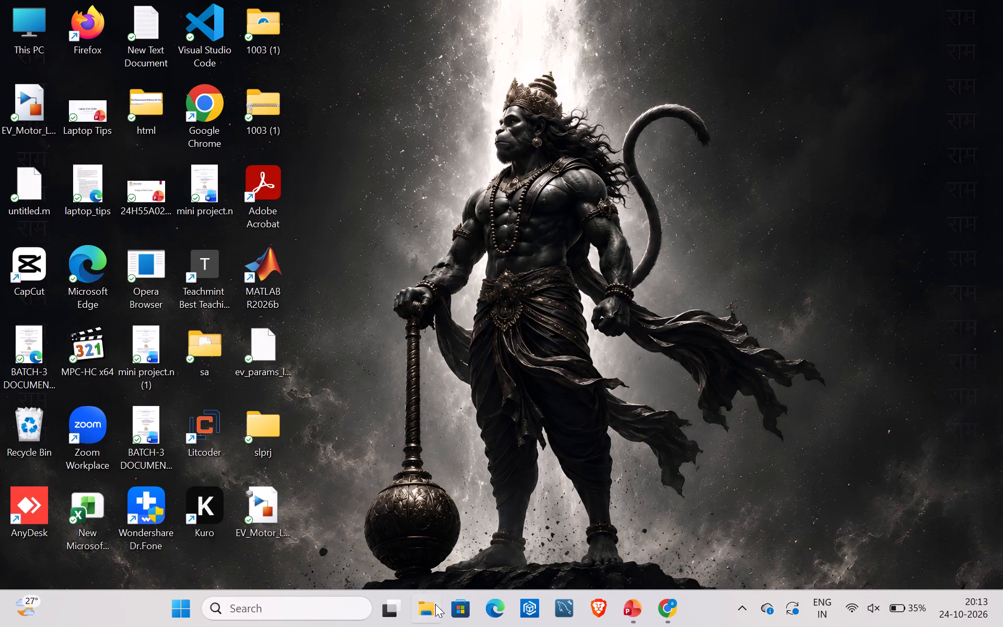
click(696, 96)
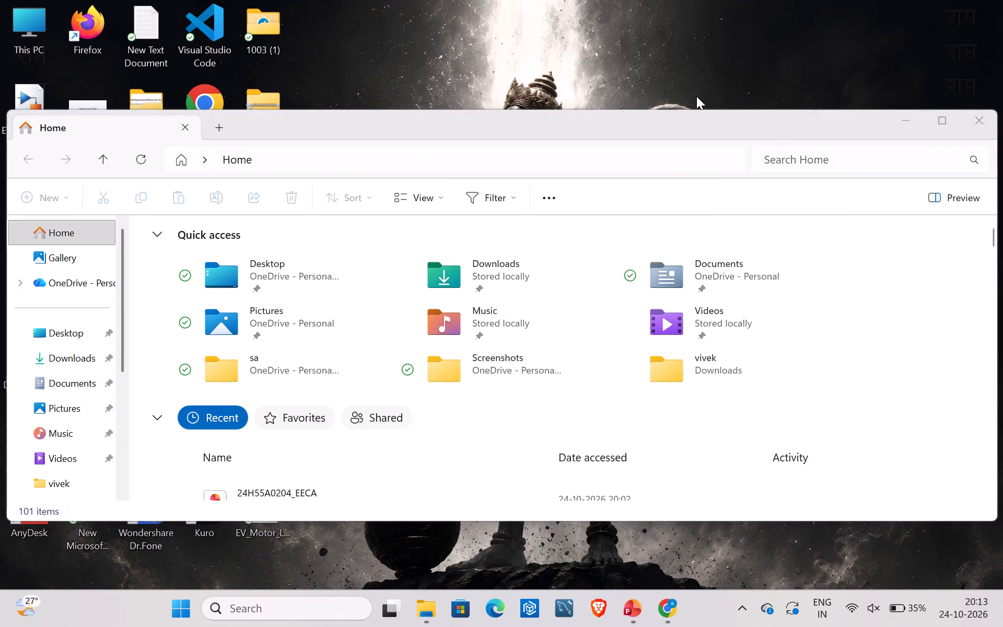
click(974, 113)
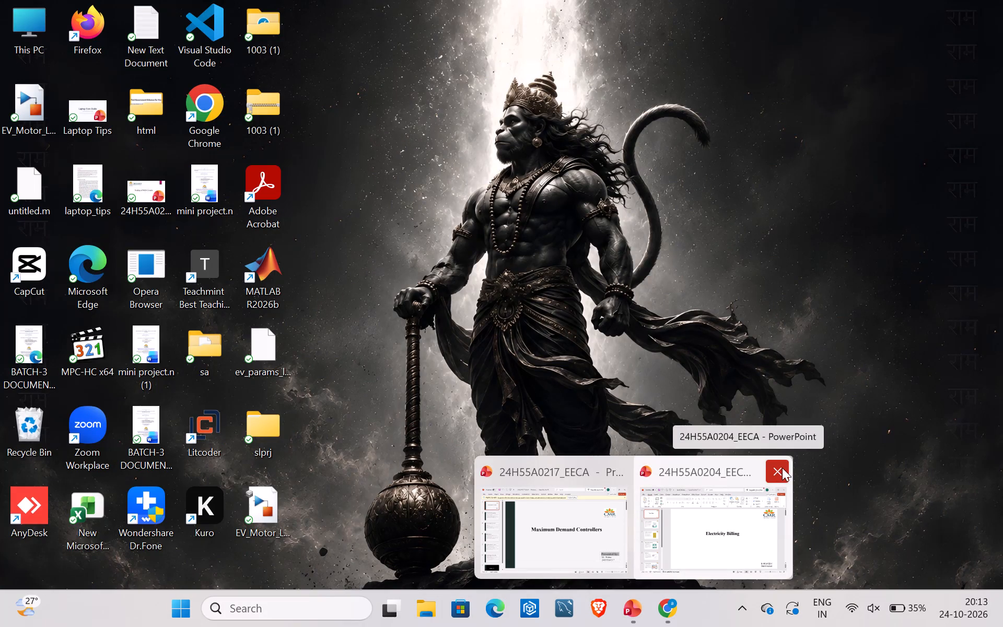
Close the Electricity Billing presentation, leaving the Maximum Demand Controllers one open.
click(782, 468)
click(769, 349)
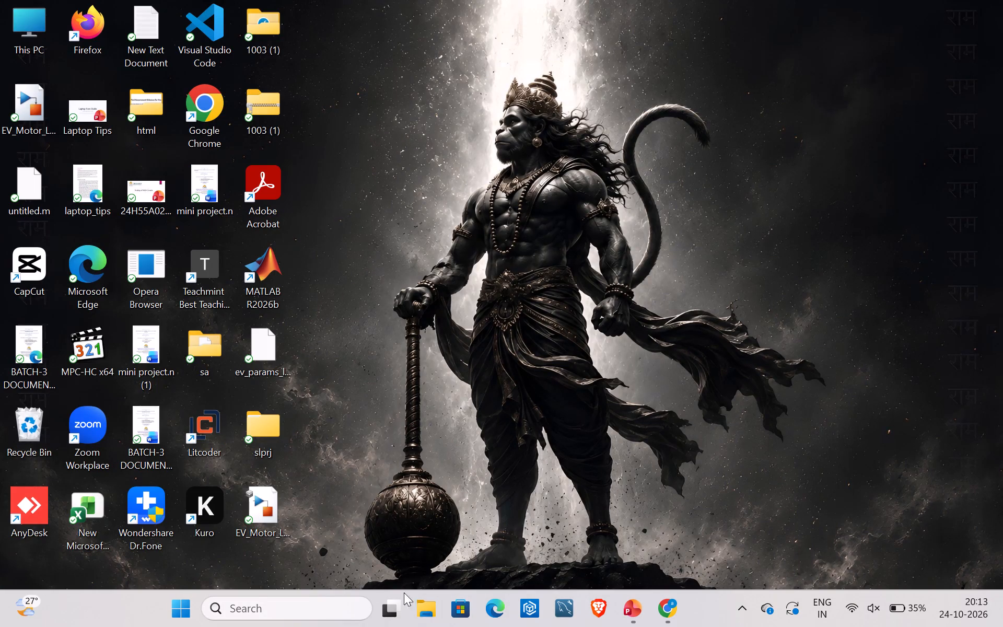
In File Explorer, open the Downloads folder vivek that holds the Electricity Billing EECA file and delete that presentation file.
click(438, 610)
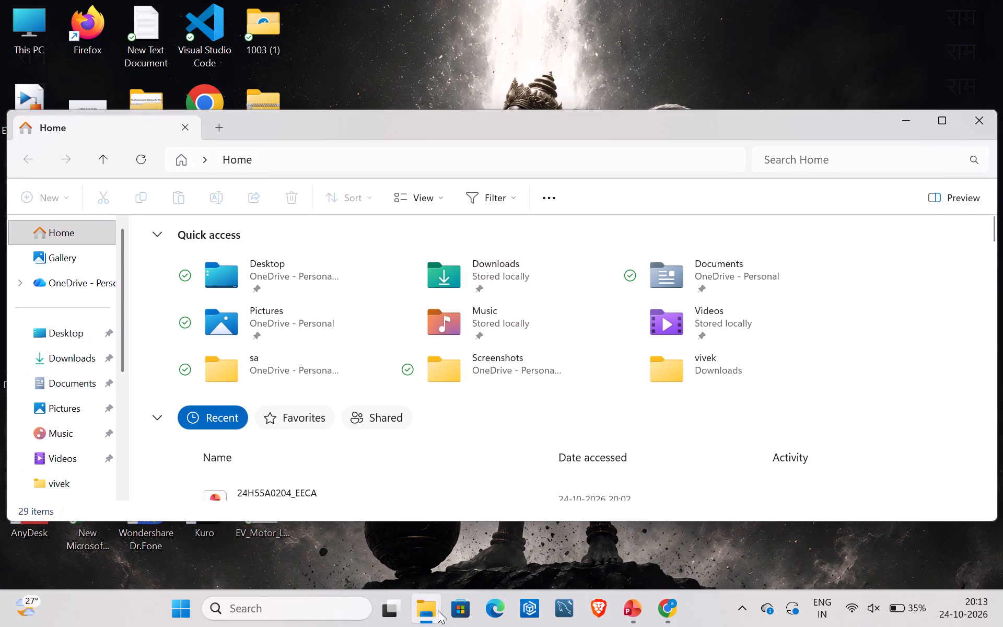
click(942, 113)
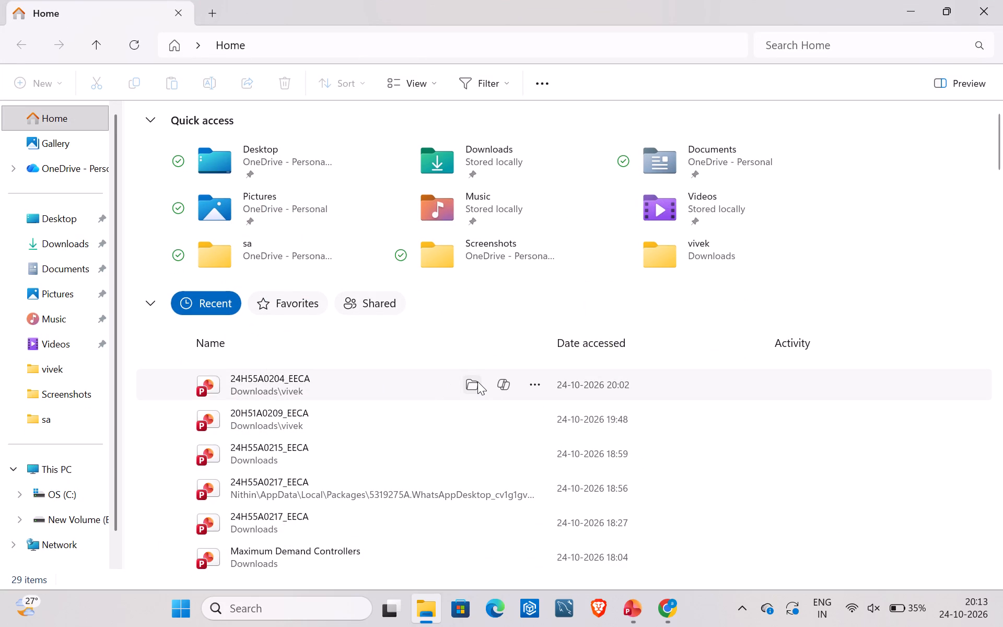
click(477, 381)
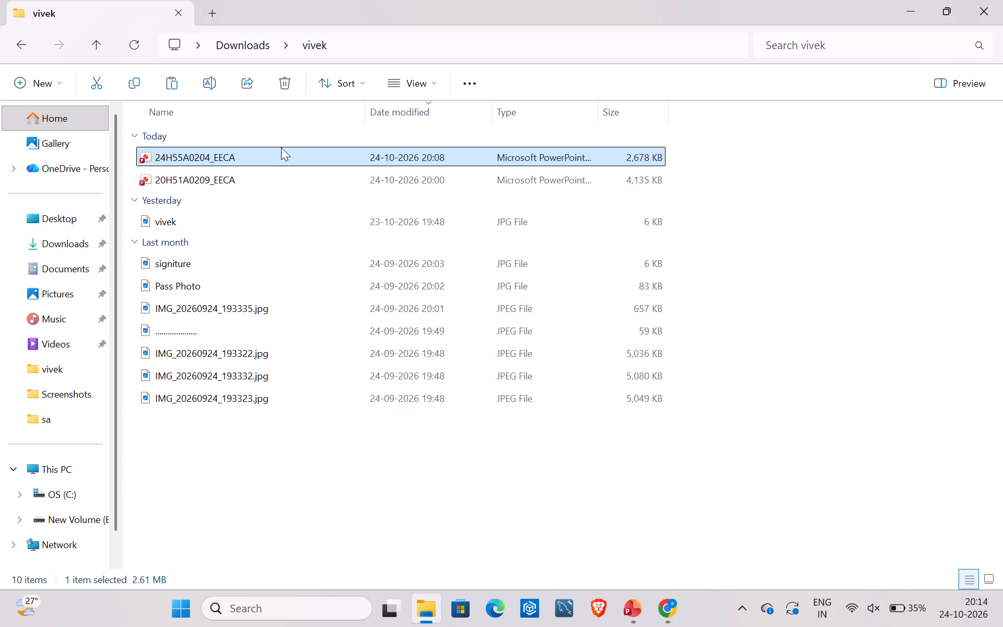
right_click(287, 153)
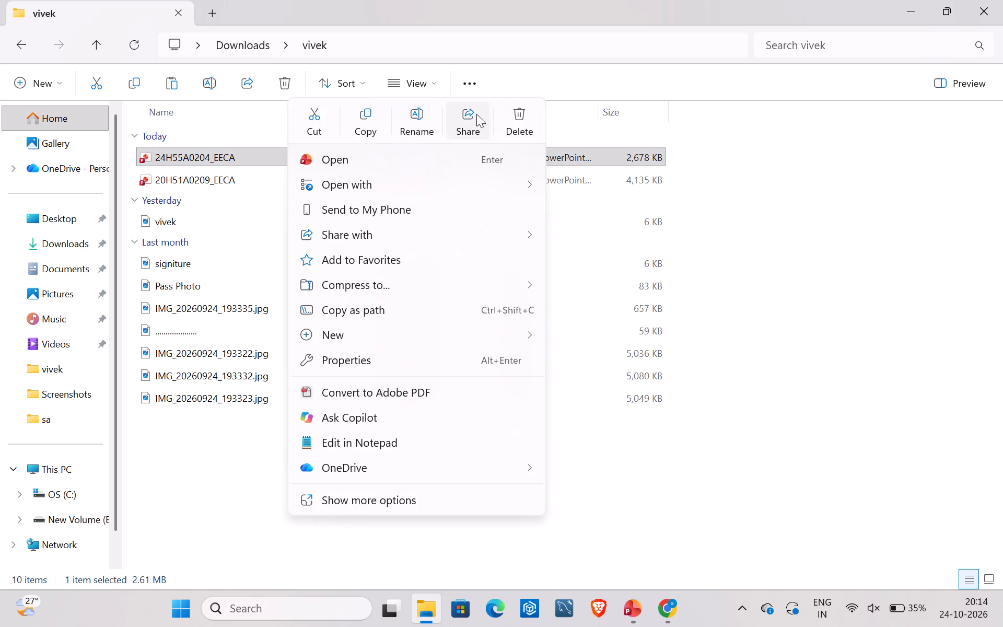
click(527, 120)
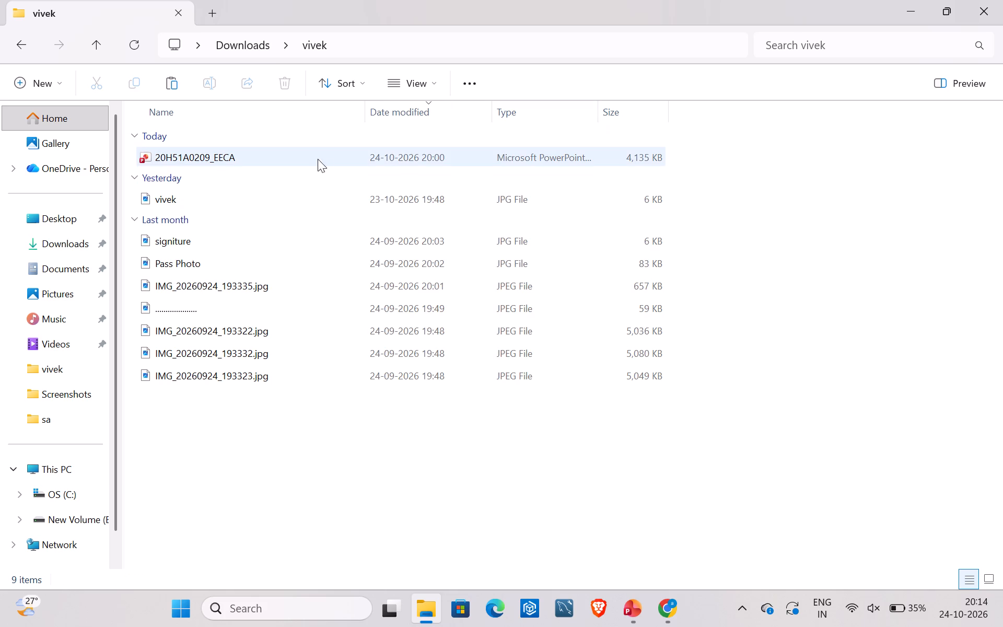
Delete the remaining EECA presentation file from the vivek folder and close File Explorer.
right_click(322, 154)
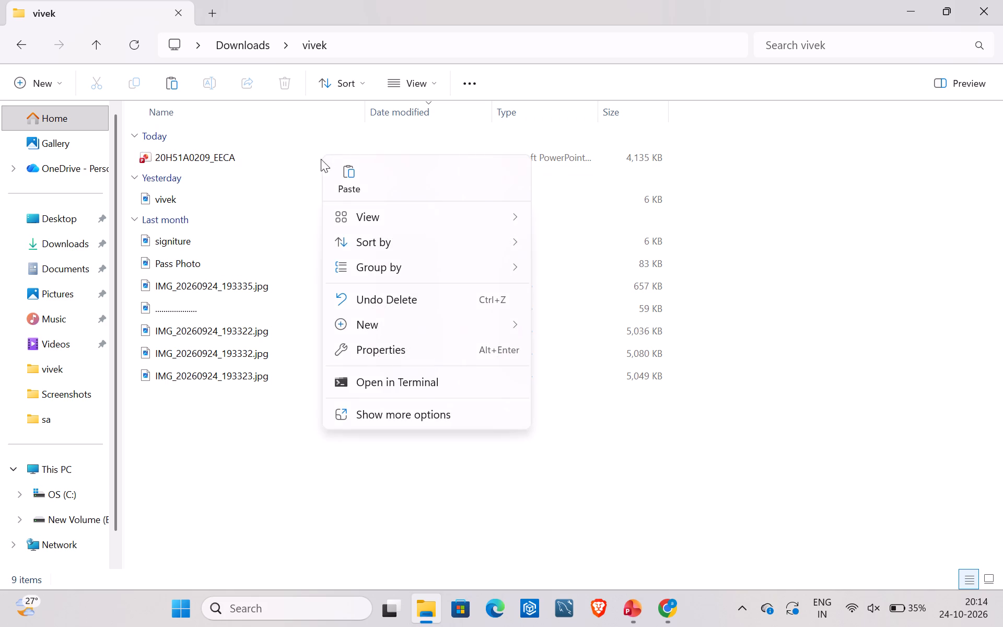
click(296, 158)
right_click(296, 158)
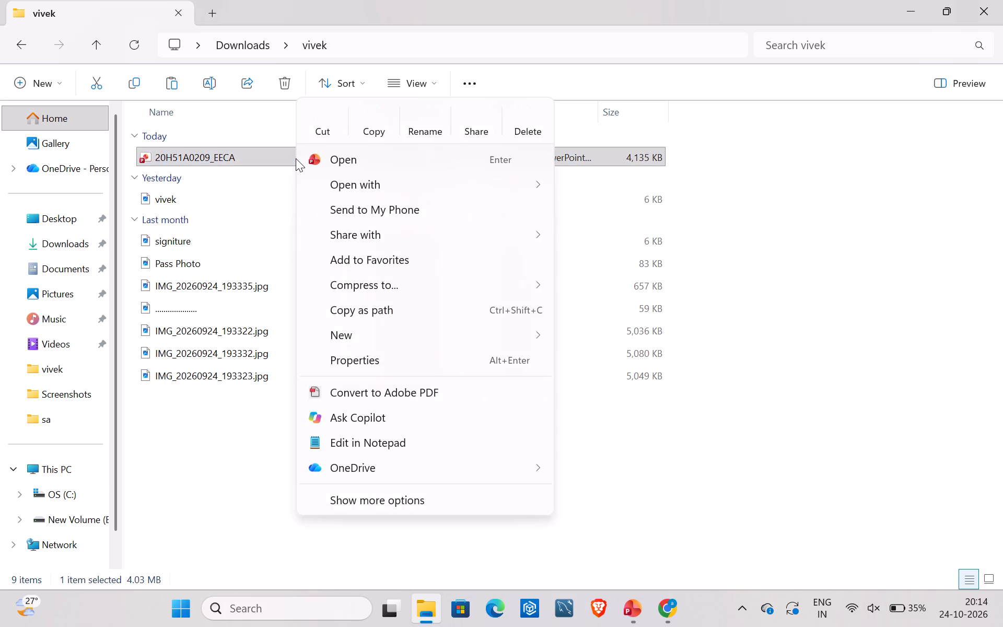
click(517, 121)
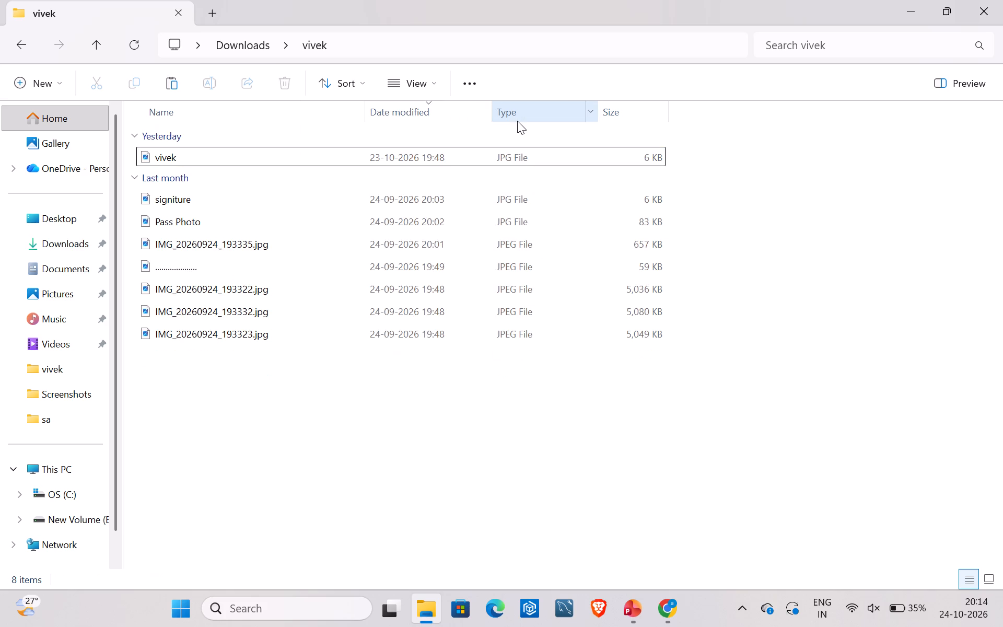
click(983, 5)
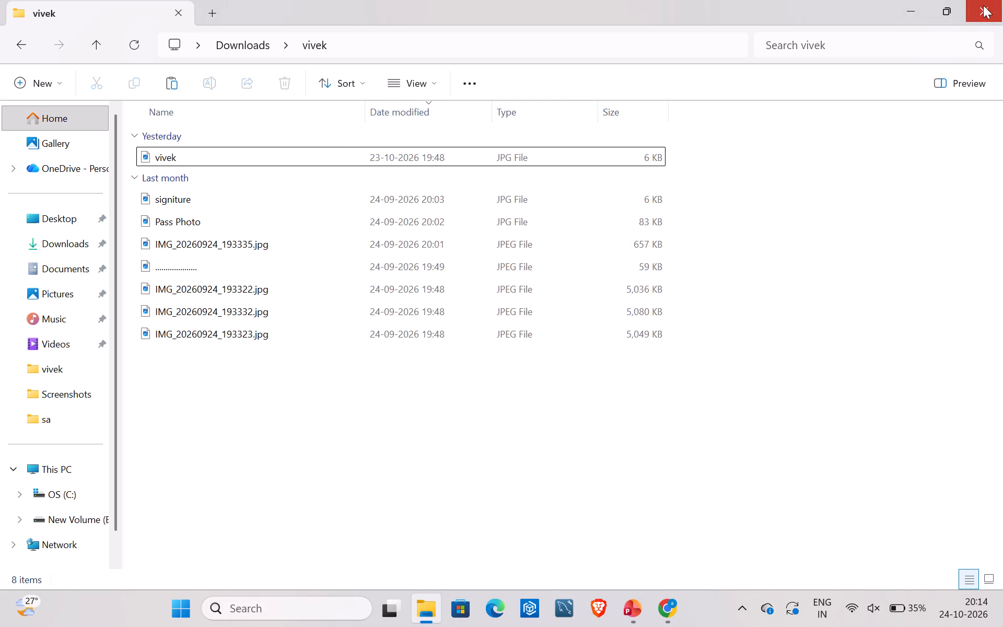
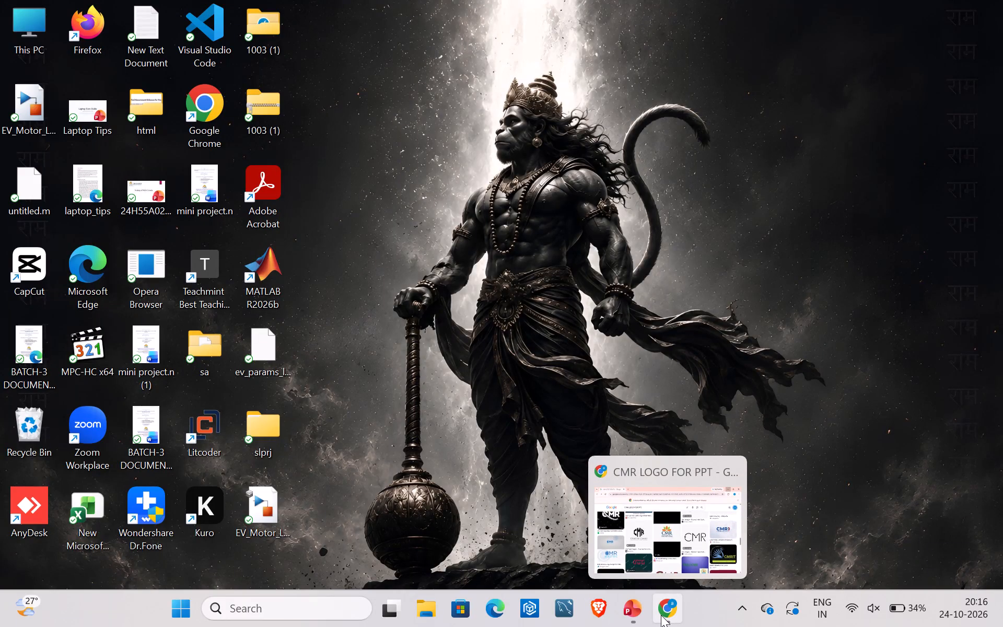
Switch to Chrome, open a window with the Praveen profile and dismiss the MX Player extension notice without enabling it.
click(668, 614)
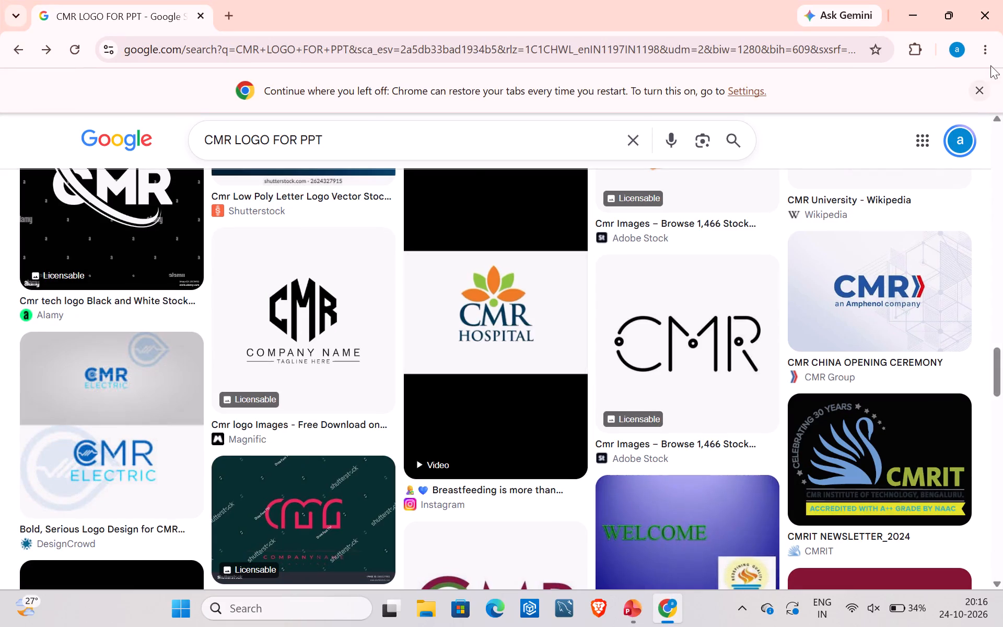
click(962, 45)
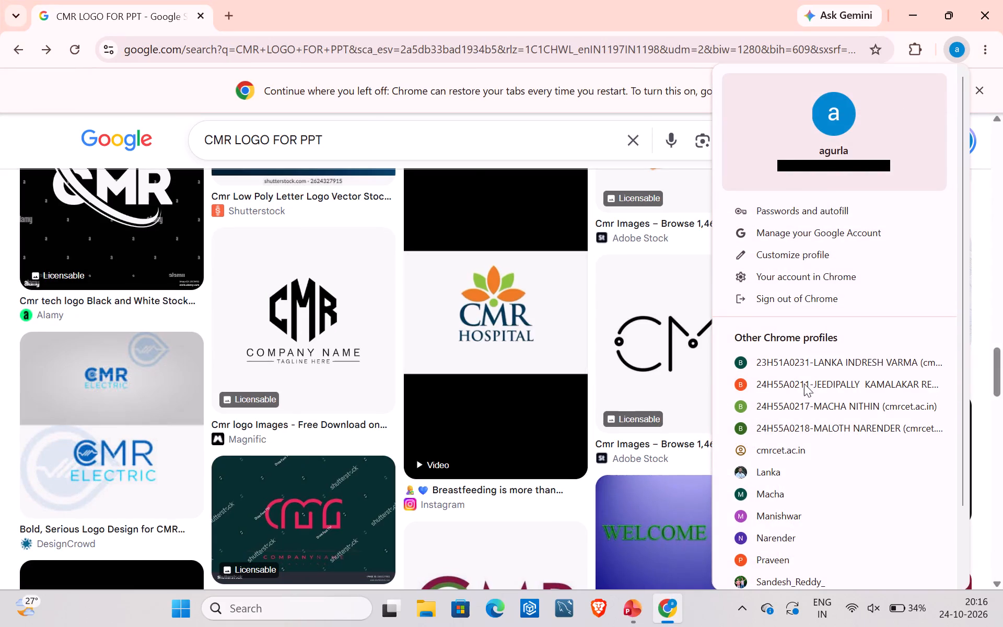
scroll(769, 473, down, 1)
click(769, 473)
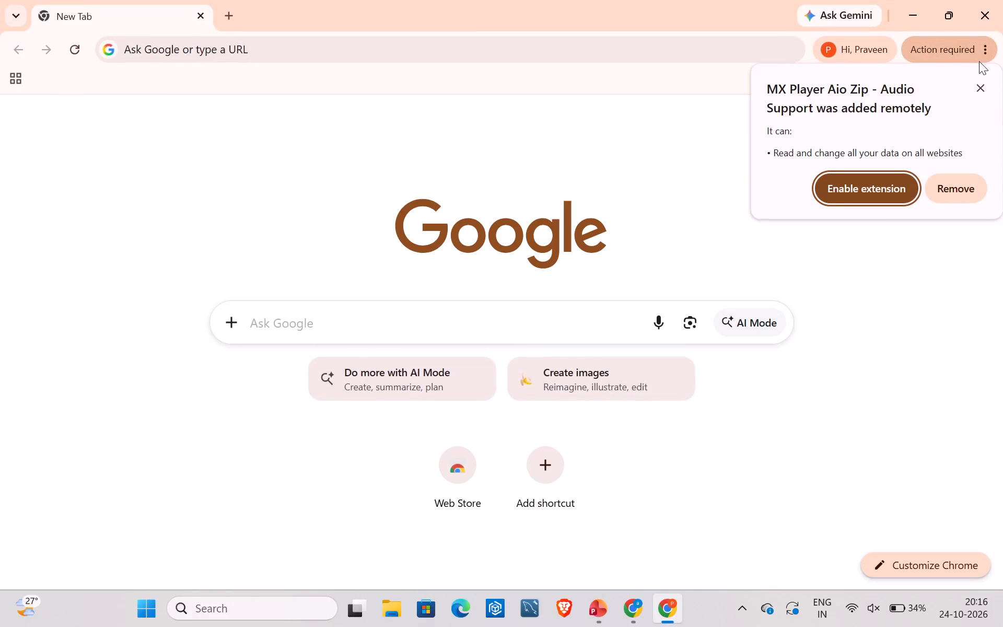